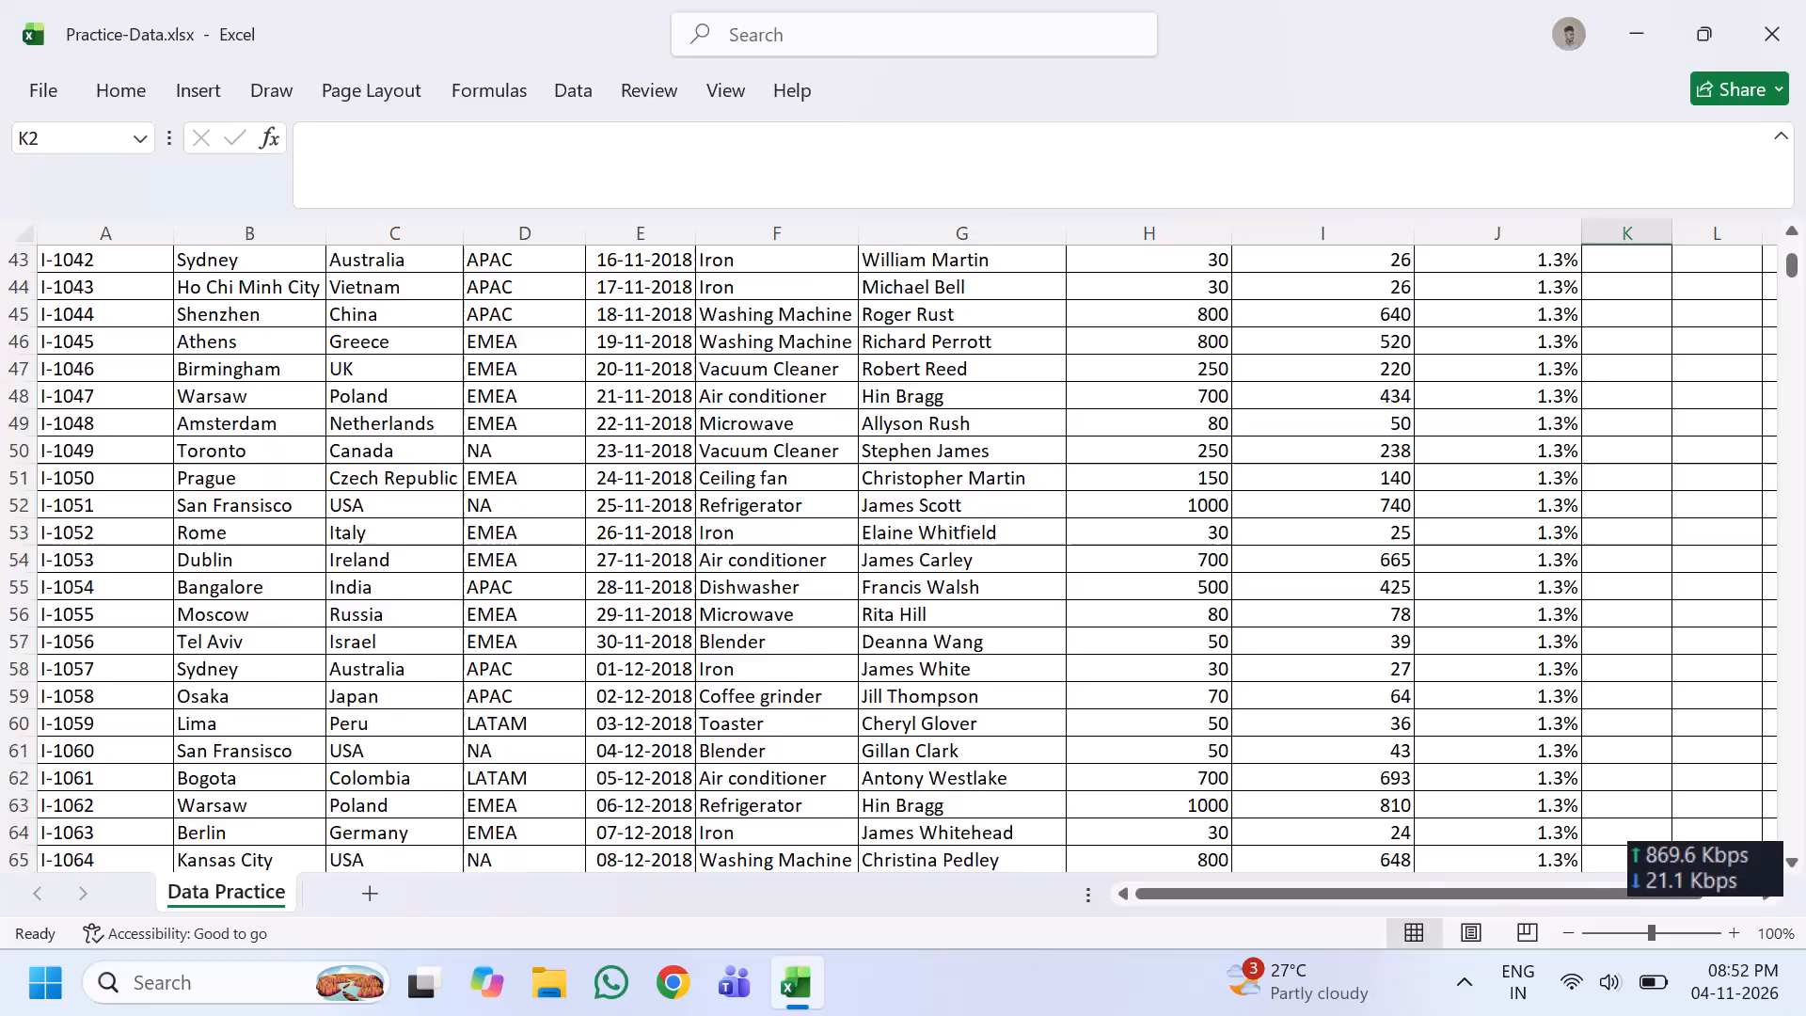
# Look through the sales records on the Data Practice sheet, checking entries in the List Price column.
pyautogui.scroll(7, 669, 452)
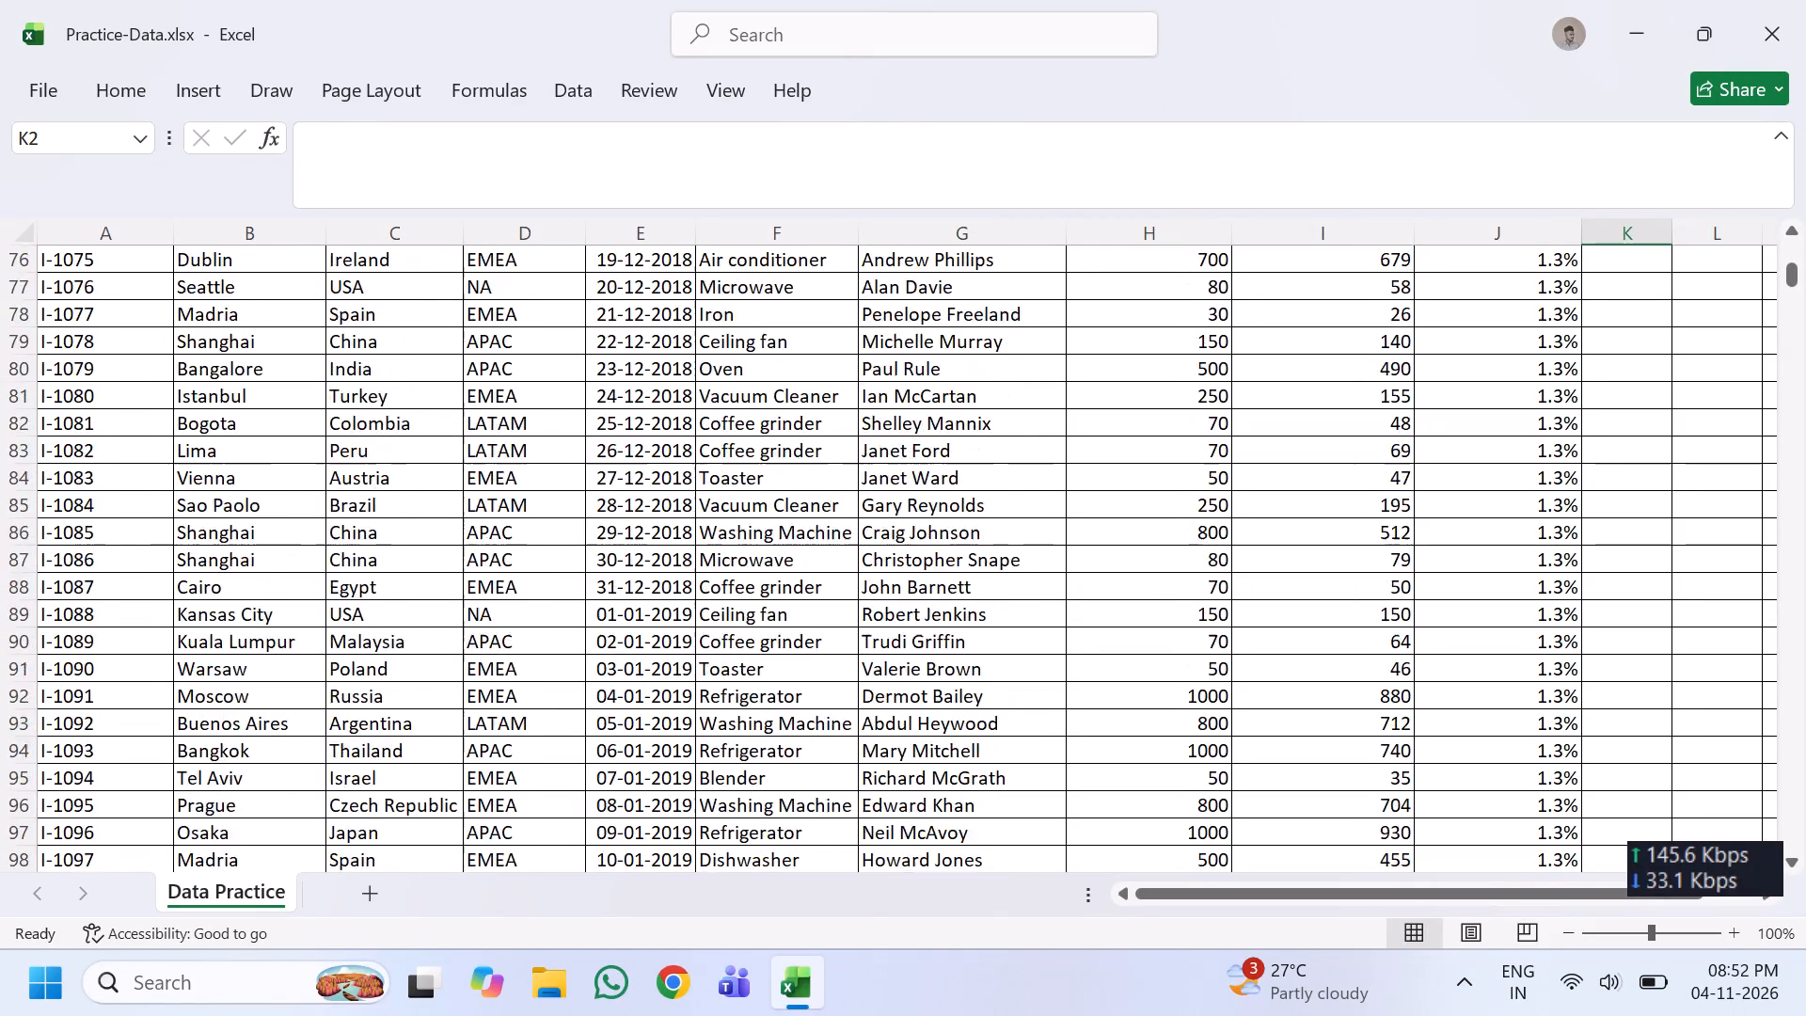
pyautogui.scroll(20, 676, 447)
pyautogui.scroll(7, 676, 447)
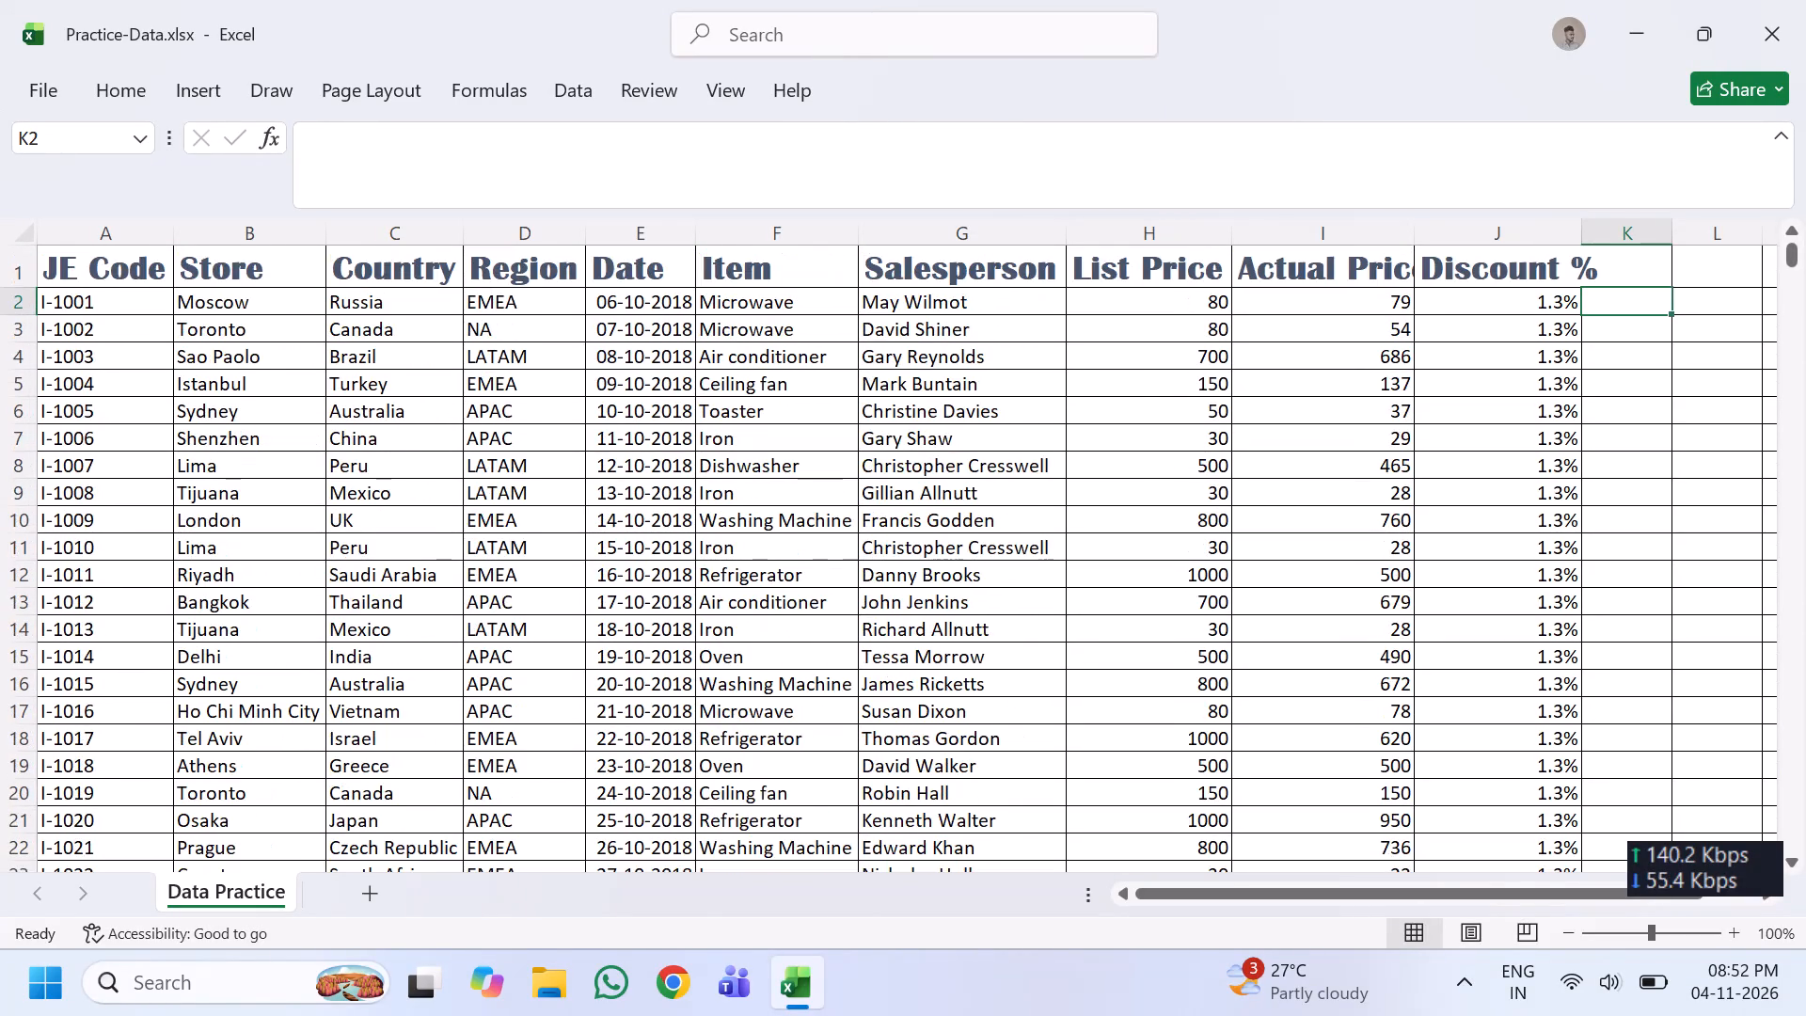
pyautogui.scroll(2, 704, 425)
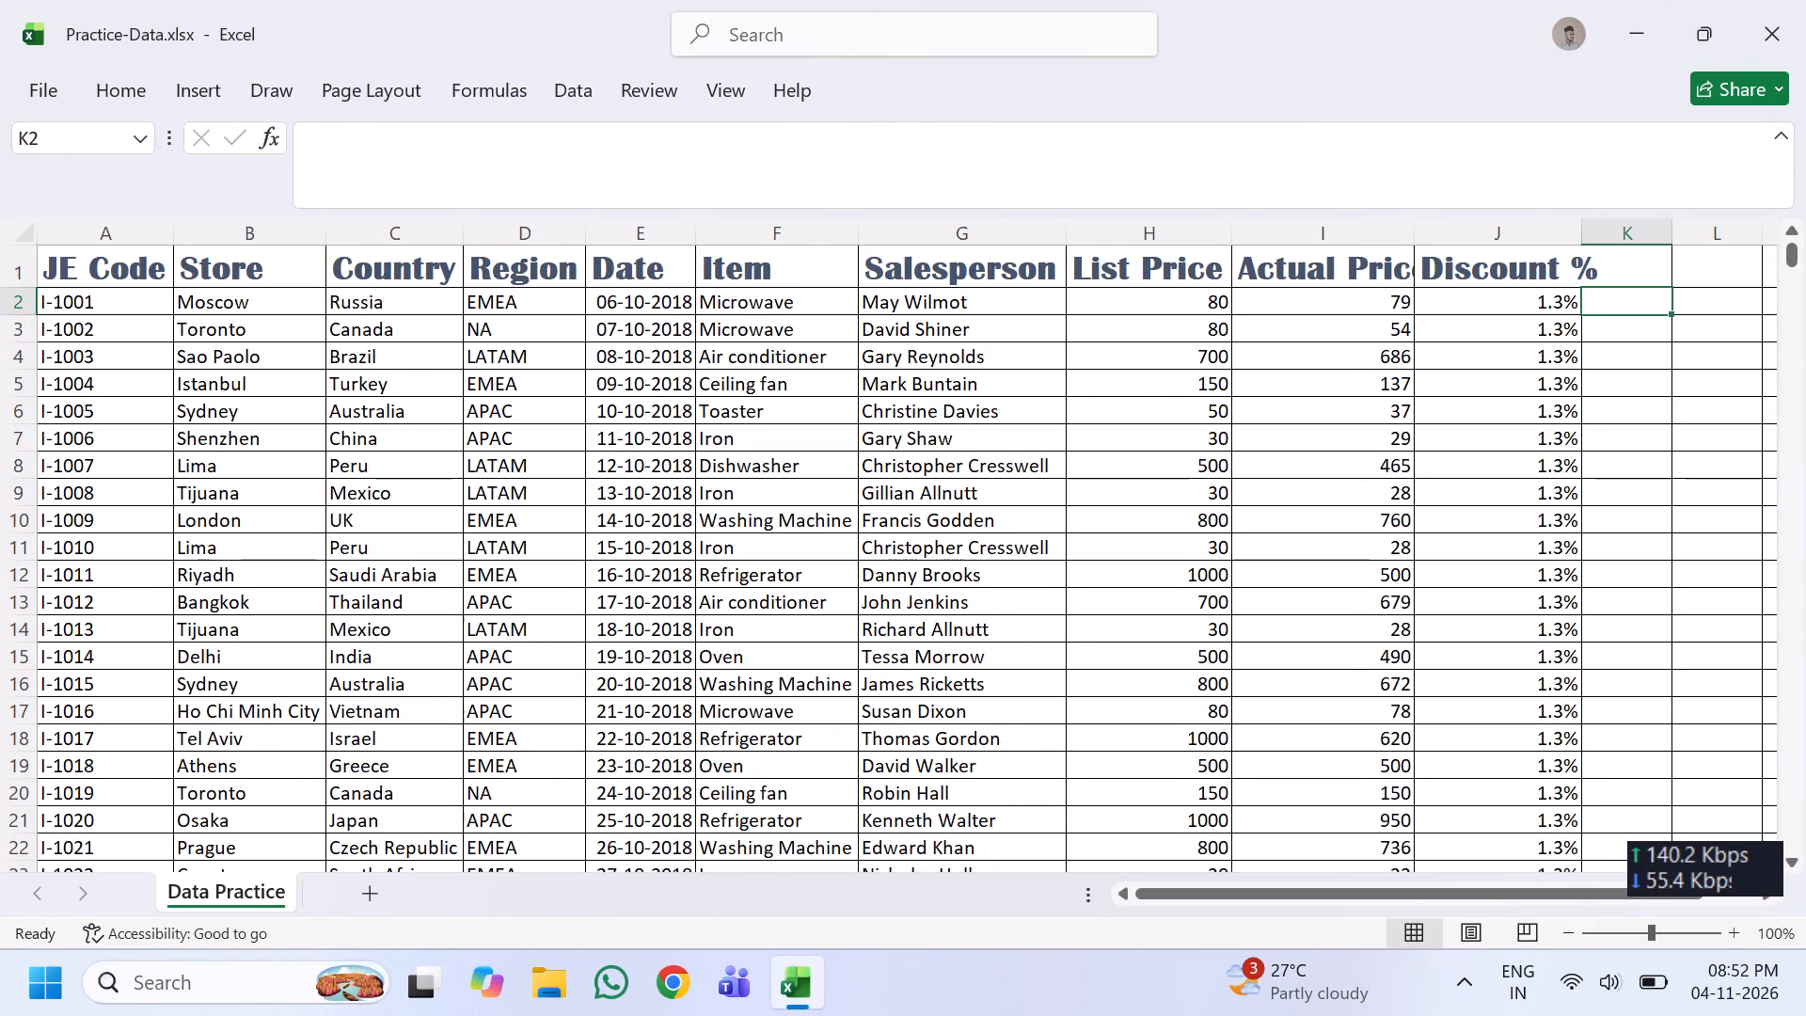
pyautogui.click(1216, 392)
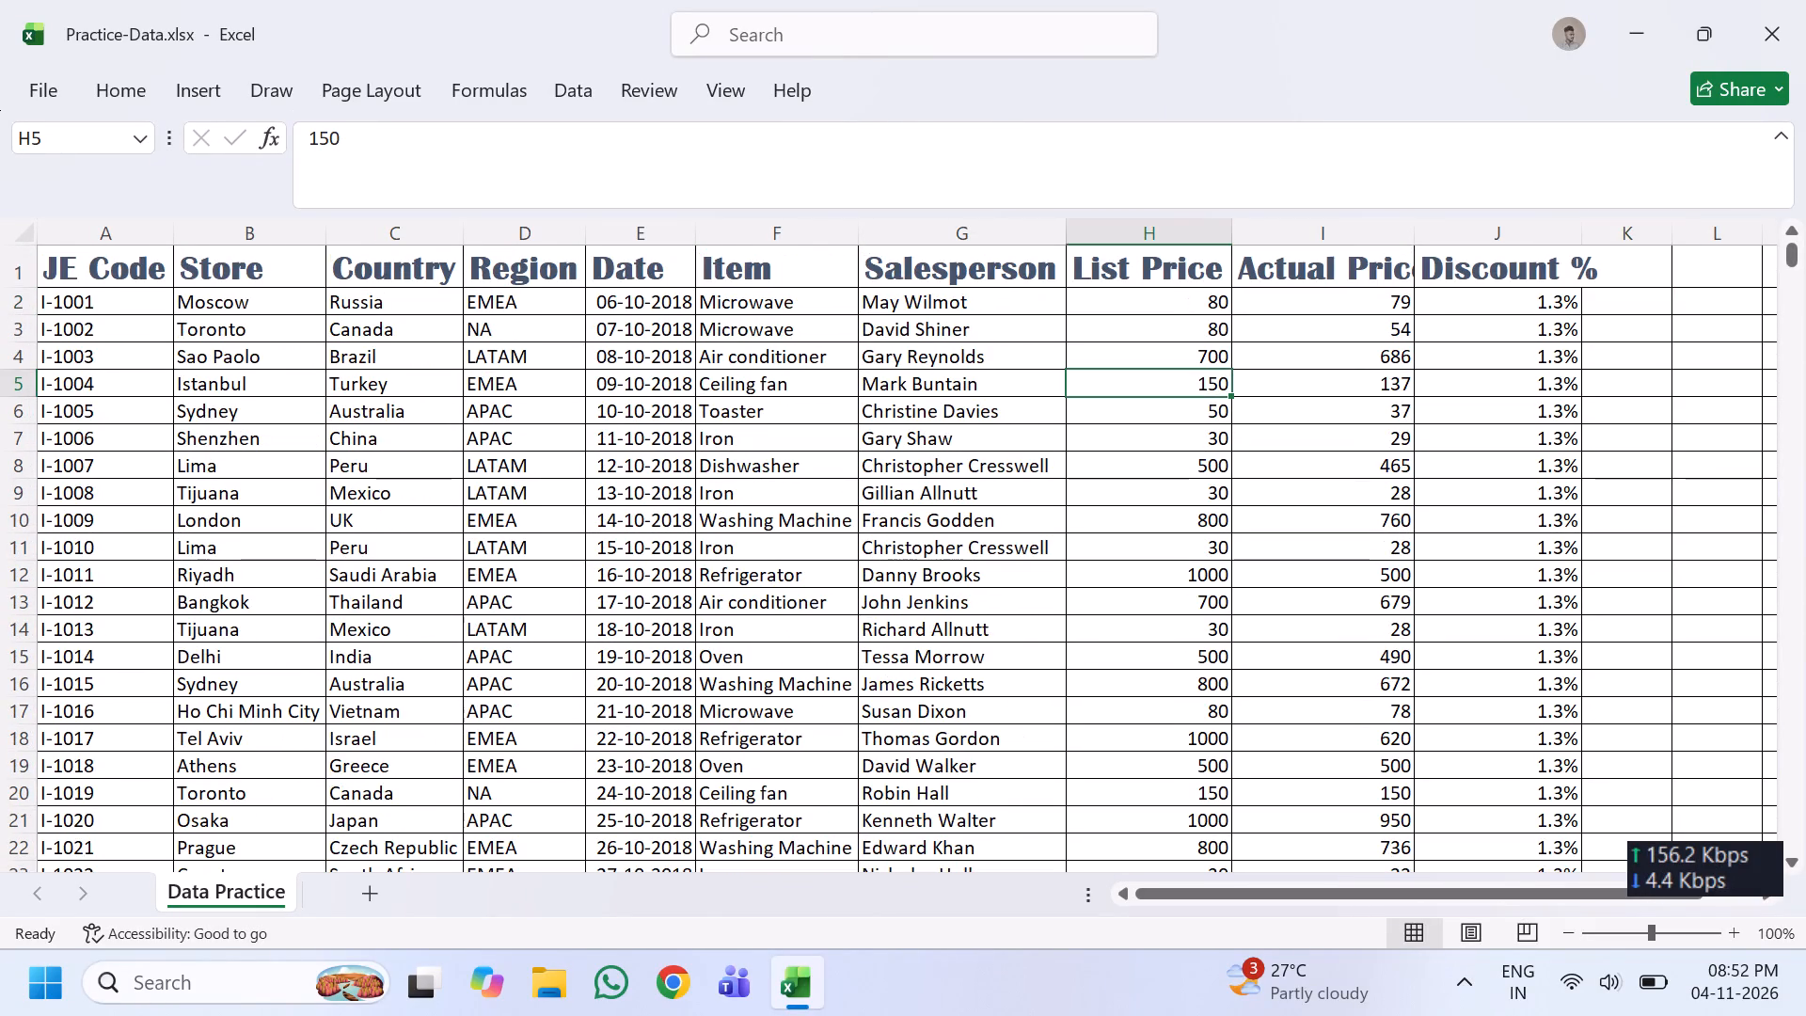
pyautogui.click(1206, 430)
pyautogui.click(1212, 456)
pyautogui.click(1217, 509)
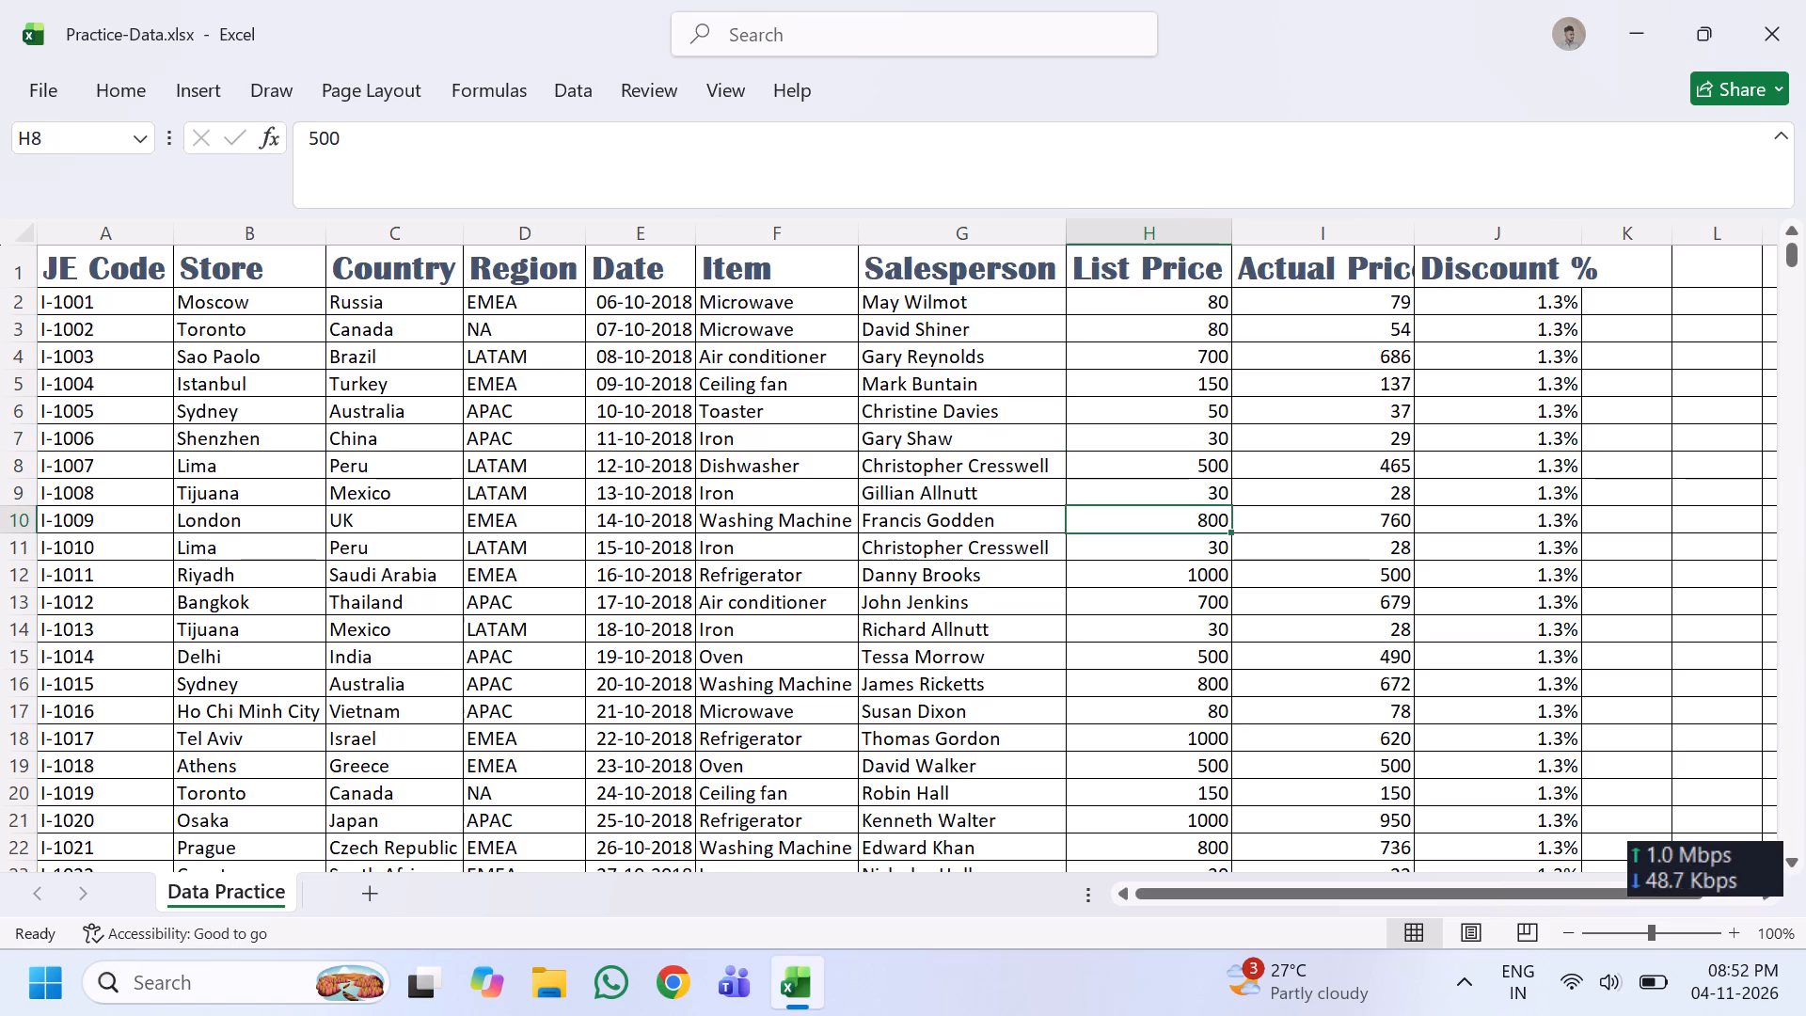
pyautogui.click(1206, 541)
pyautogui.scroll(-9, 1096, 427)
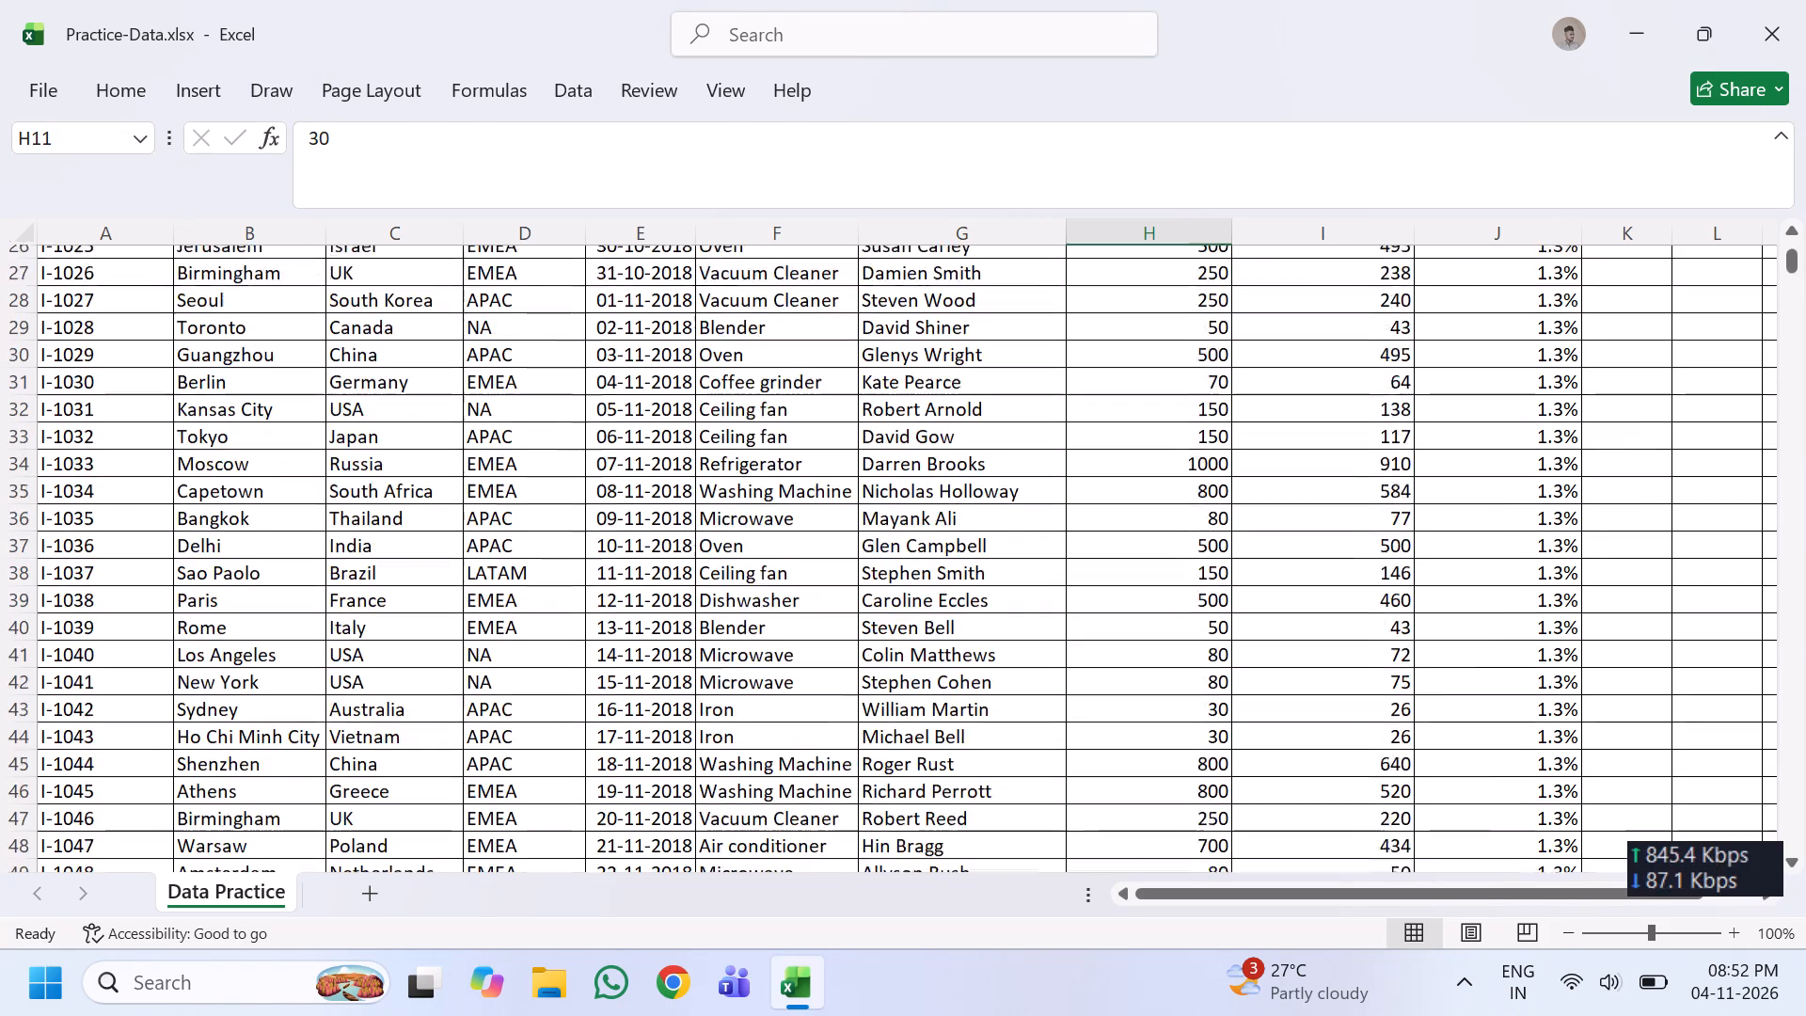
pyautogui.scroll(-8, 1069, 395)
pyautogui.scroll(9, 1076, 383)
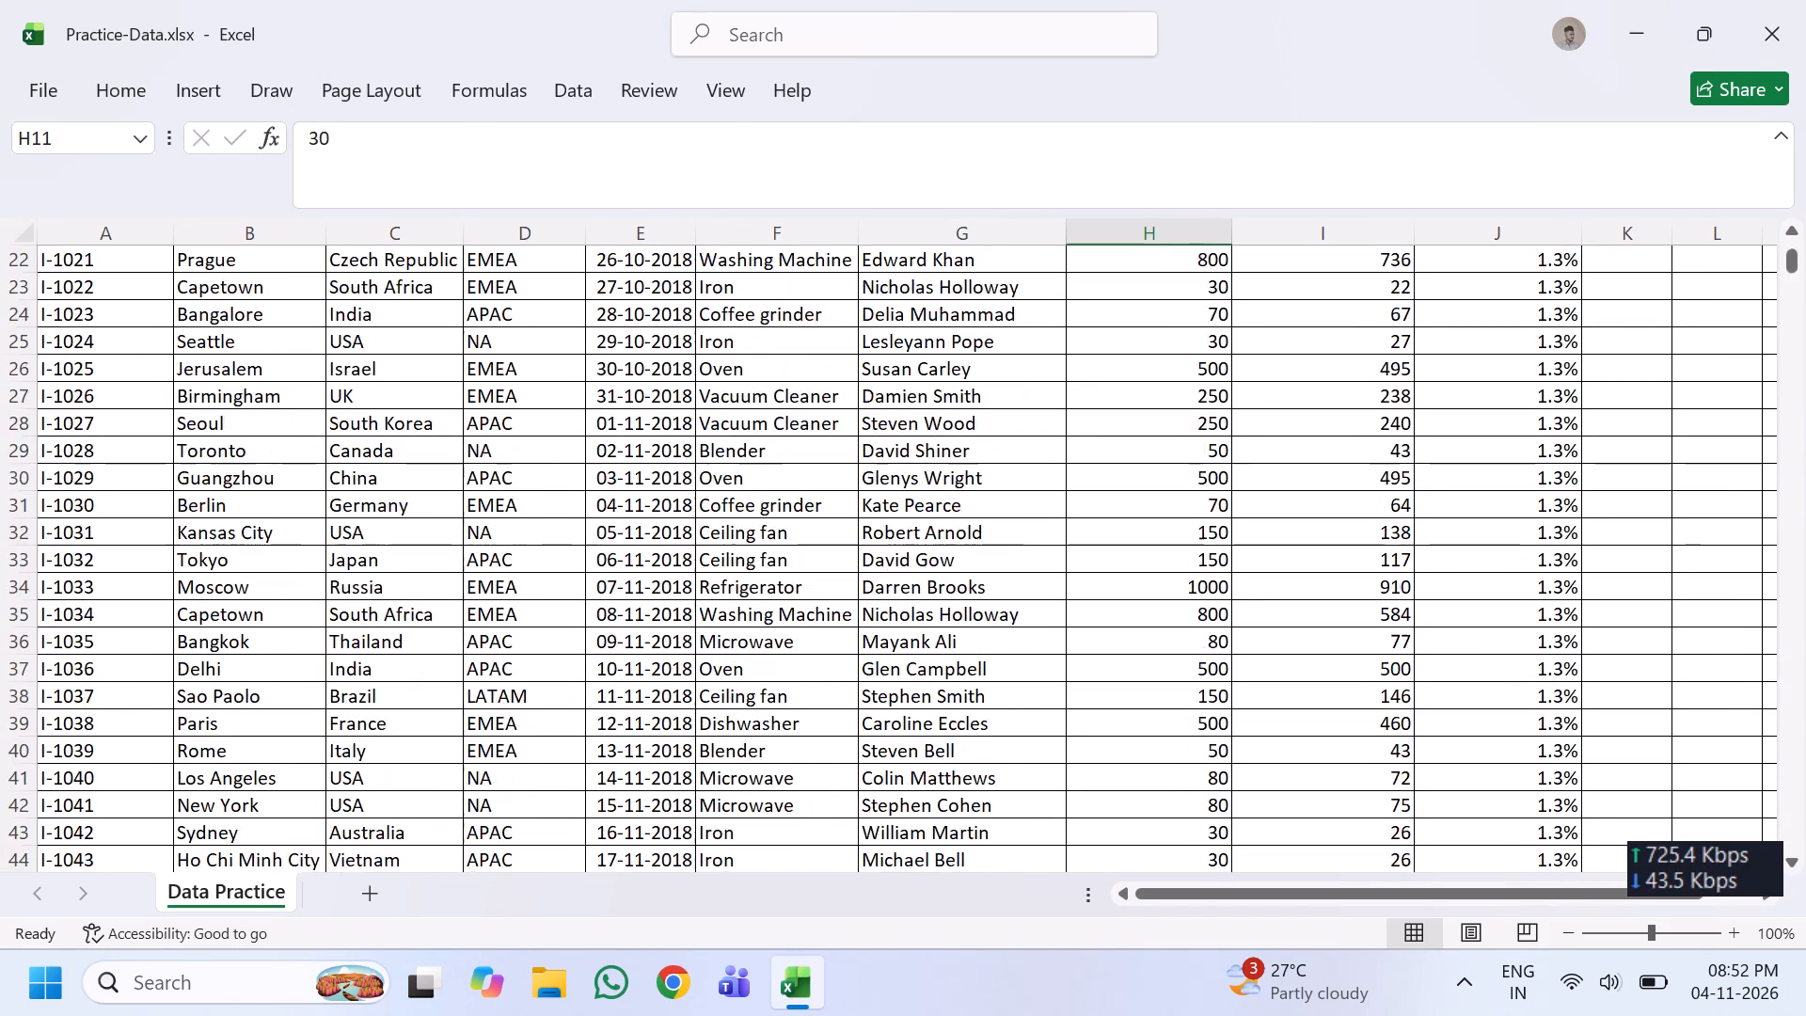
pyautogui.scroll(4, 1078, 381)
# Close the Practice-Data.xlsx workbook without saving its changes.
pyautogui.click(1805, 0)
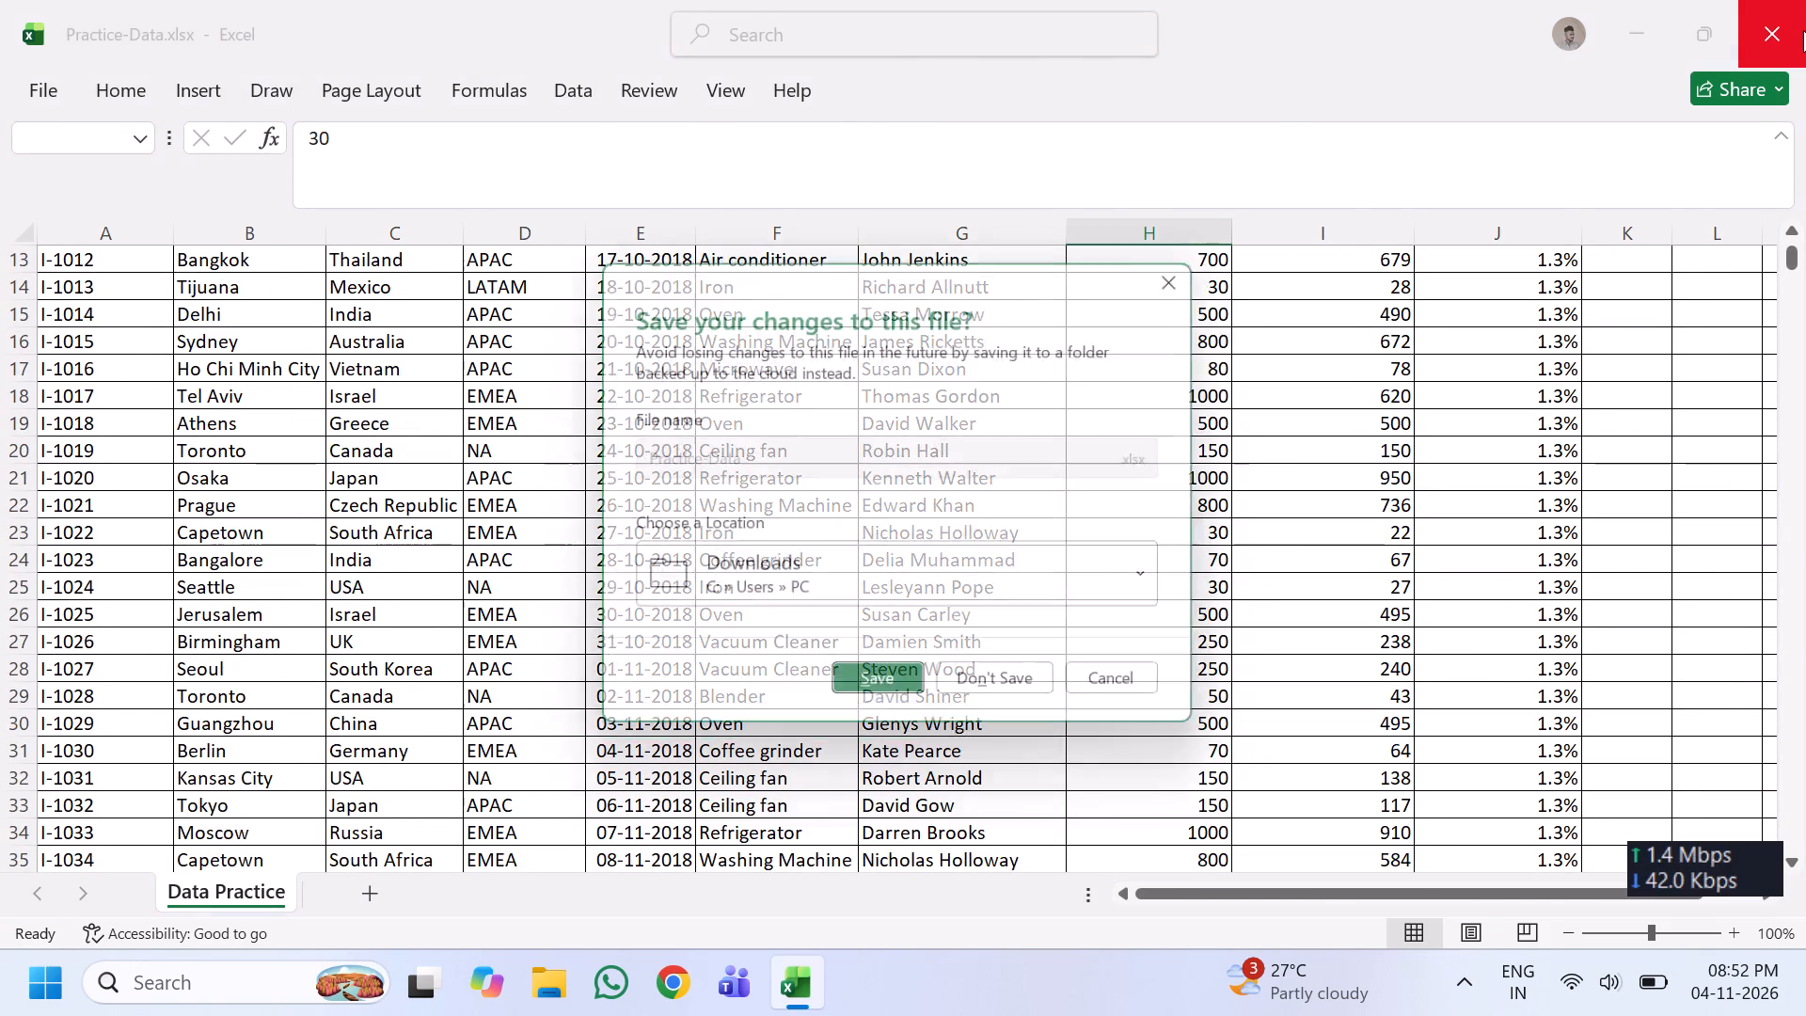
pyautogui.click(994, 694)
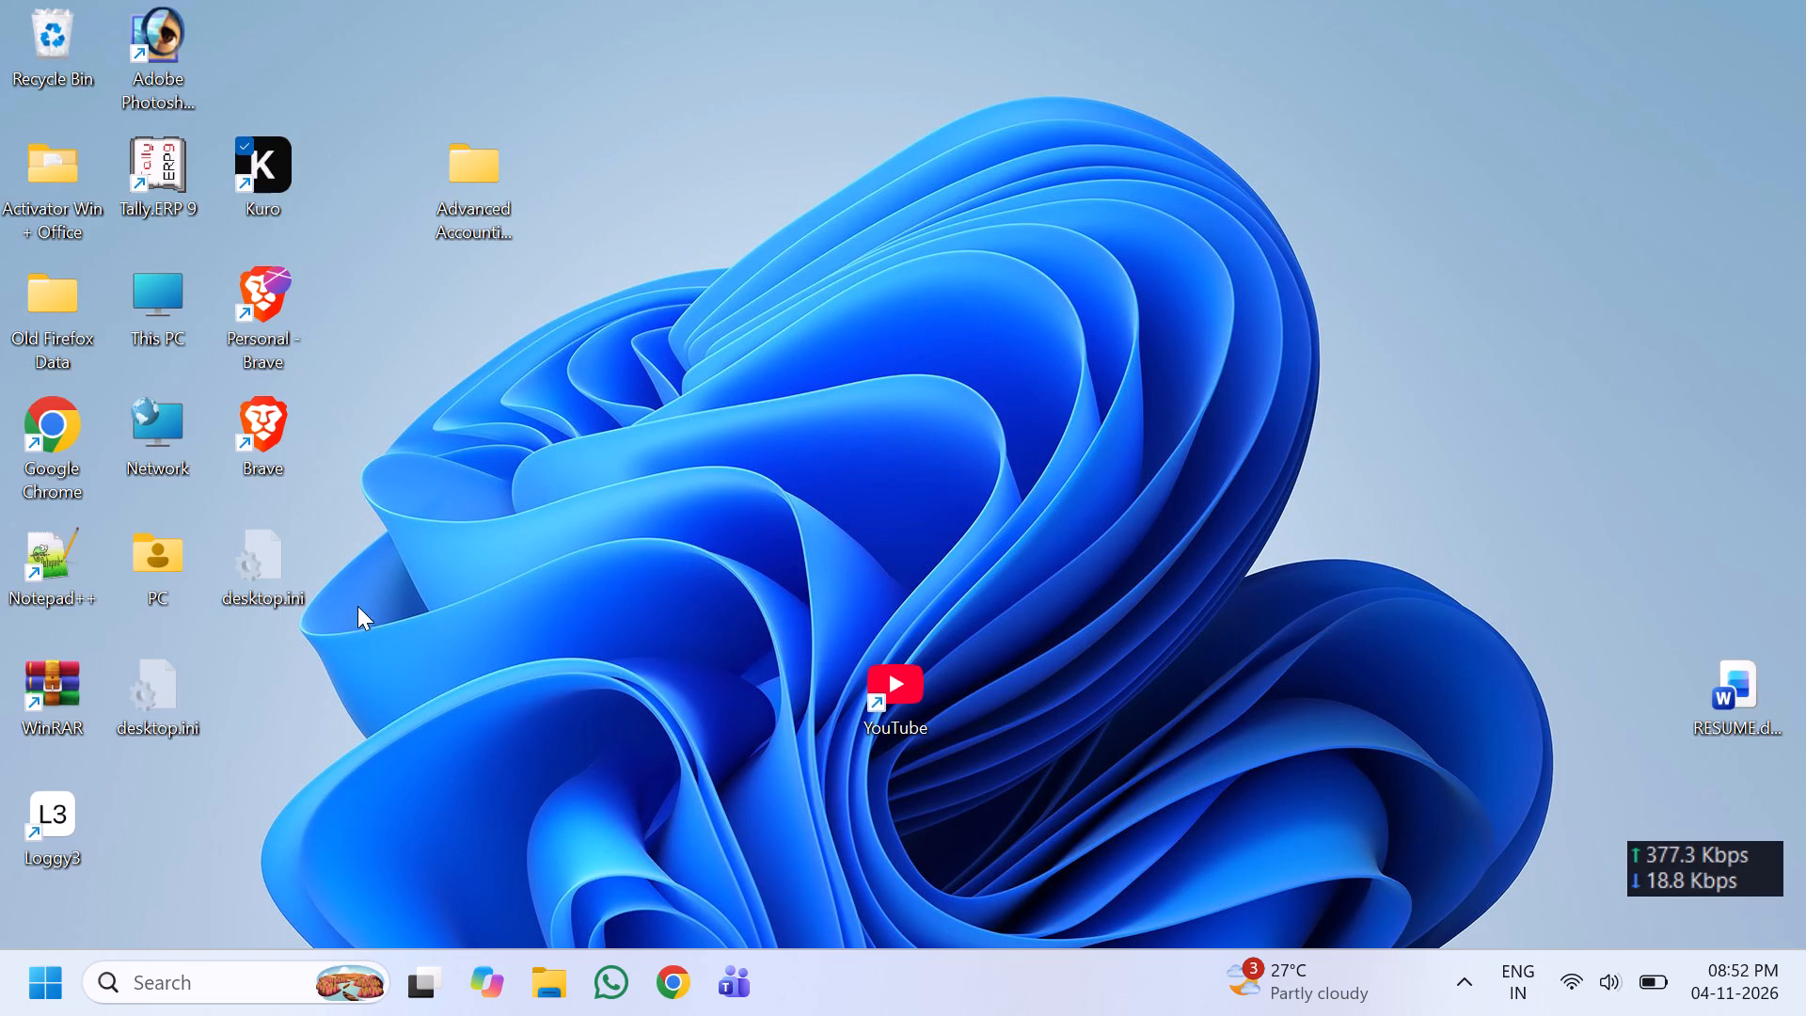
# Open YouTube from its desktop shortcut.
pyautogui.doubleClick(890, 697)
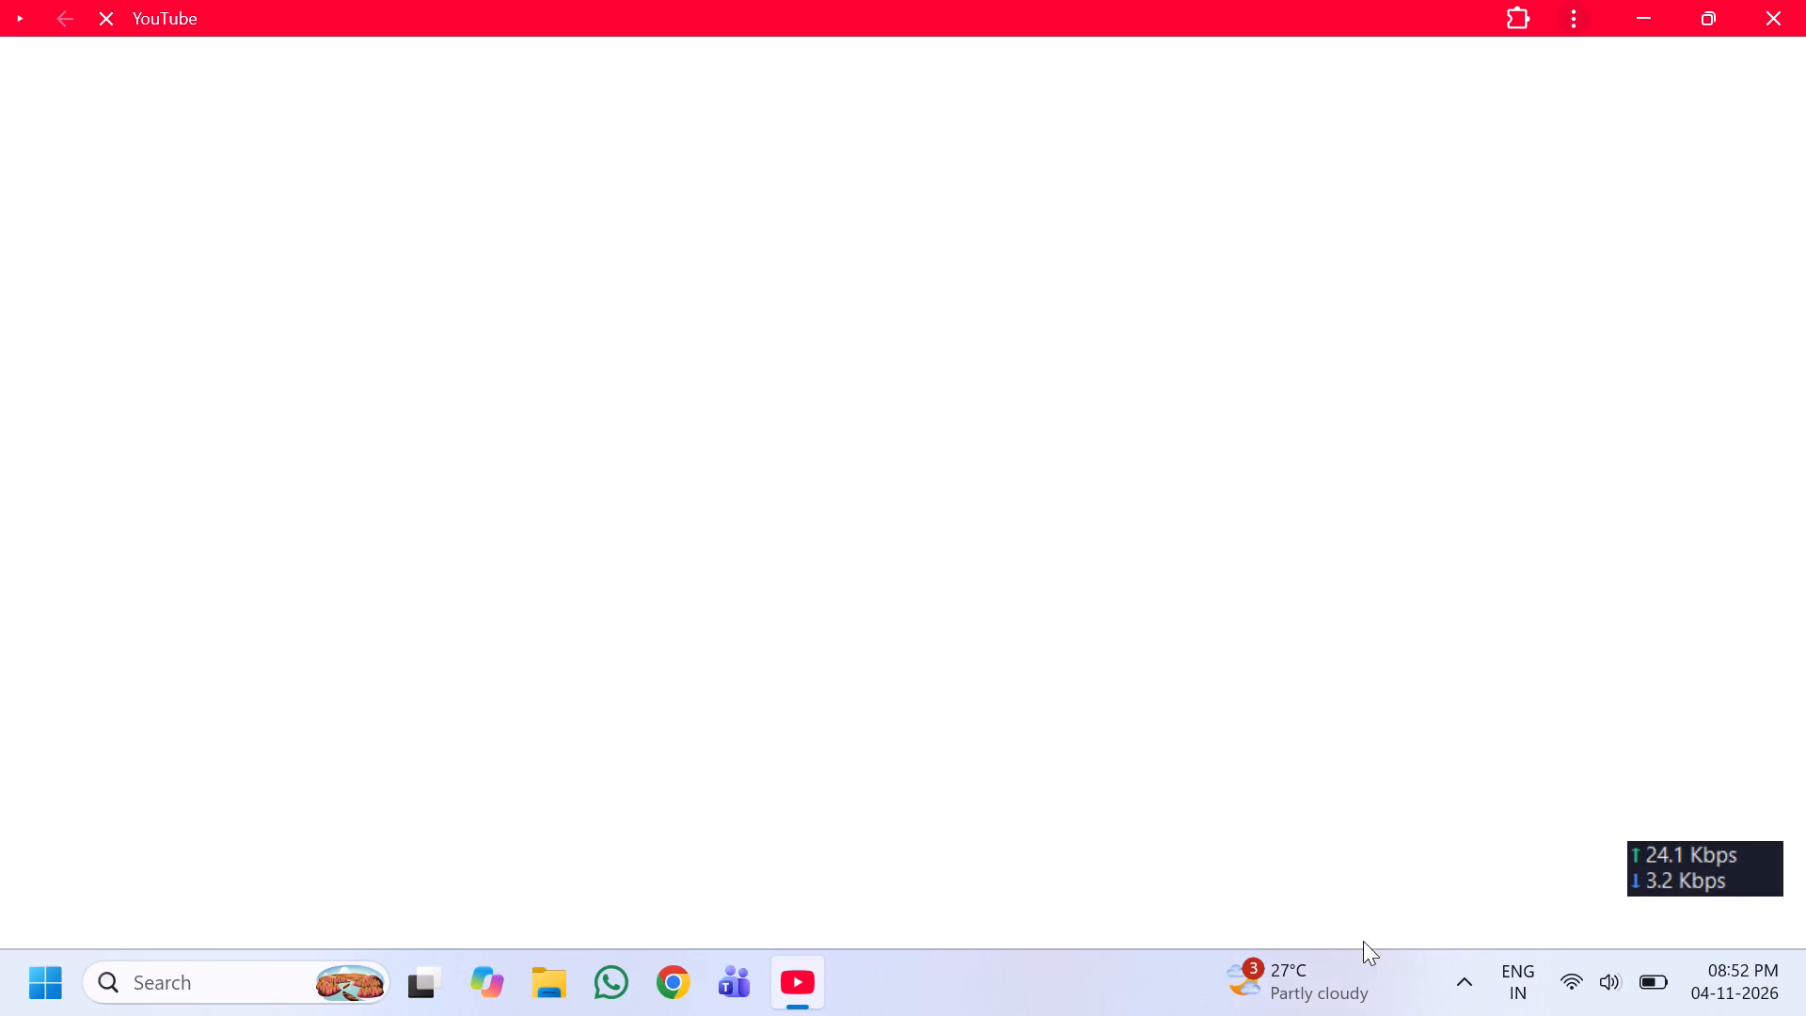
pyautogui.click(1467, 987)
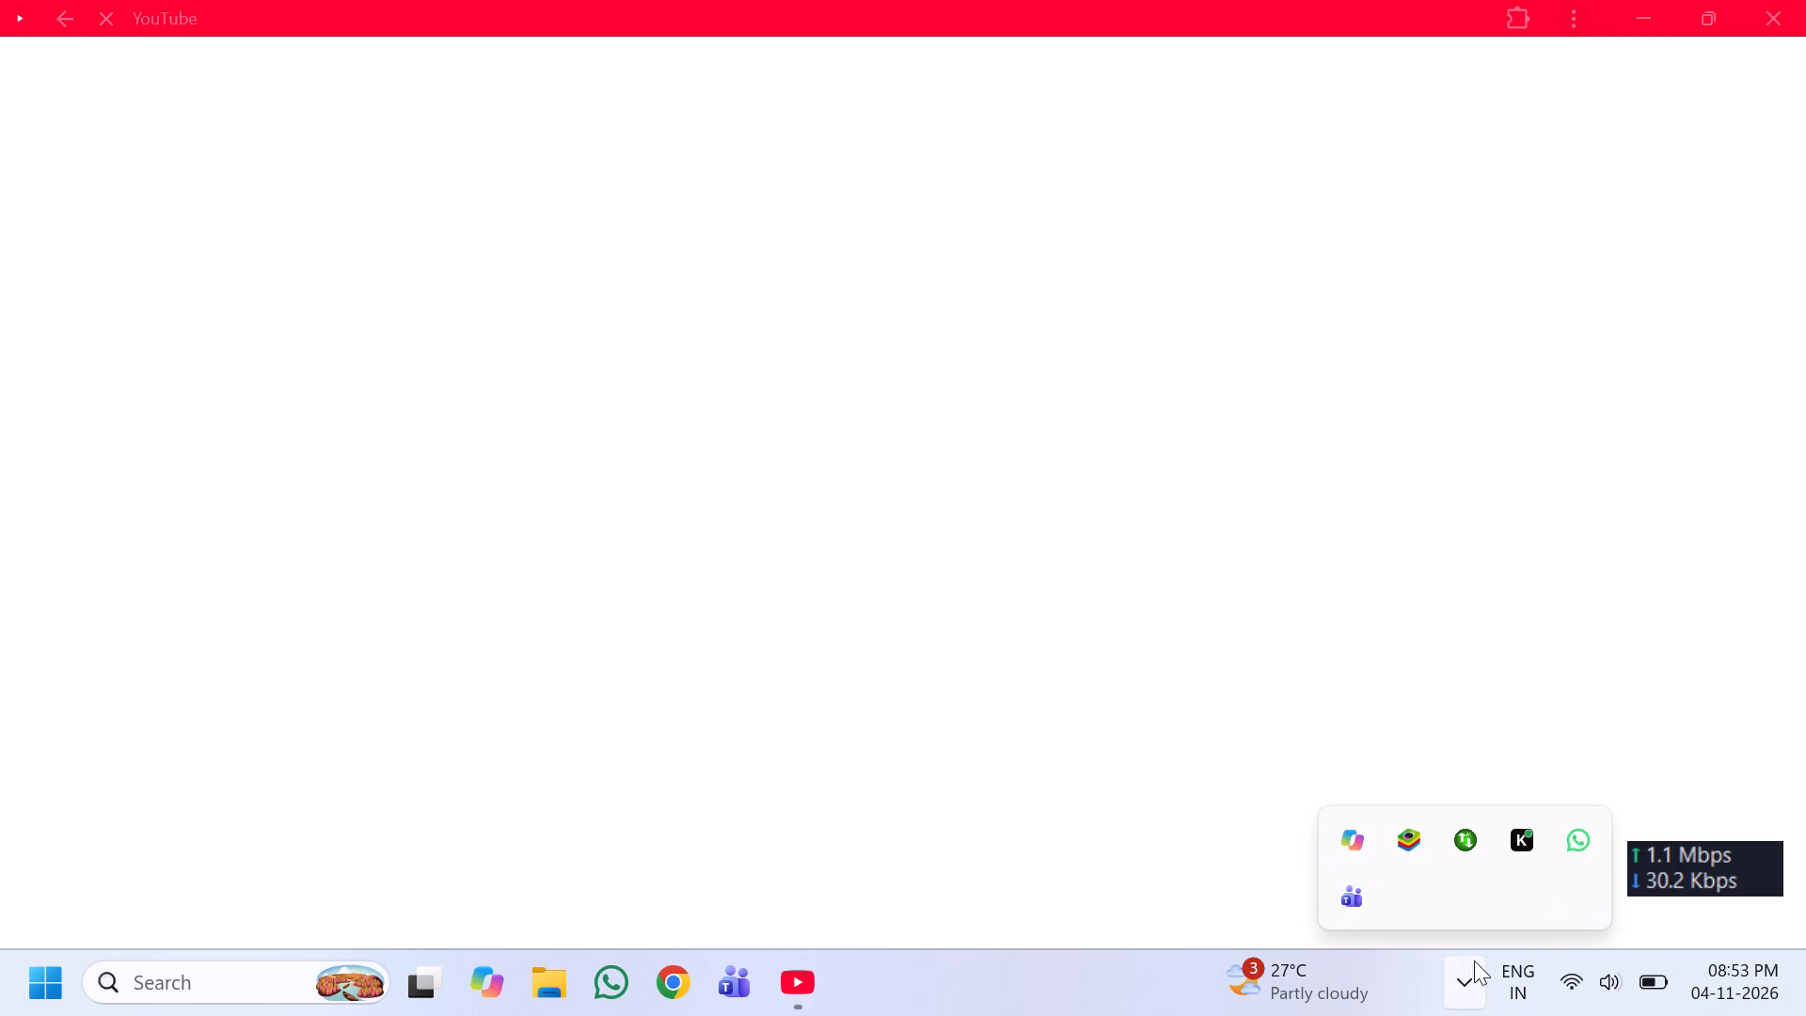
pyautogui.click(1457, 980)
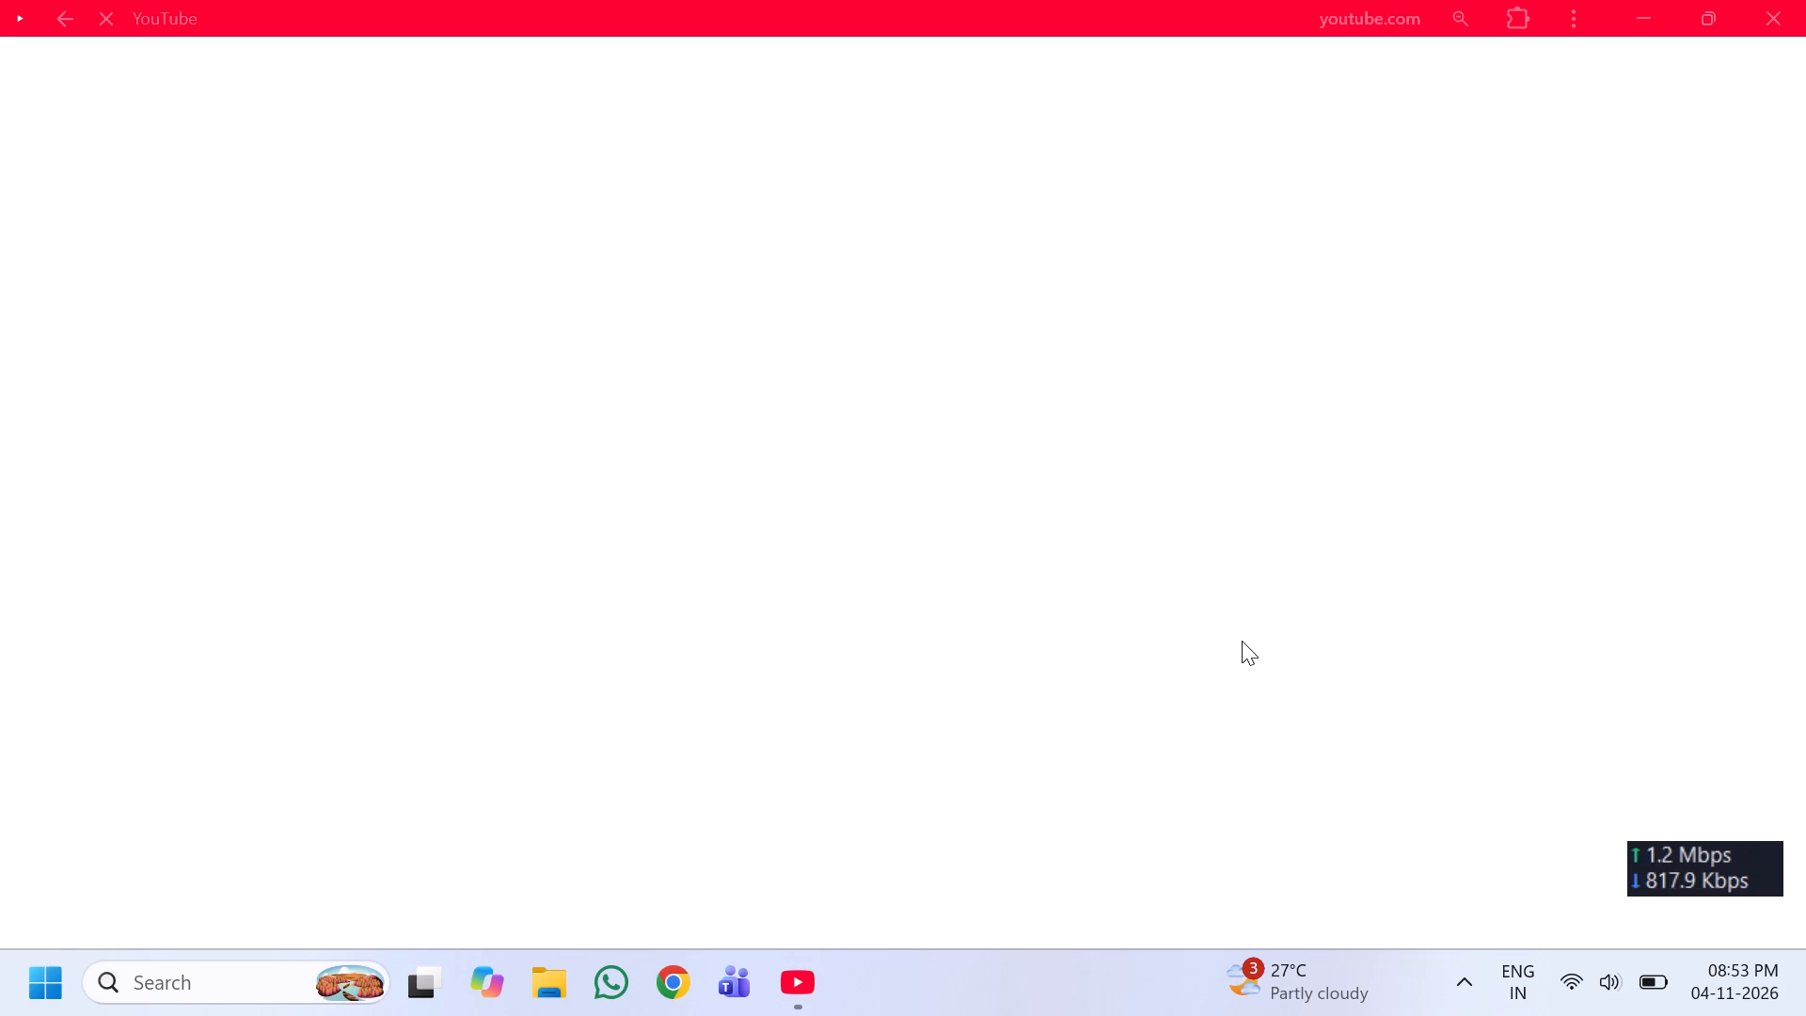
# Close the YouTube window to return to the desktop.
pyautogui.click(1476, 994)
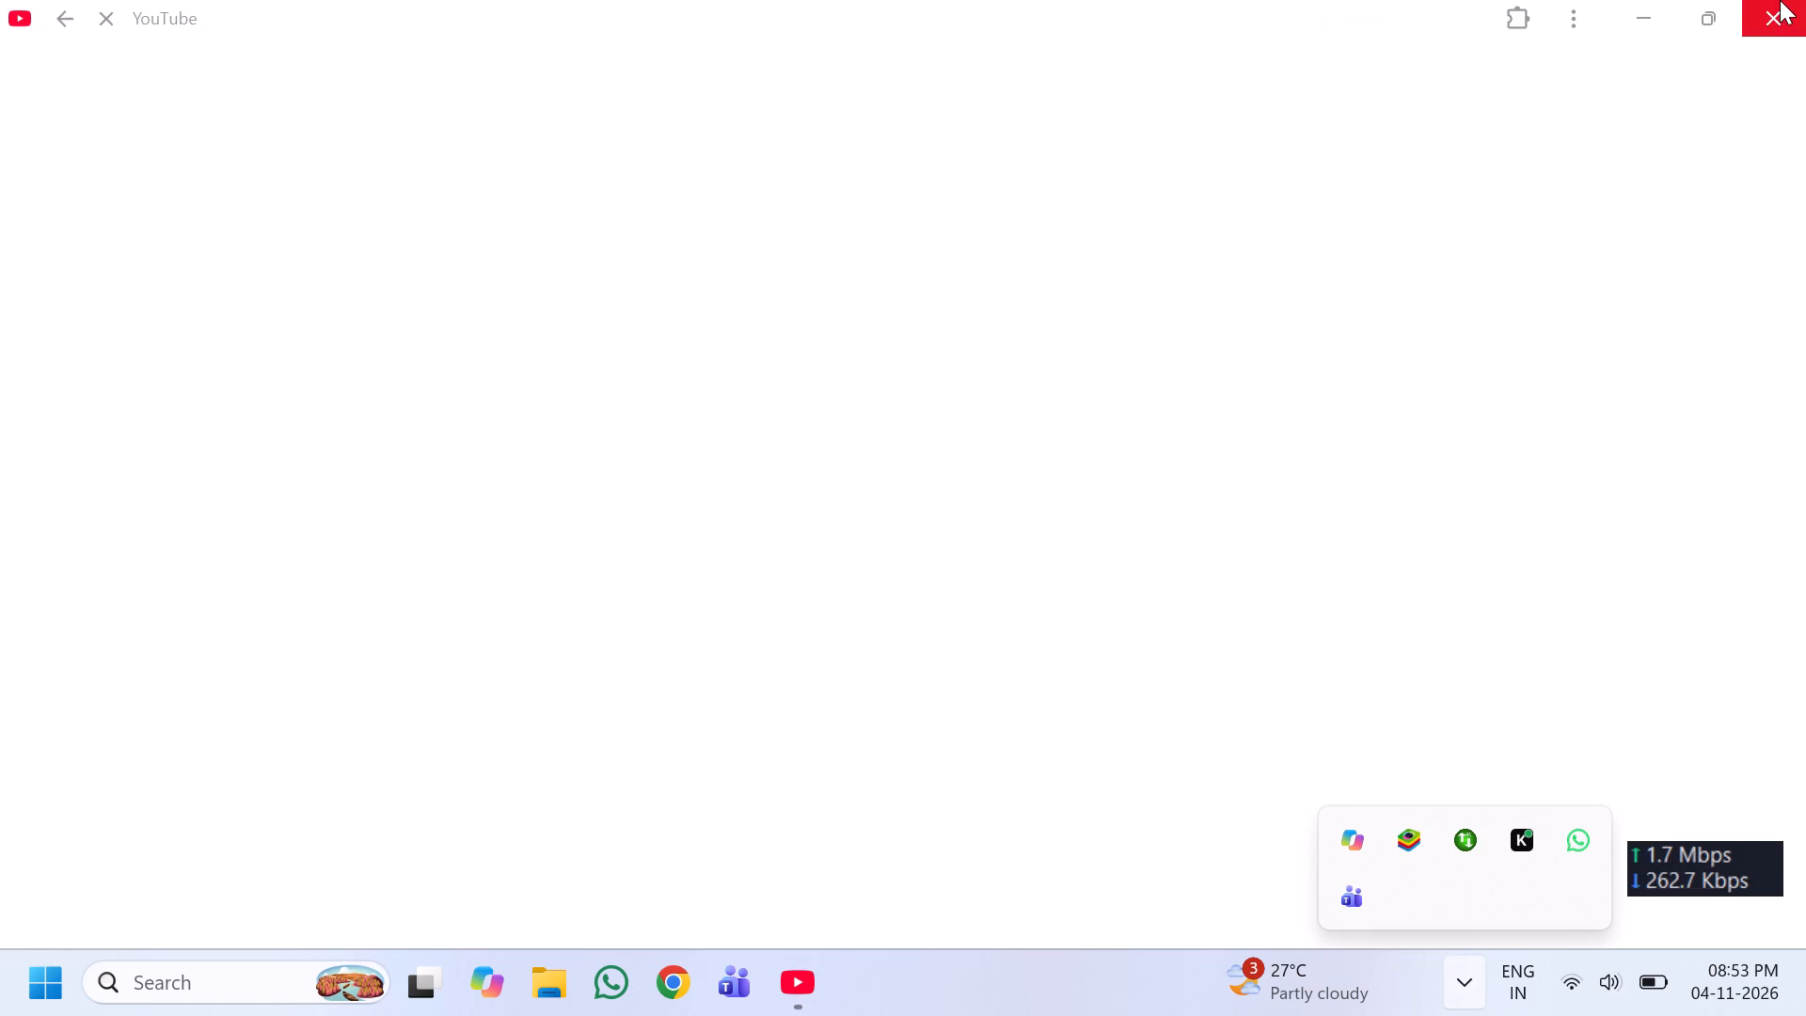
pyautogui.click(1780, 0)
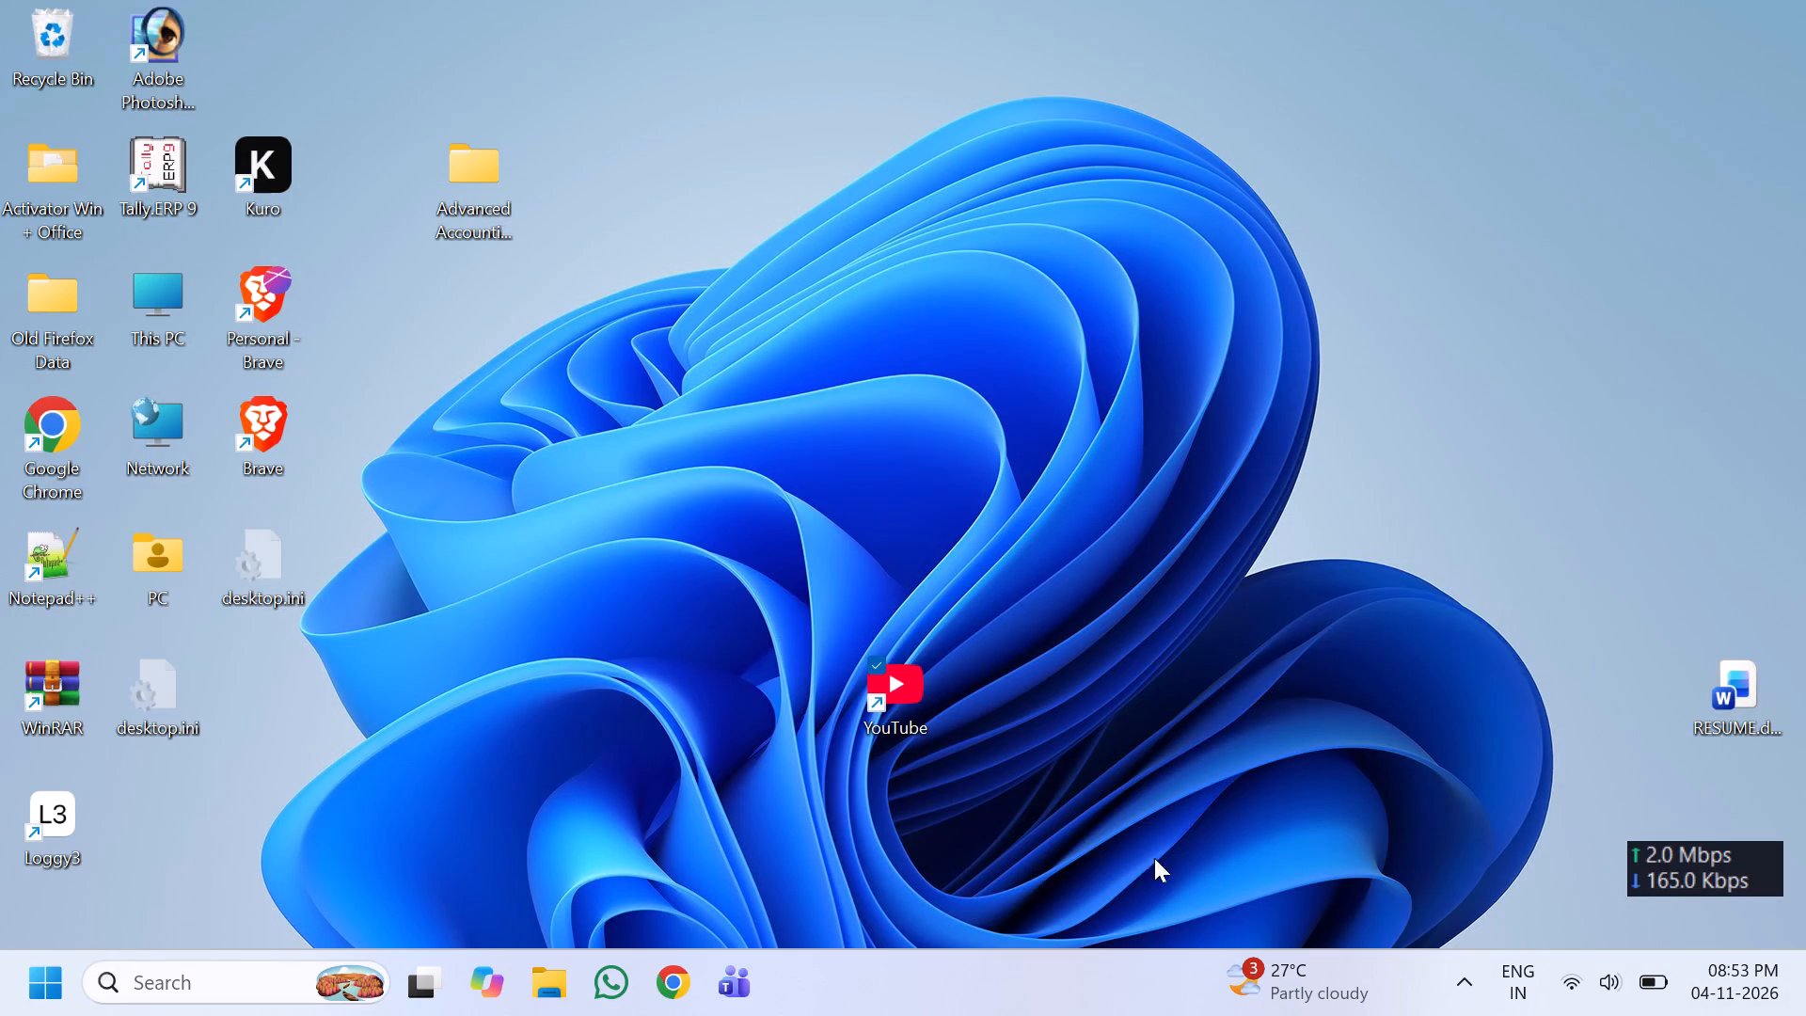
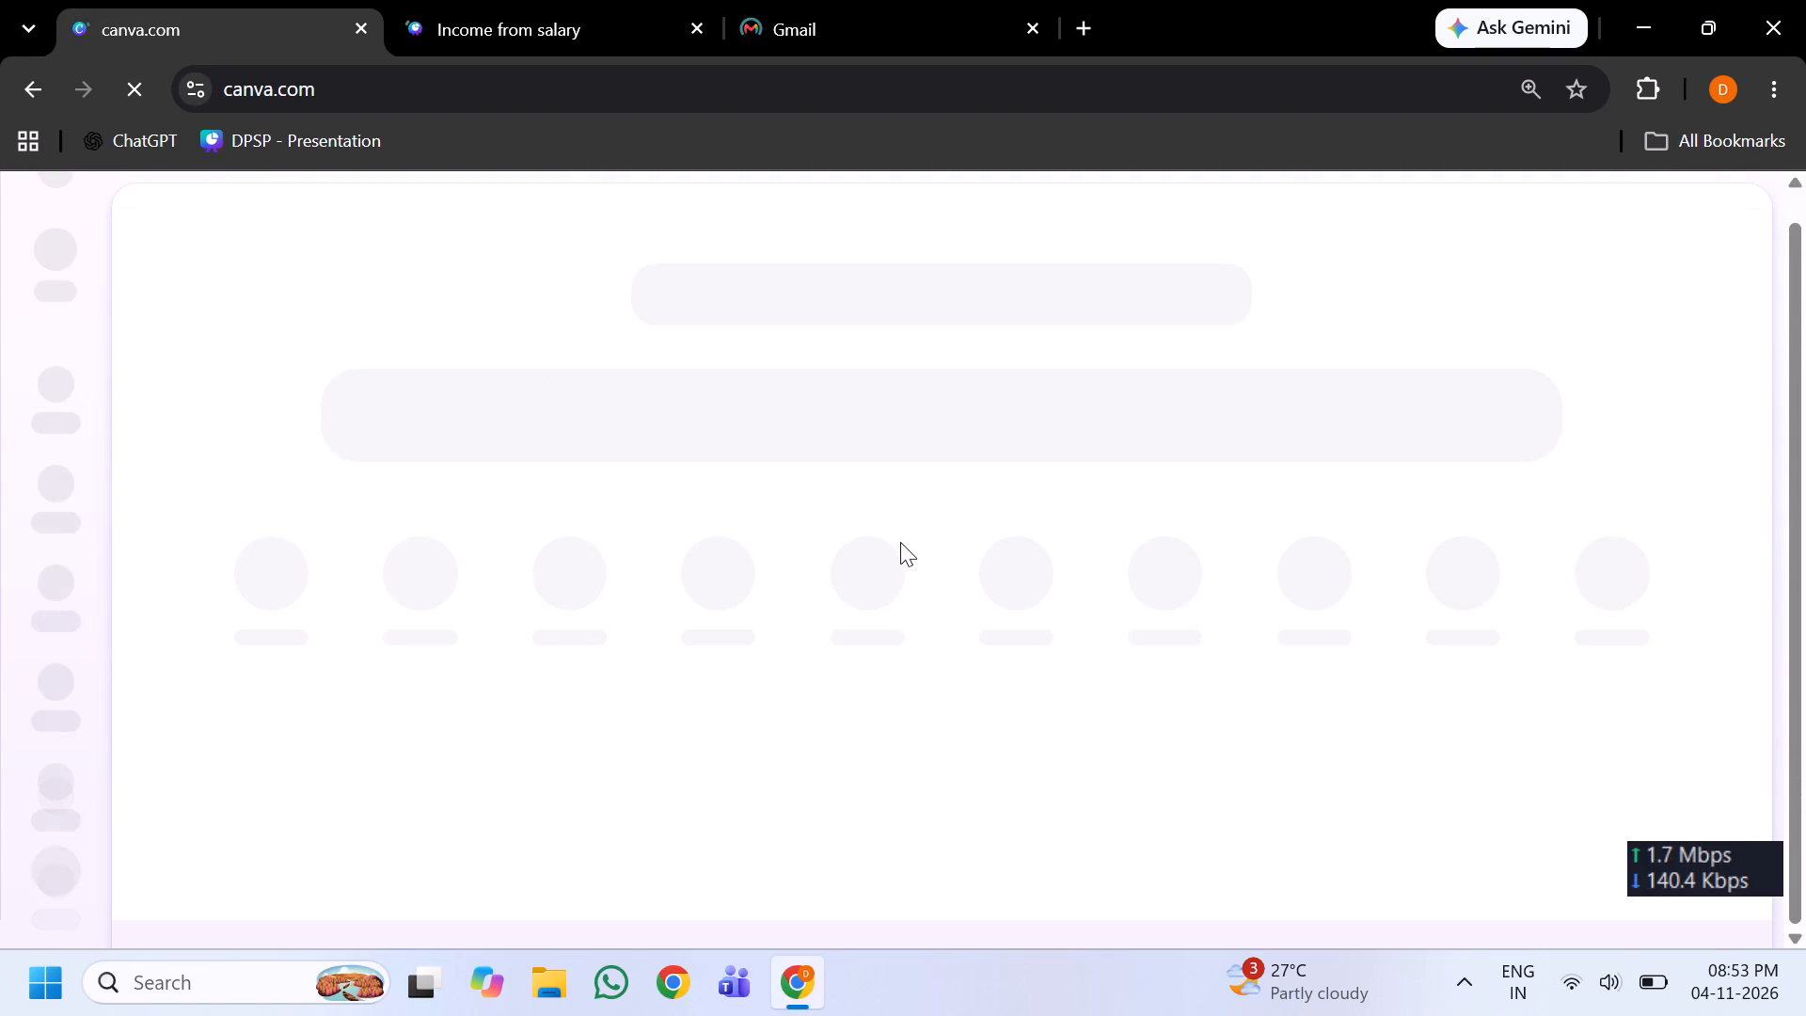
# Move the floating network speed meter off the page area, up beside the Ask Gemini control.
pyautogui.moveTo(1701, 880); pyautogui.dragTo(1591, 70)
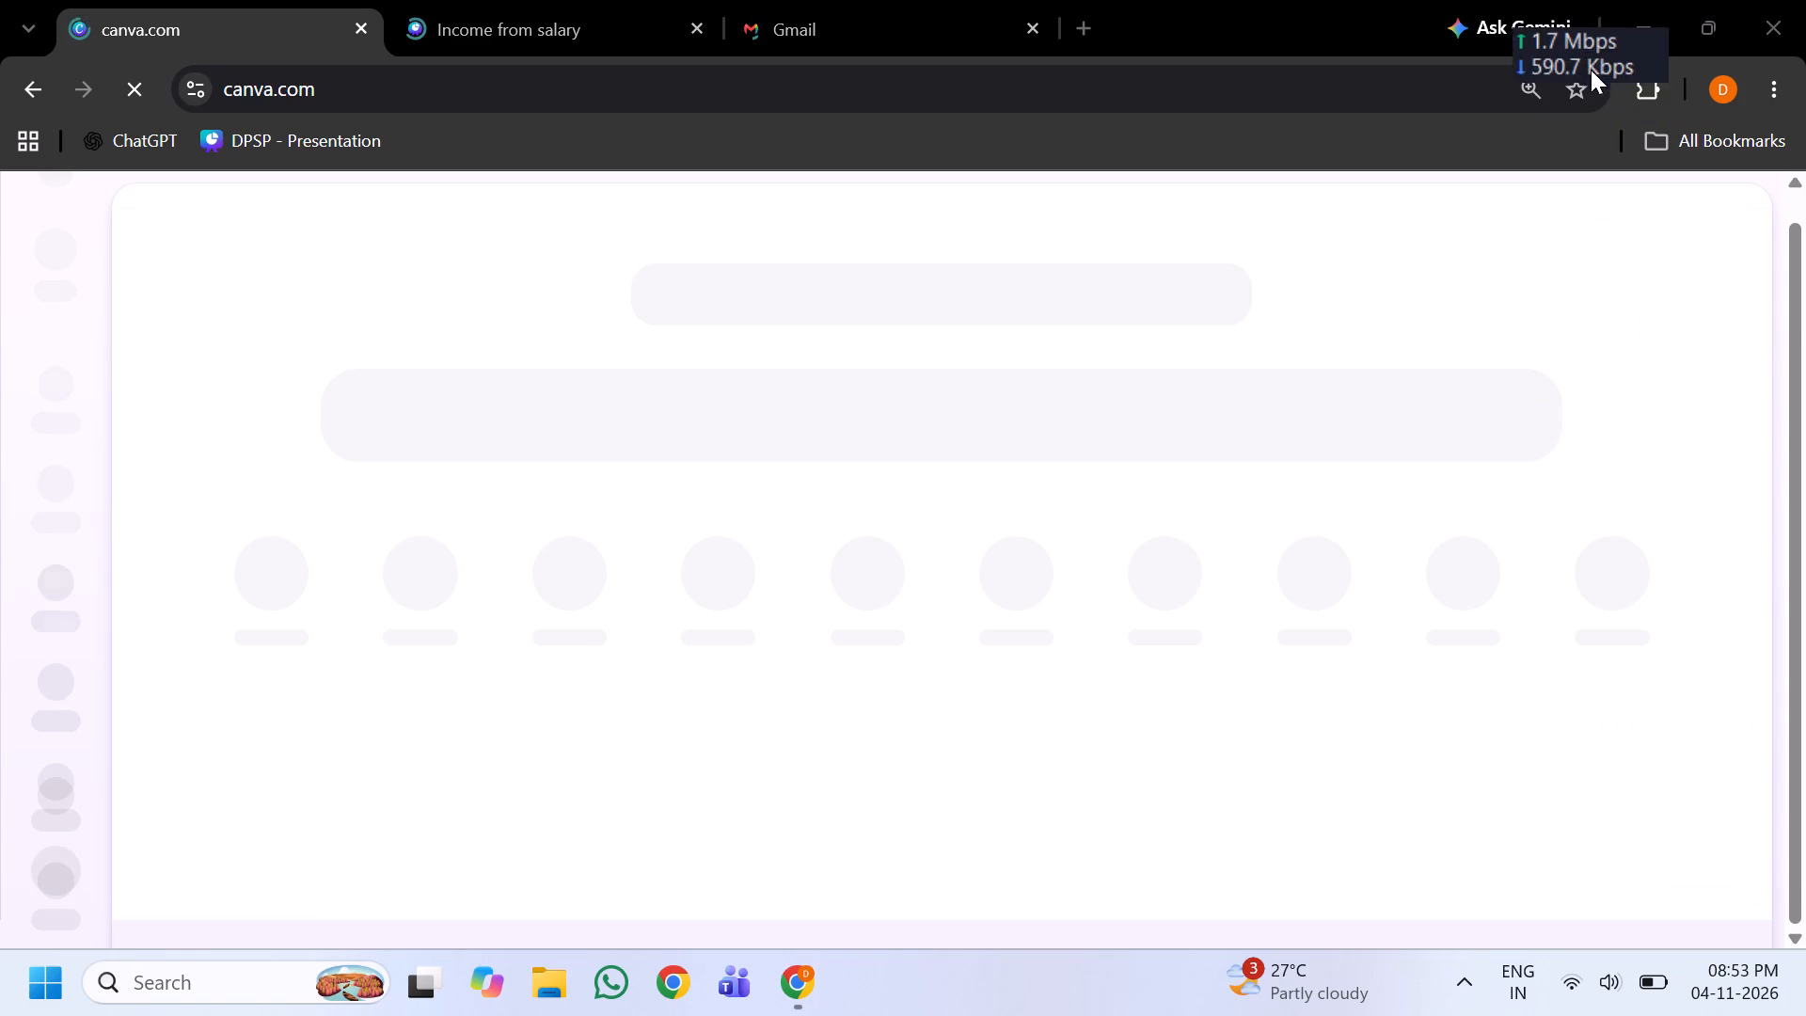
# Move the floating network speed meter clear of the window controls and bookmarks, placing it over the end of the address bar.
pyautogui.moveTo(1591, 70); pyautogui.dragTo(1565, 165)
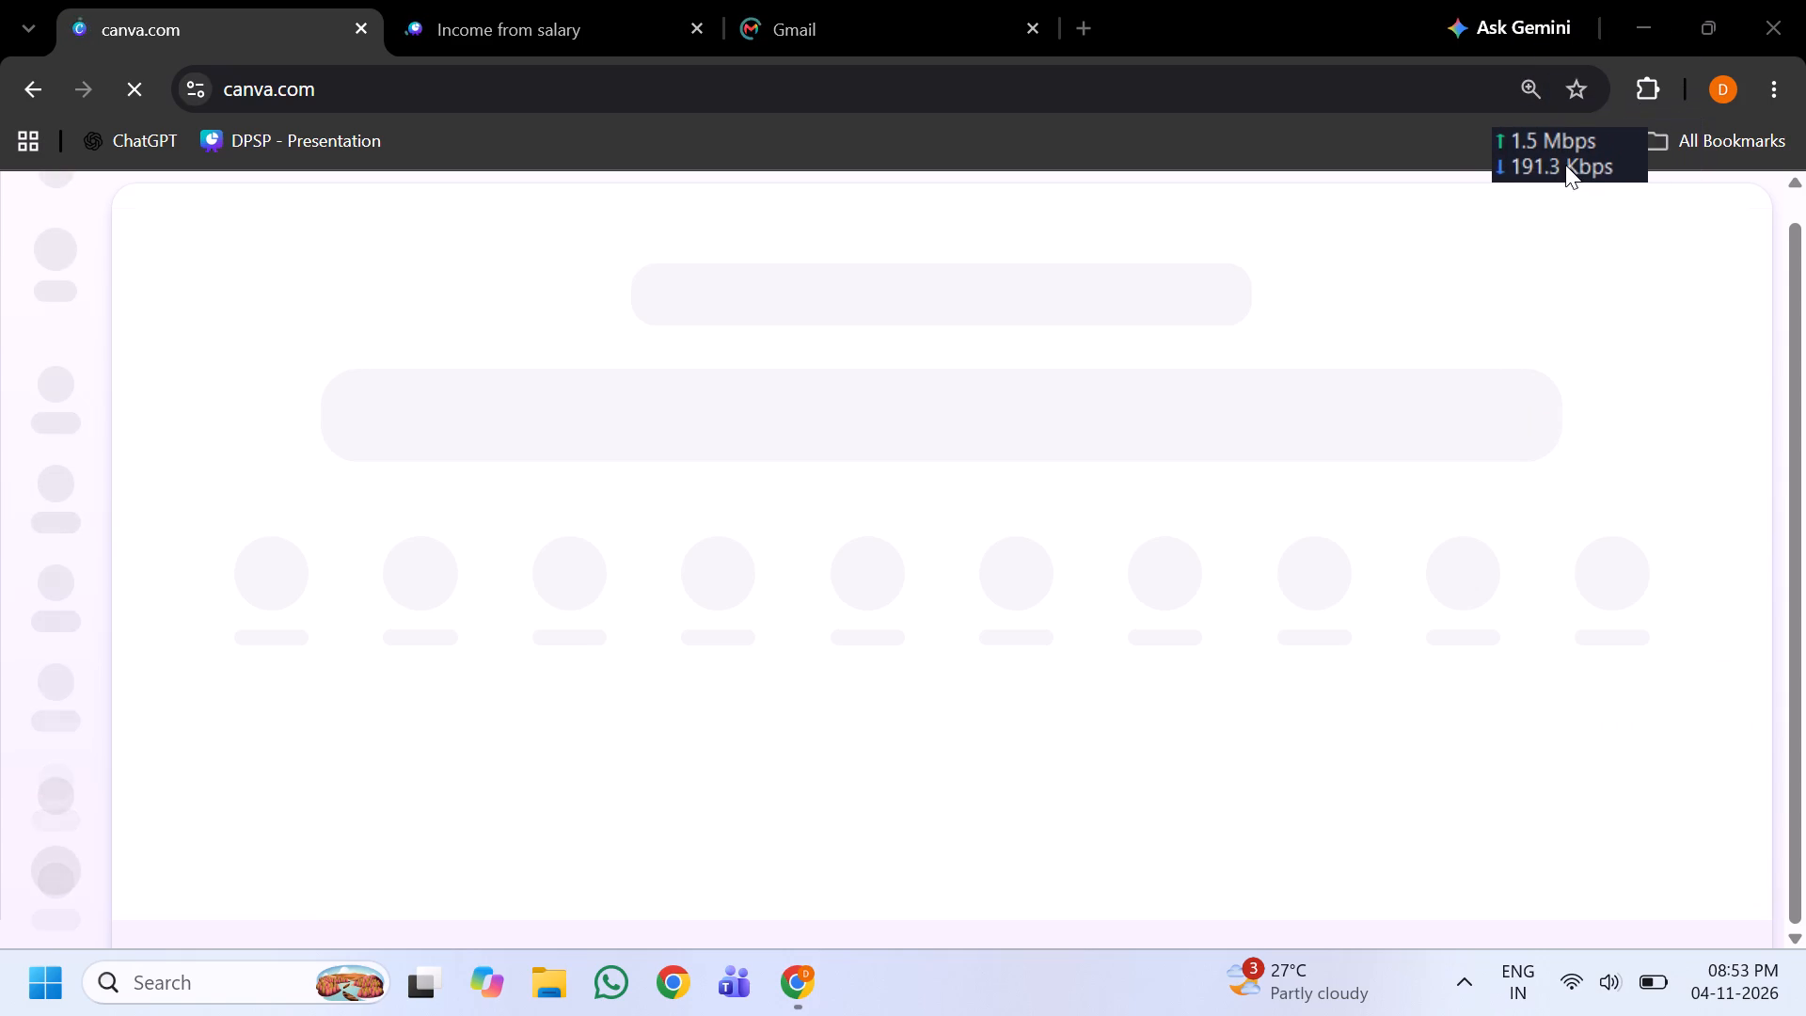
pyautogui.moveTo(1565, 165); pyautogui.dragTo(1513, 103)
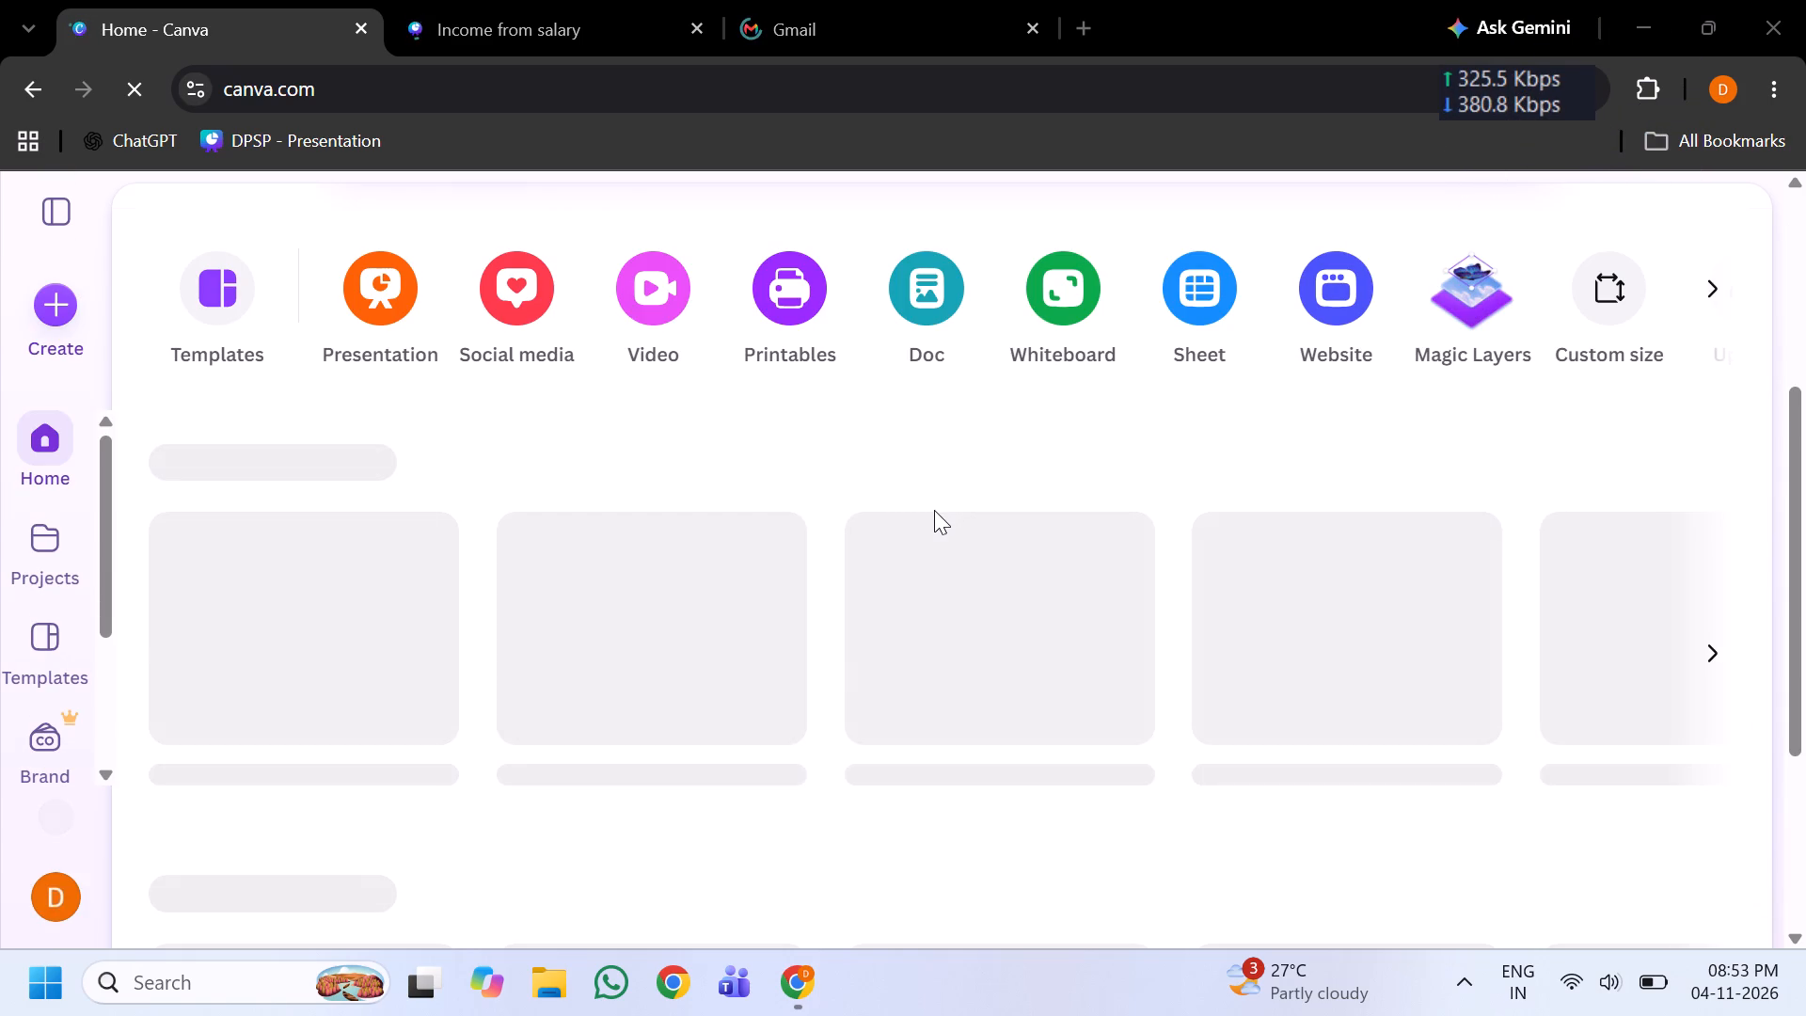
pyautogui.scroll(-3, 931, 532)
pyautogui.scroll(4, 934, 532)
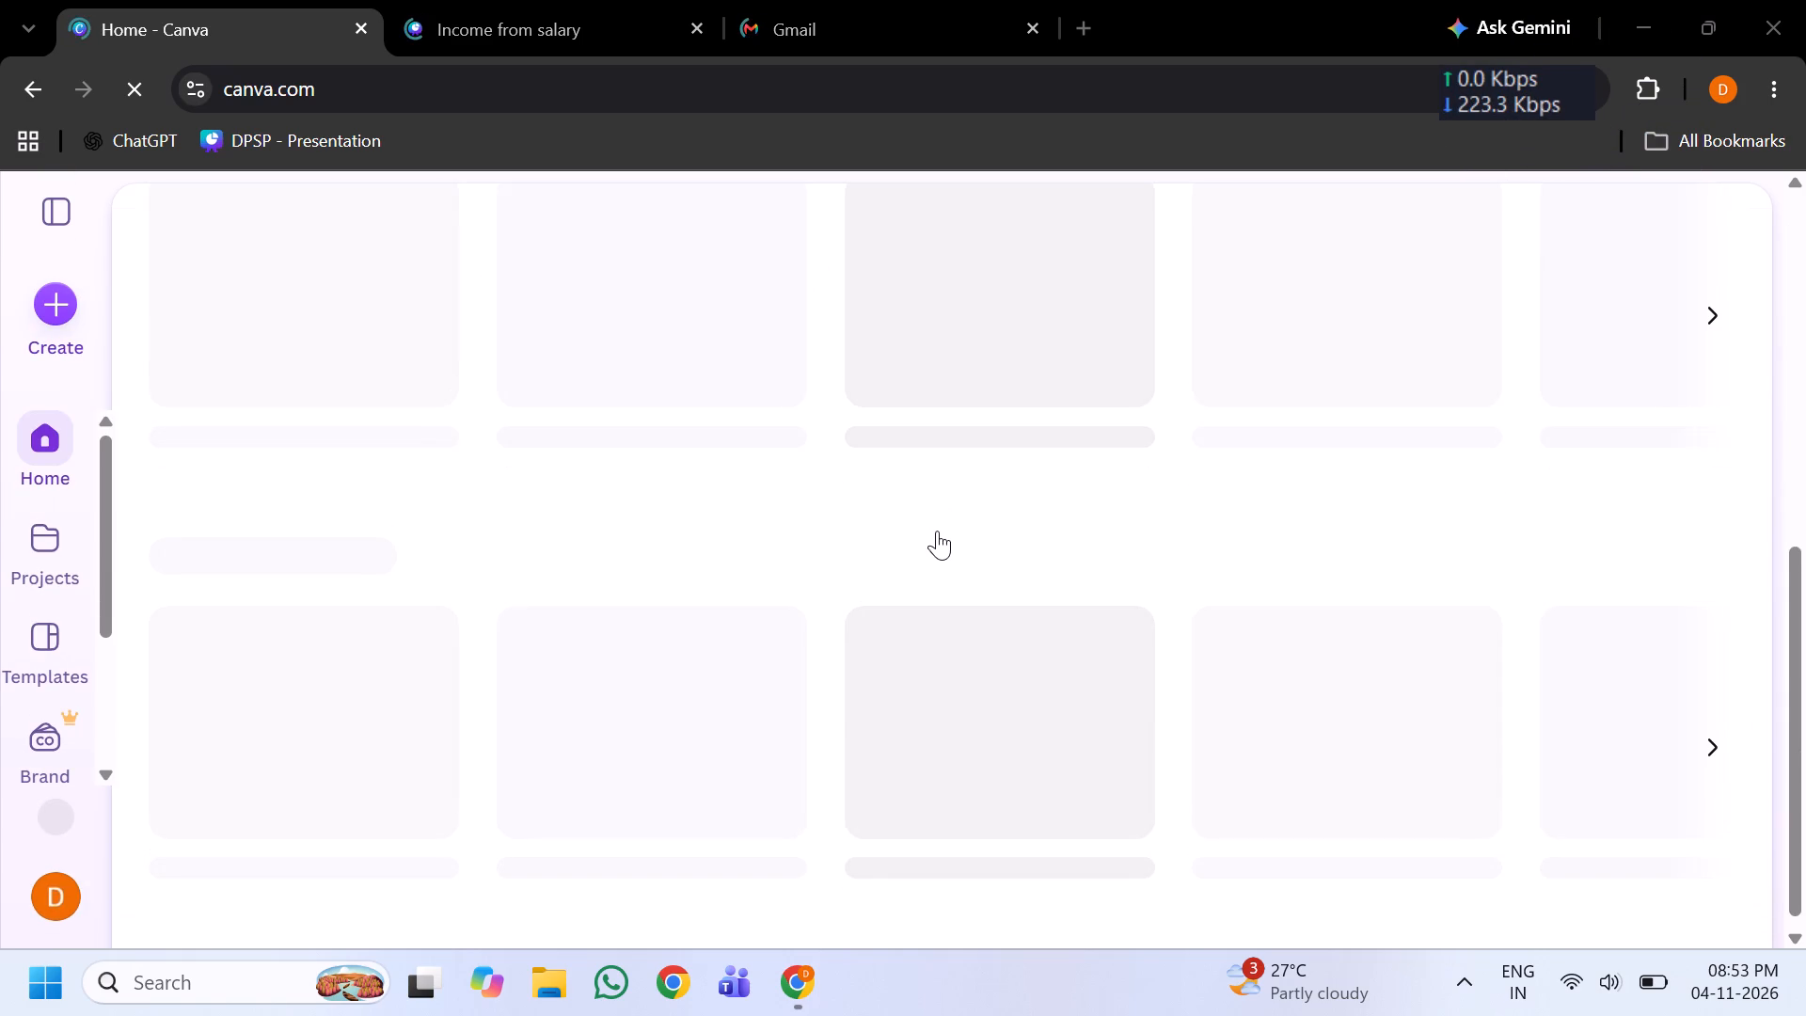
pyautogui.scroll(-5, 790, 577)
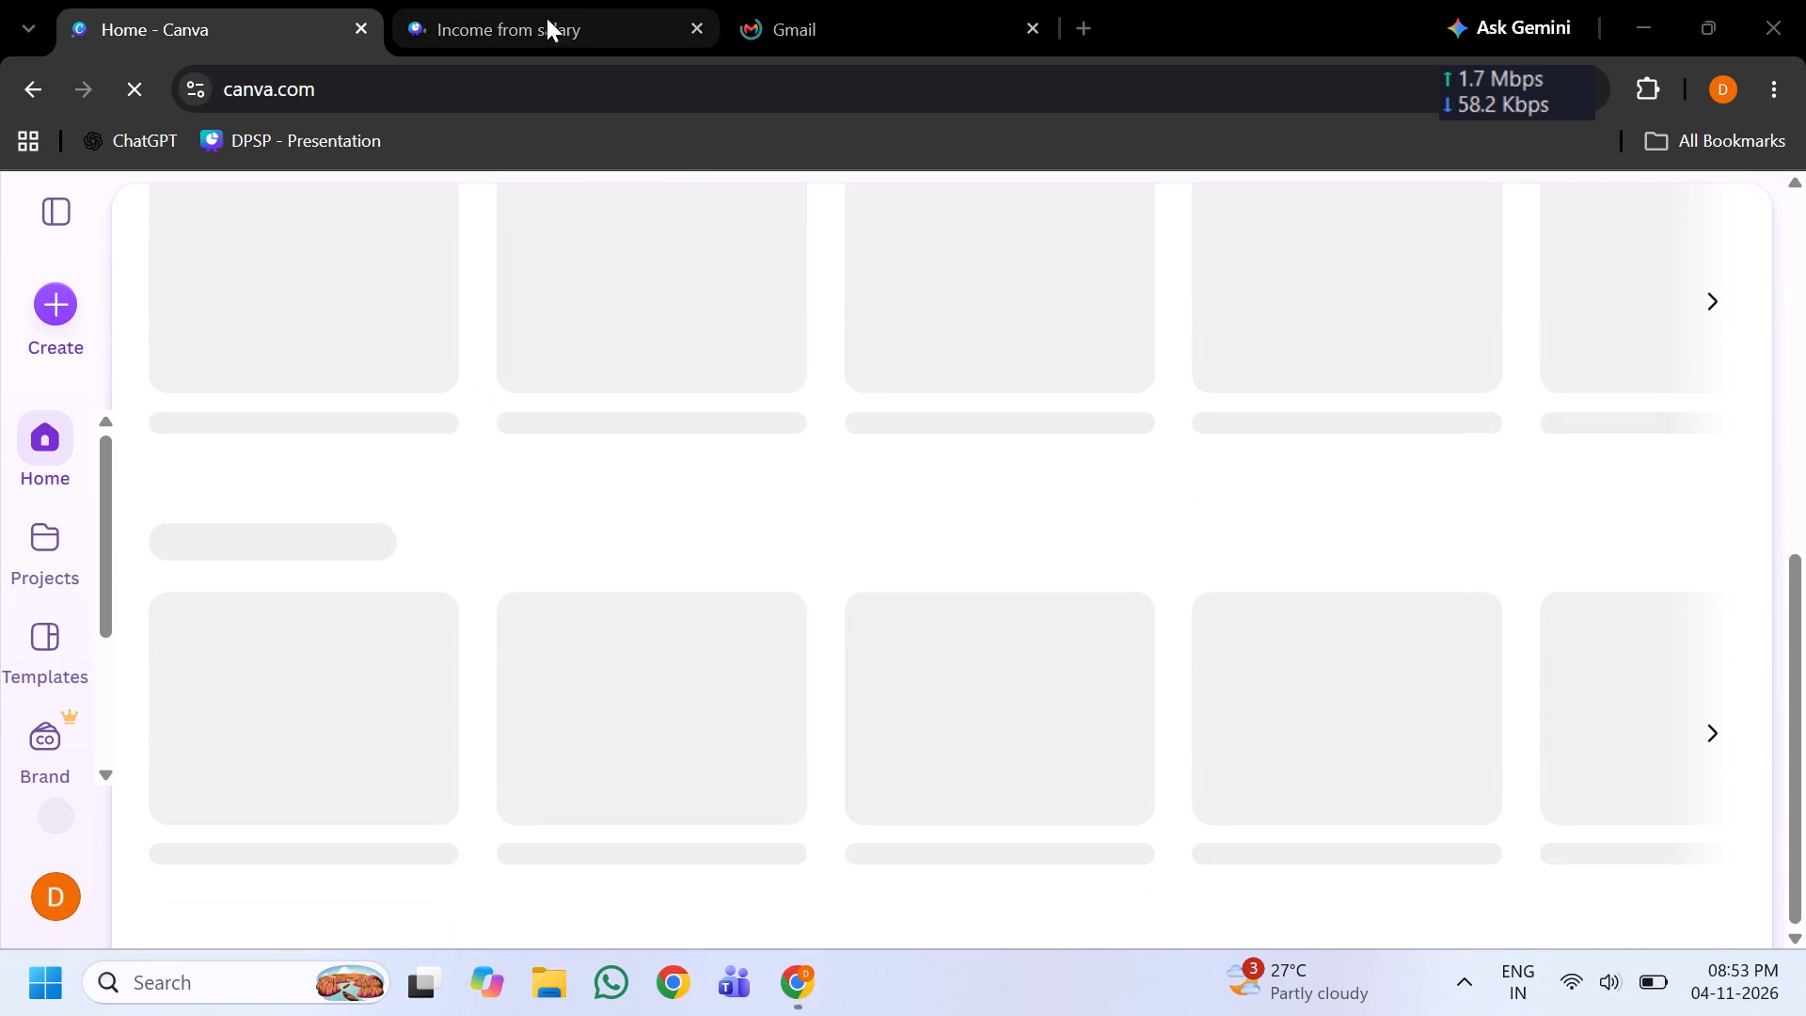
# Switch to the already open Income from salary presentation in Canva.
pyautogui.click(542, 23)
pyautogui.click(261, 0)
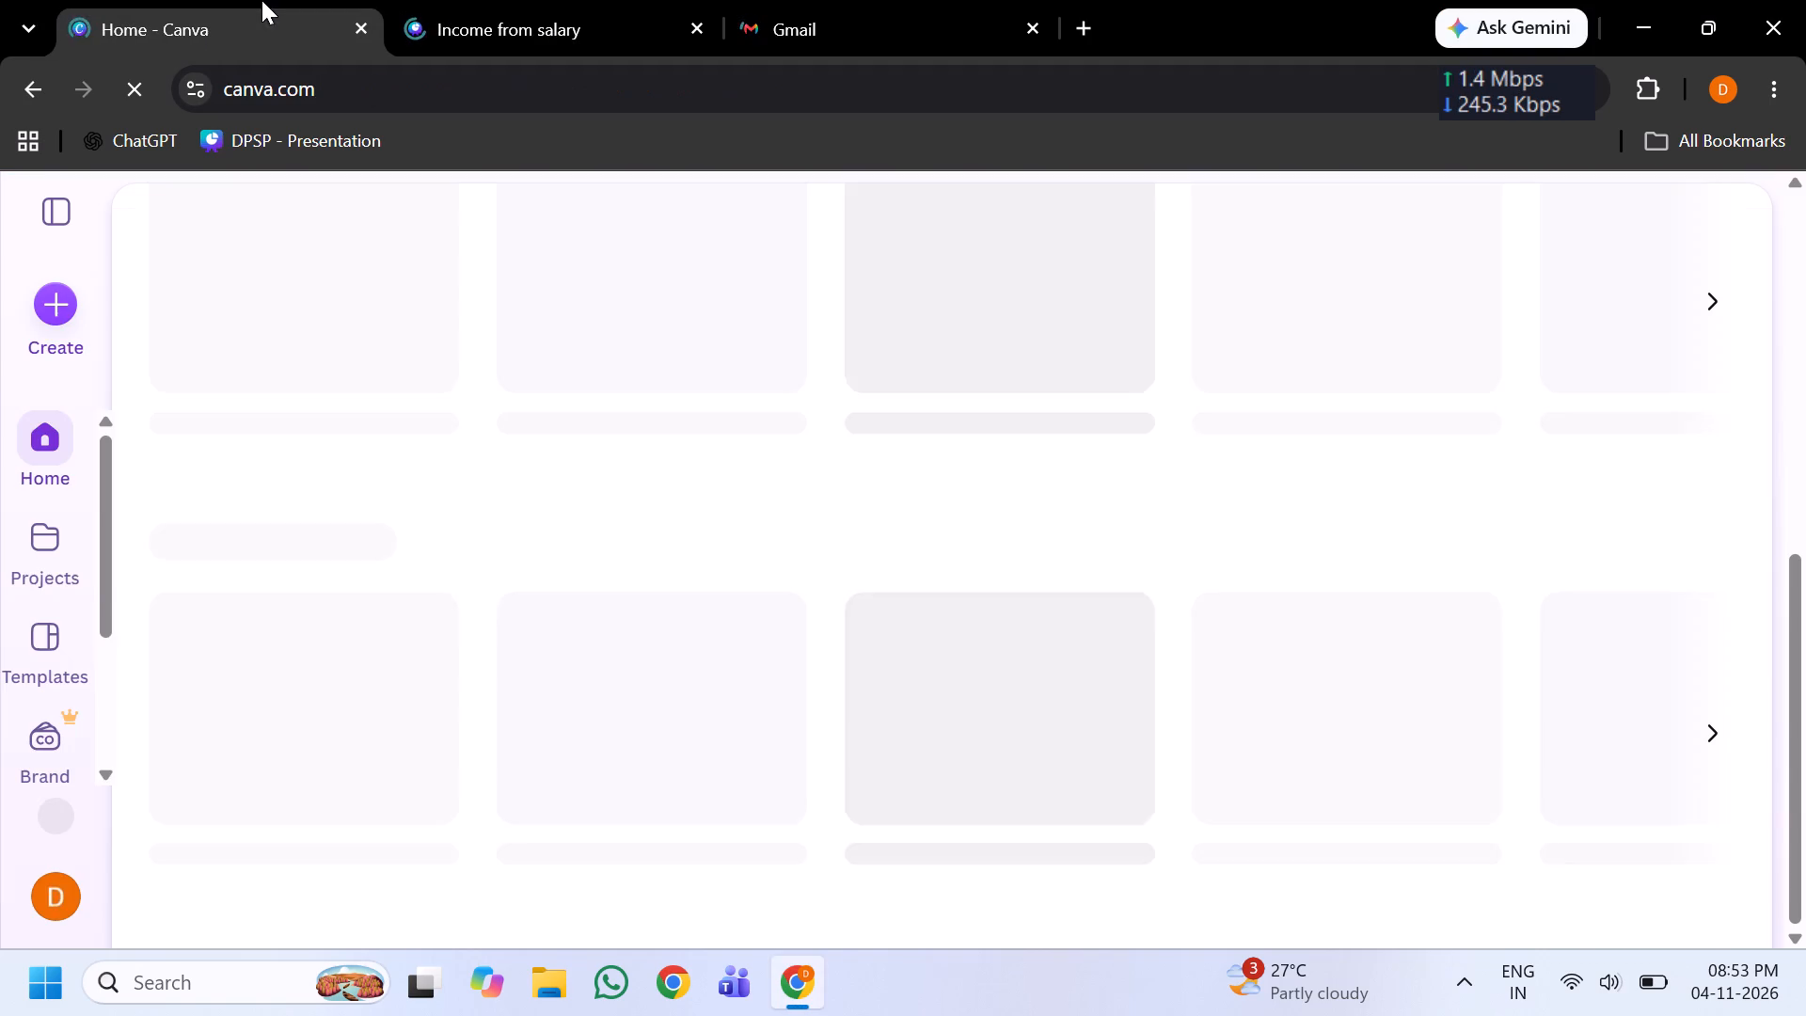
pyautogui.click(581, 27)
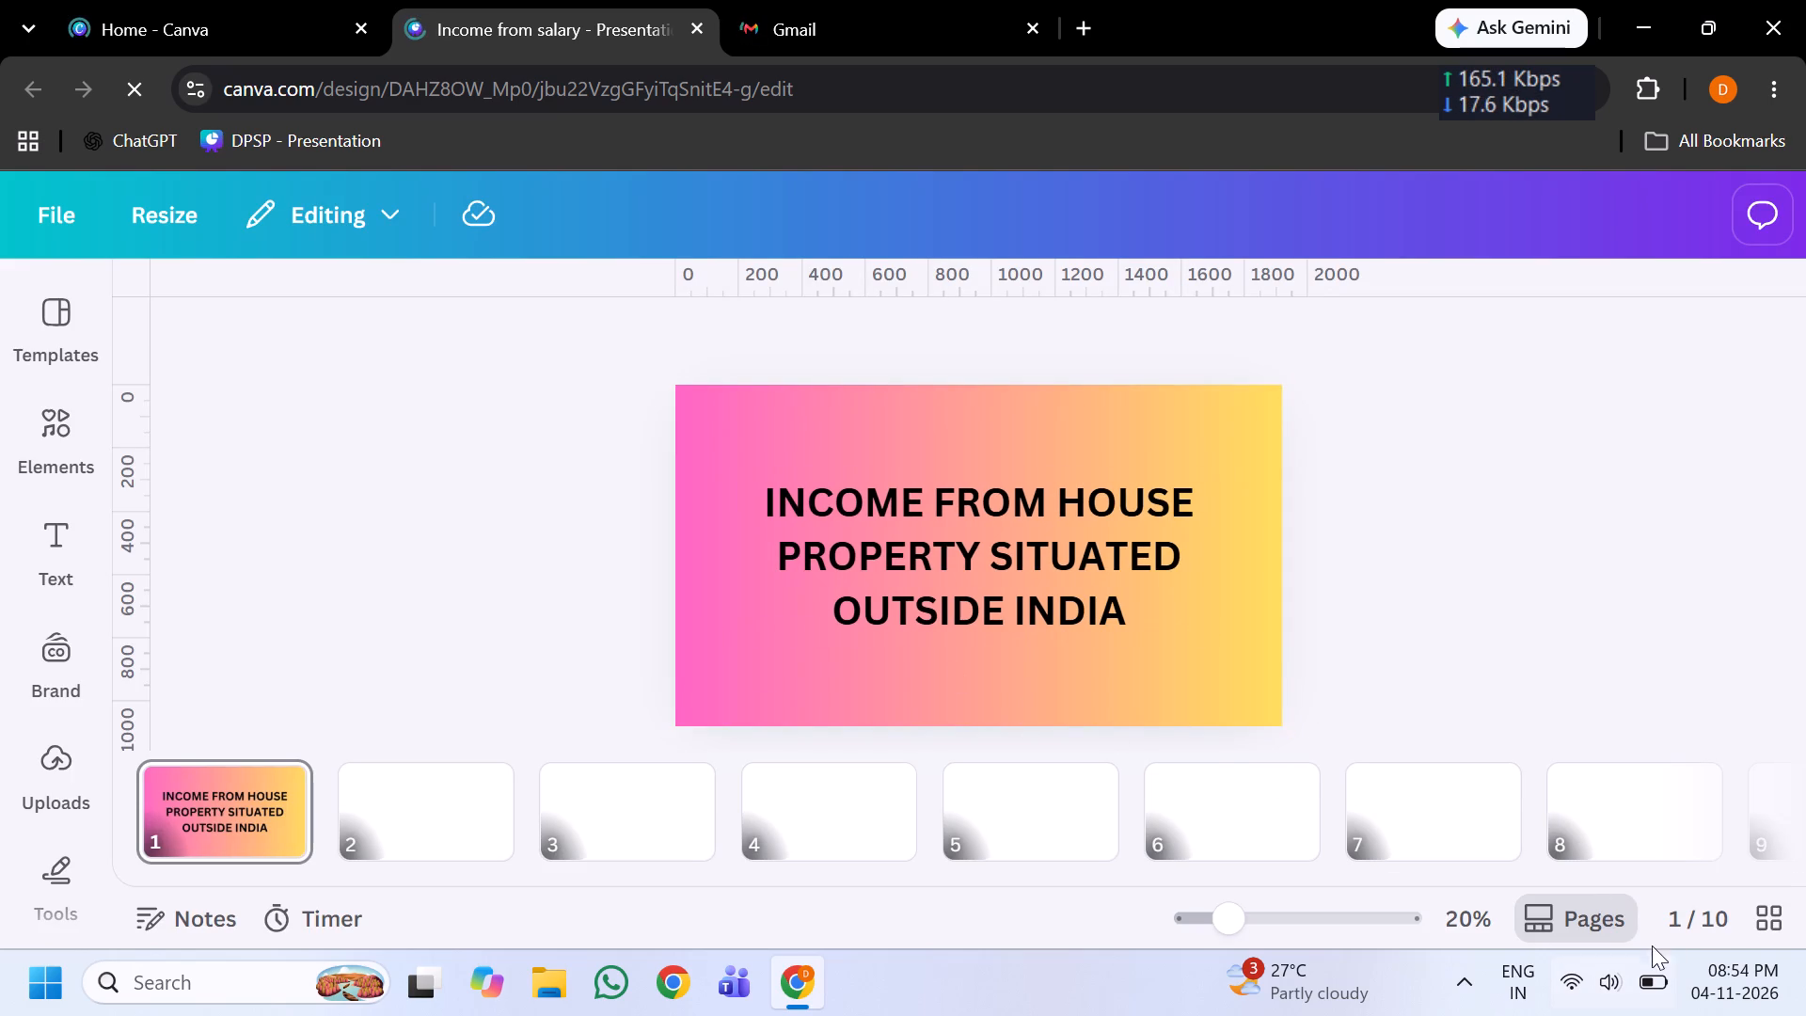
# Delete the presentation's first page, titled INCOME FROM HOUSE PROPERTY SITUATED OUTSIDE INDIA.
pyautogui.click(1772, 919)
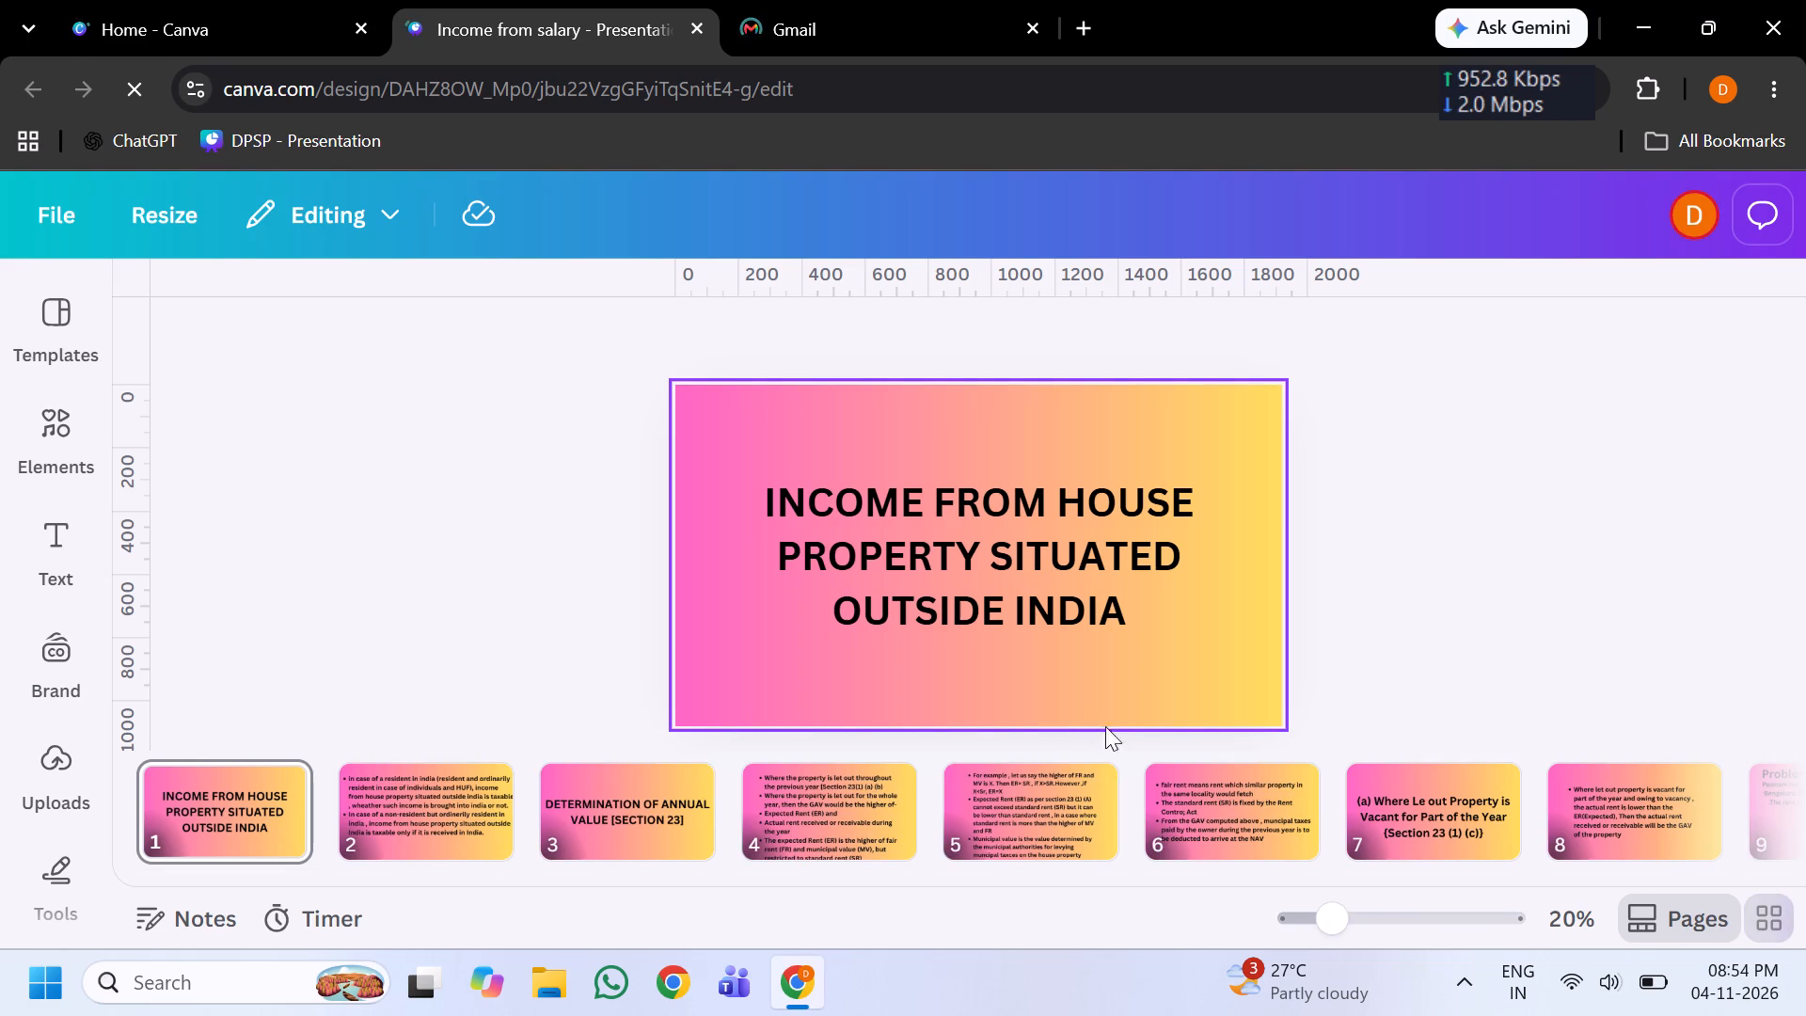
pyautogui.click(1771, 925)
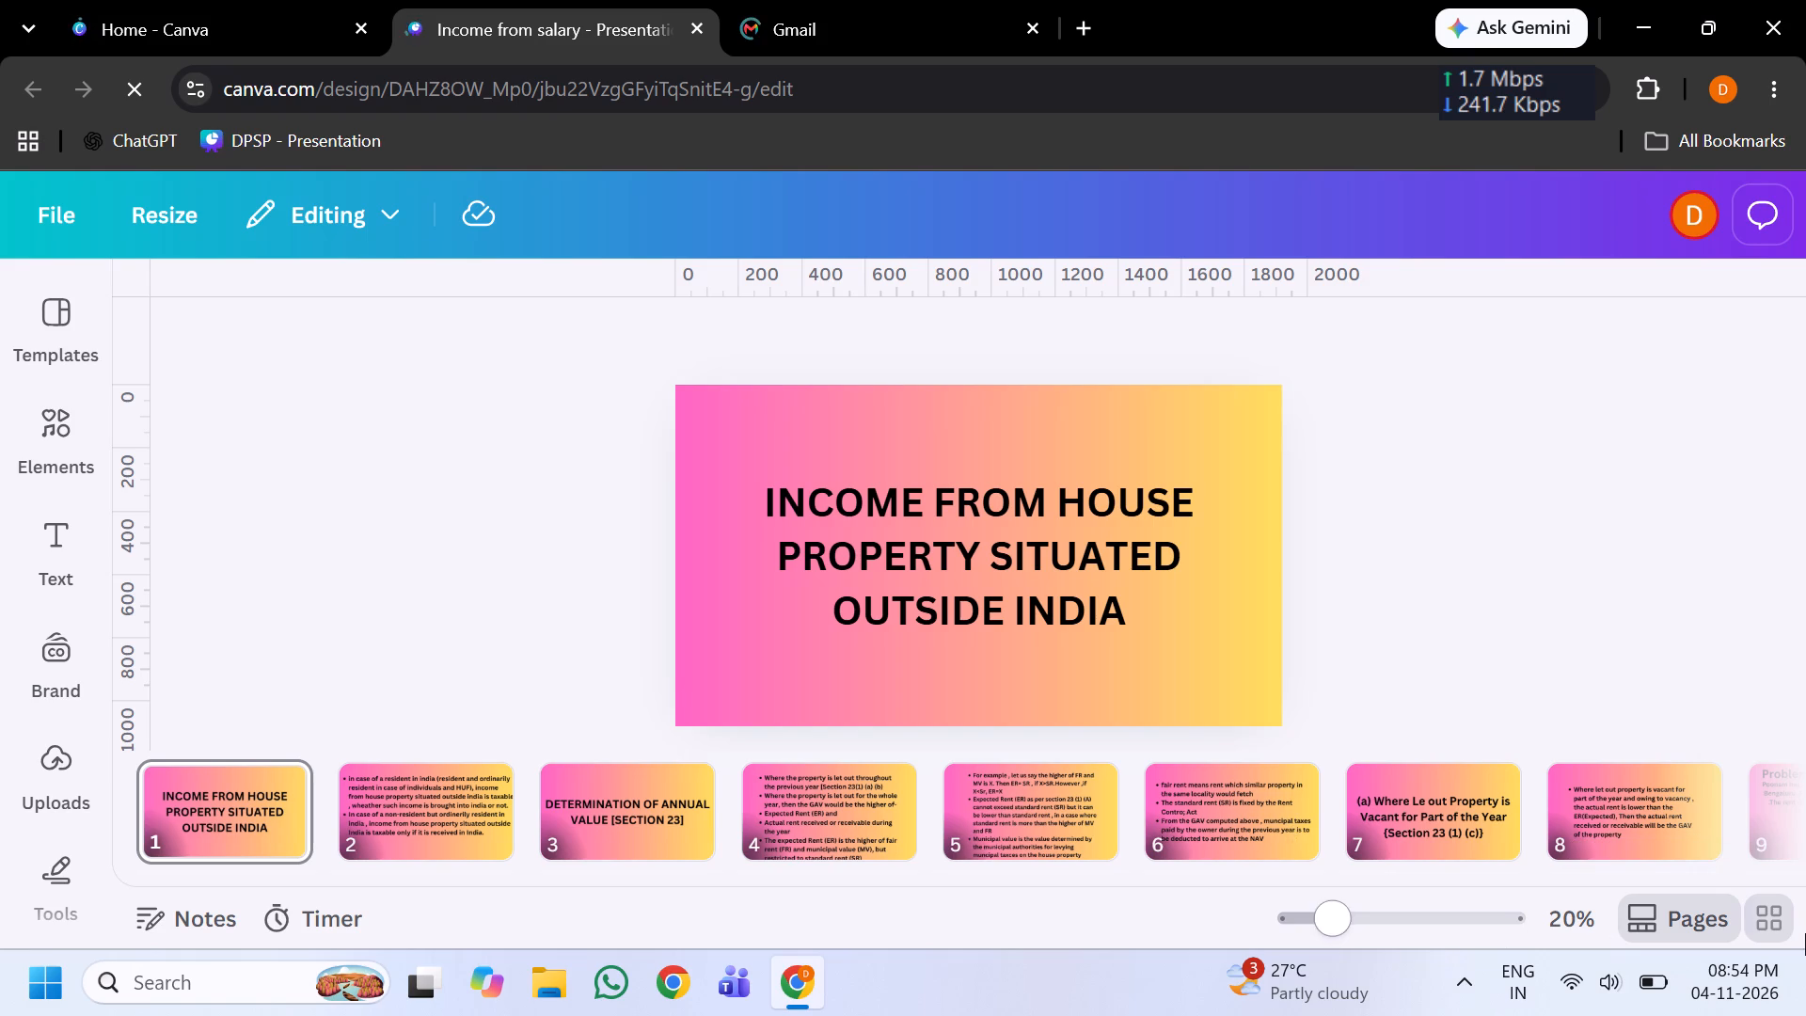
pyautogui.click(1474, 625)
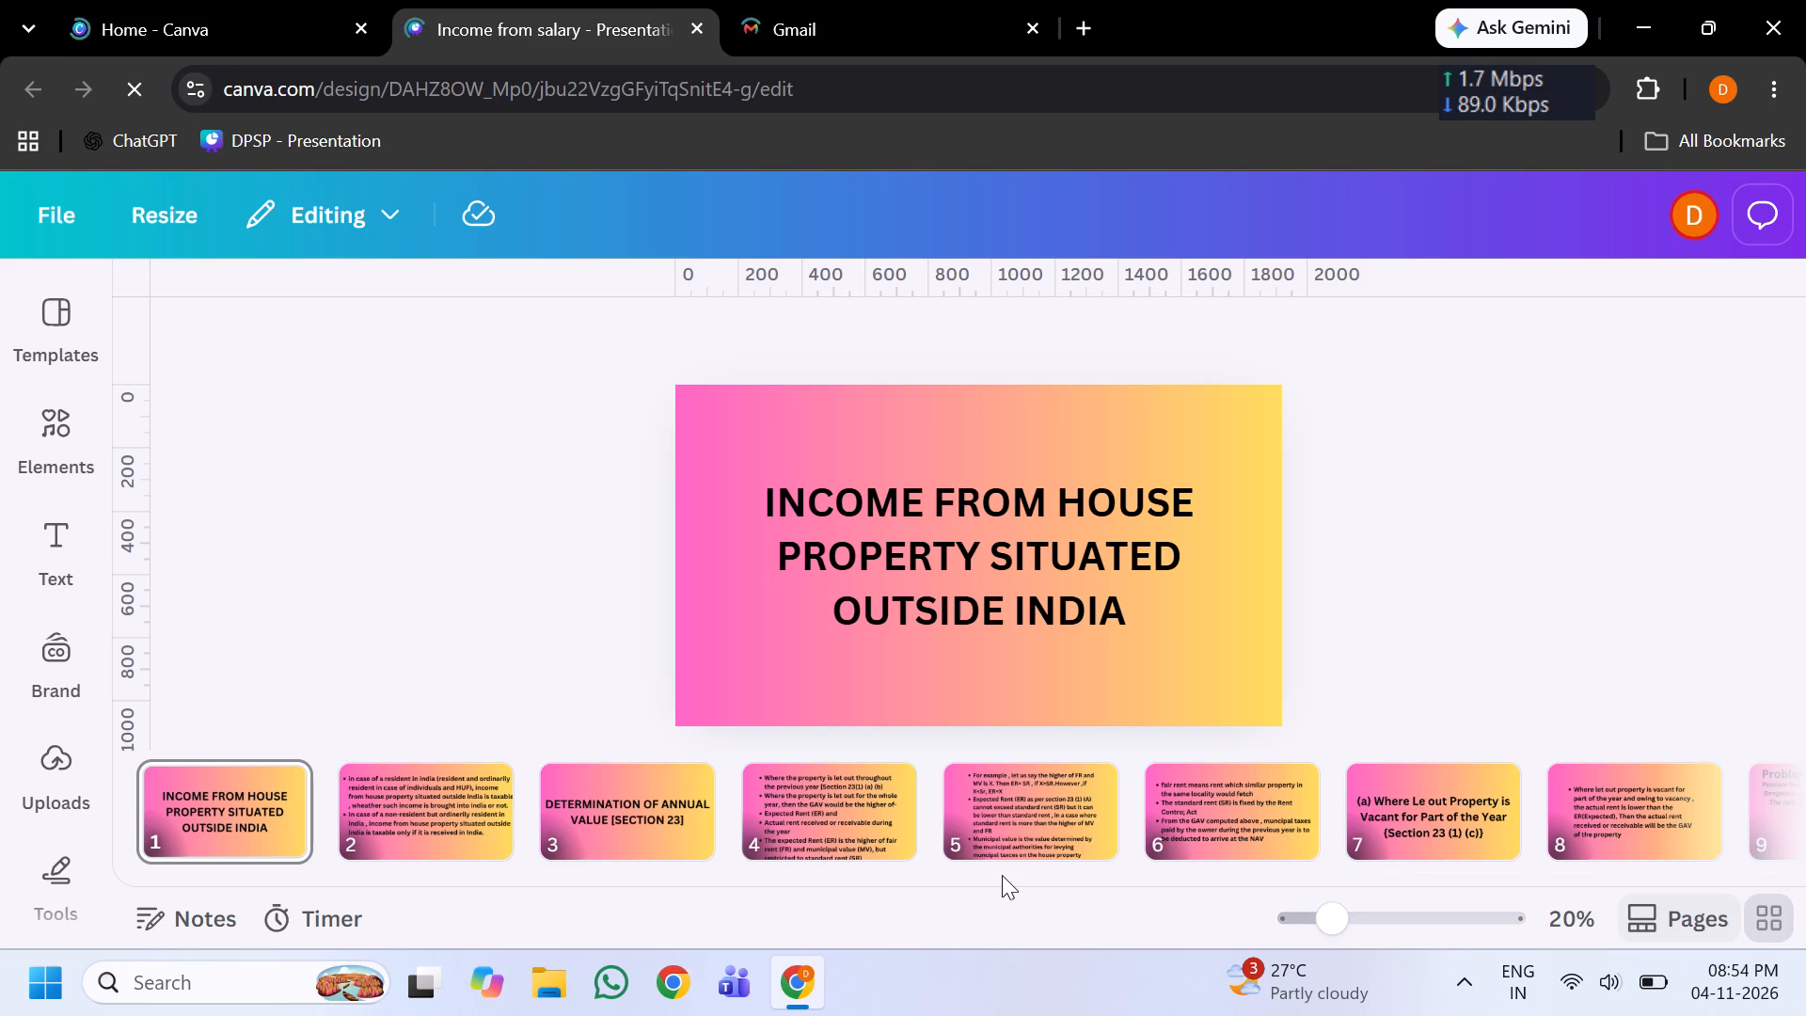
pyautogui.rightClick(249, 812)
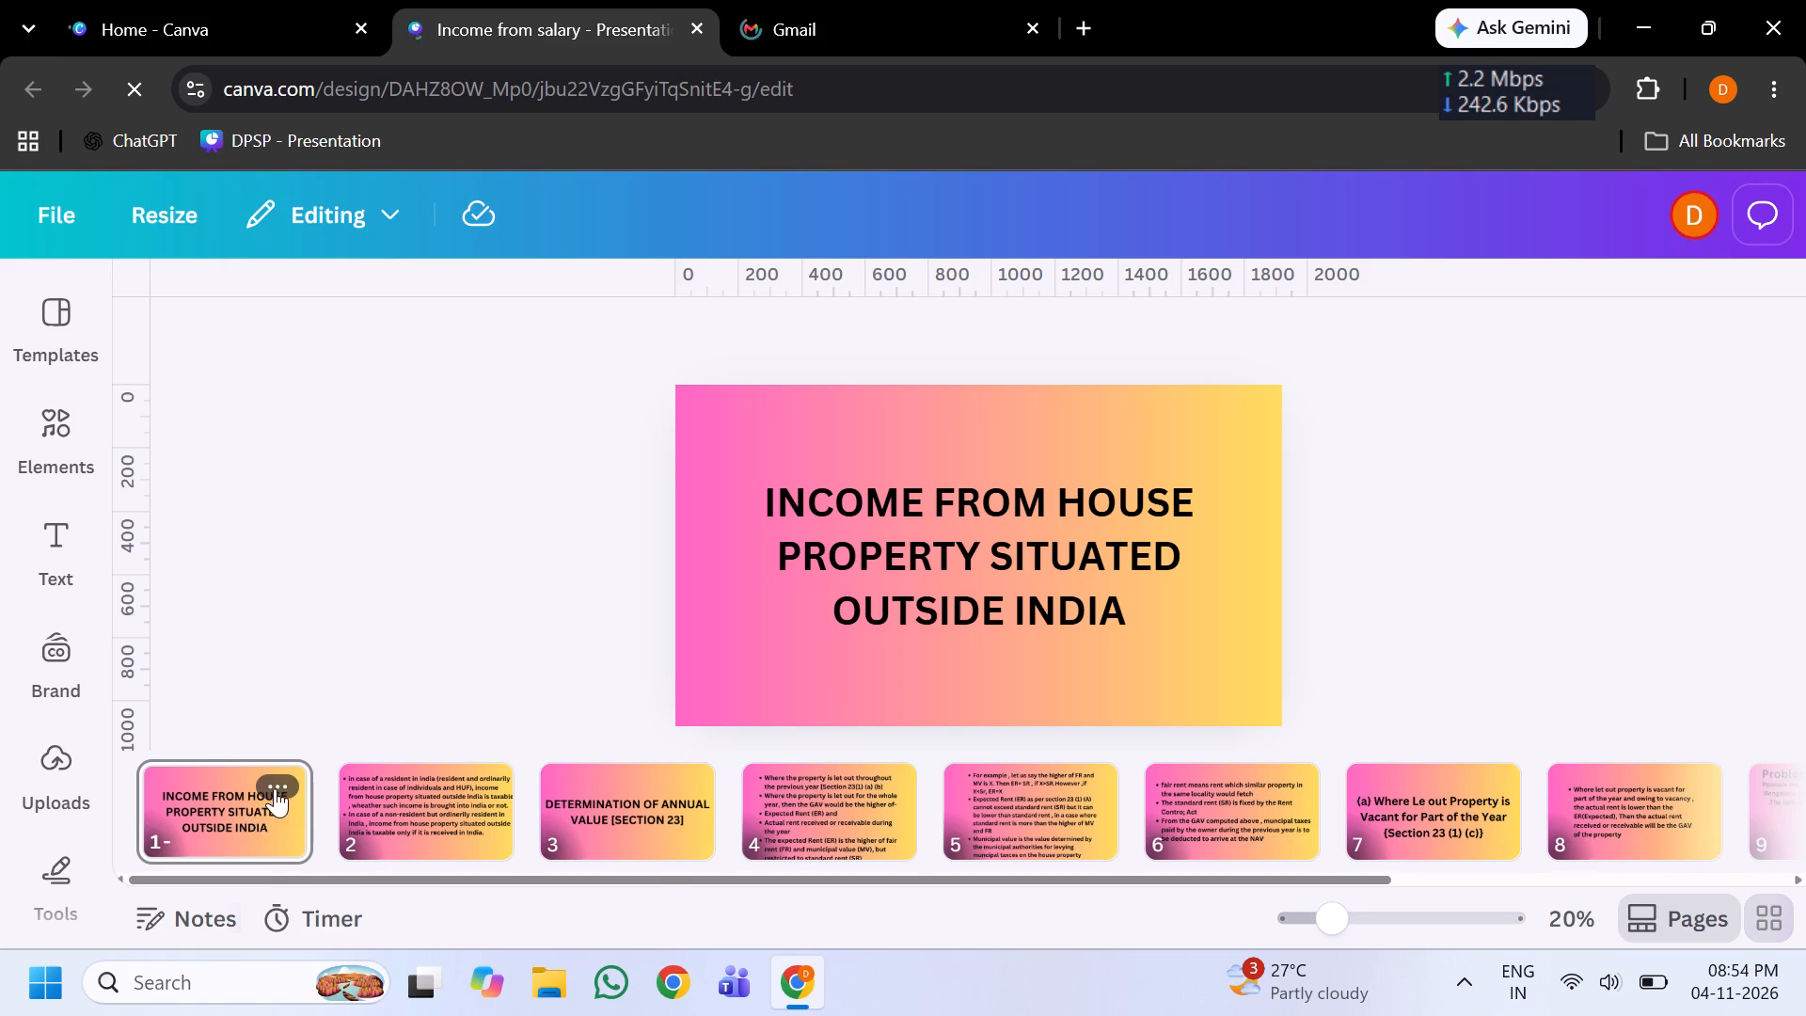
pyautogui.click(480, 532)
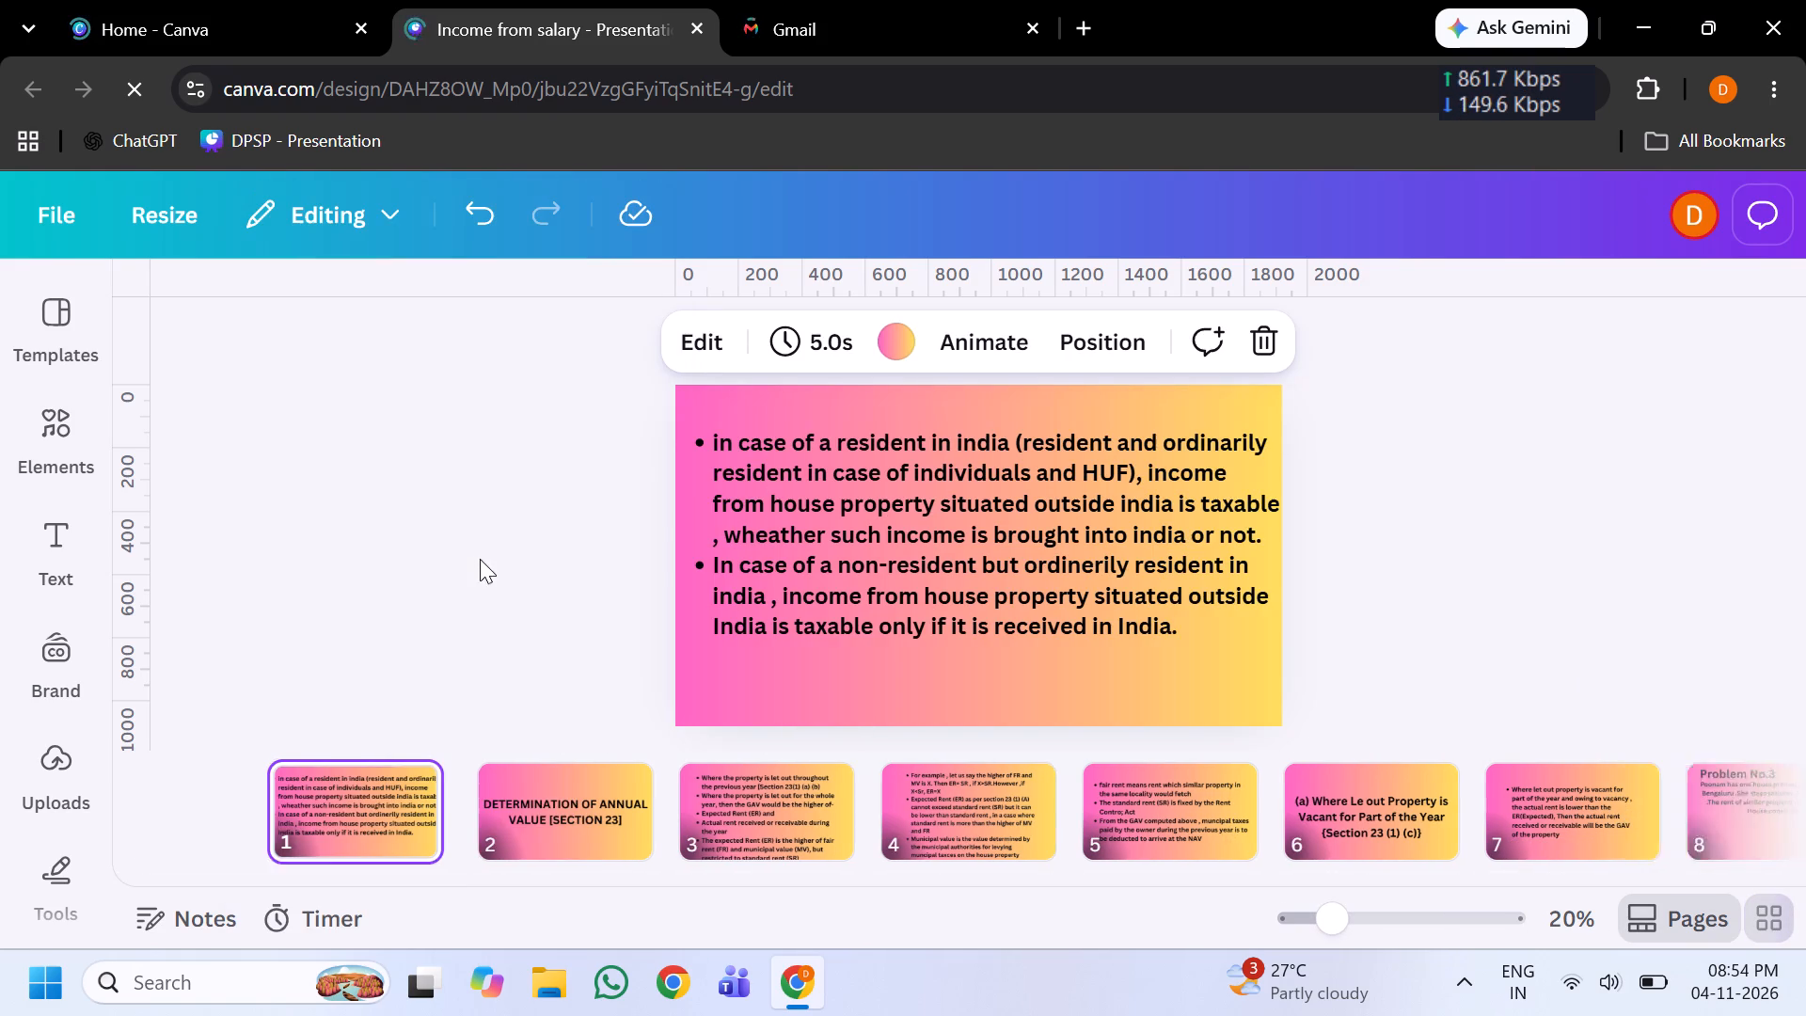
# Select all the remaining pages in the grid view and delete them.
pyautogui.rightClick(270, 813)
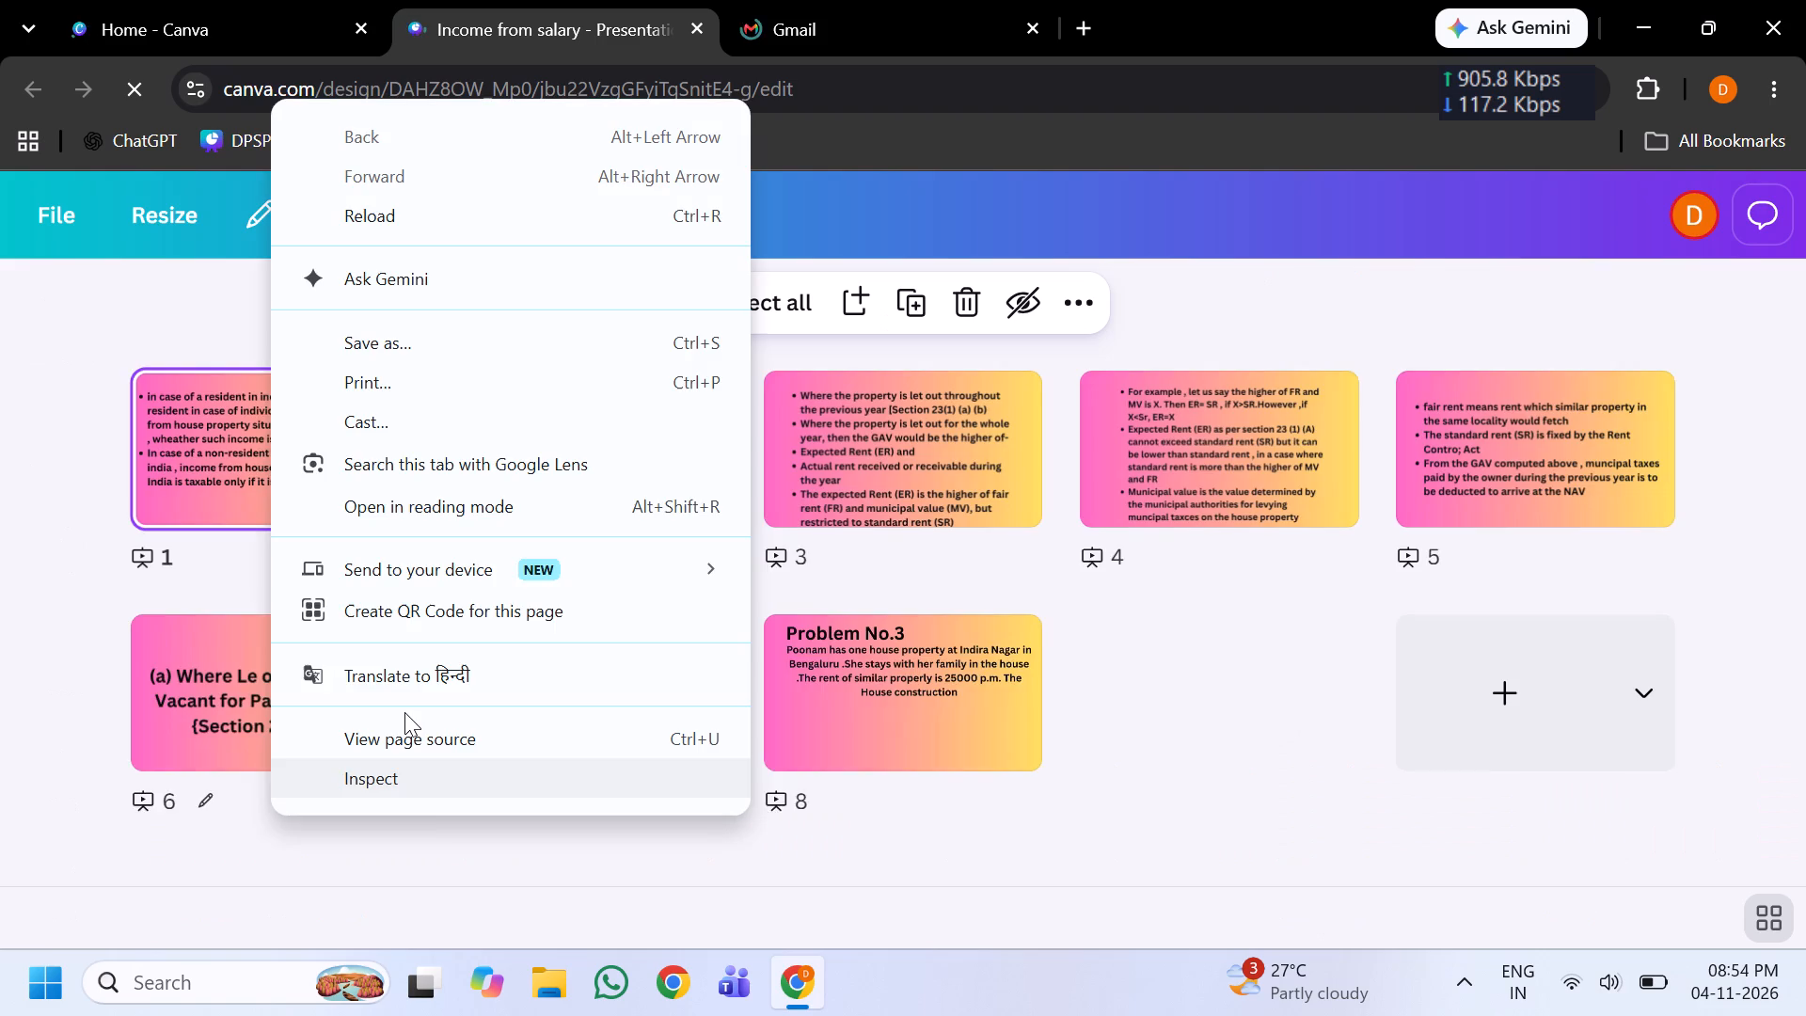
pyautogui.click(1091, 731)
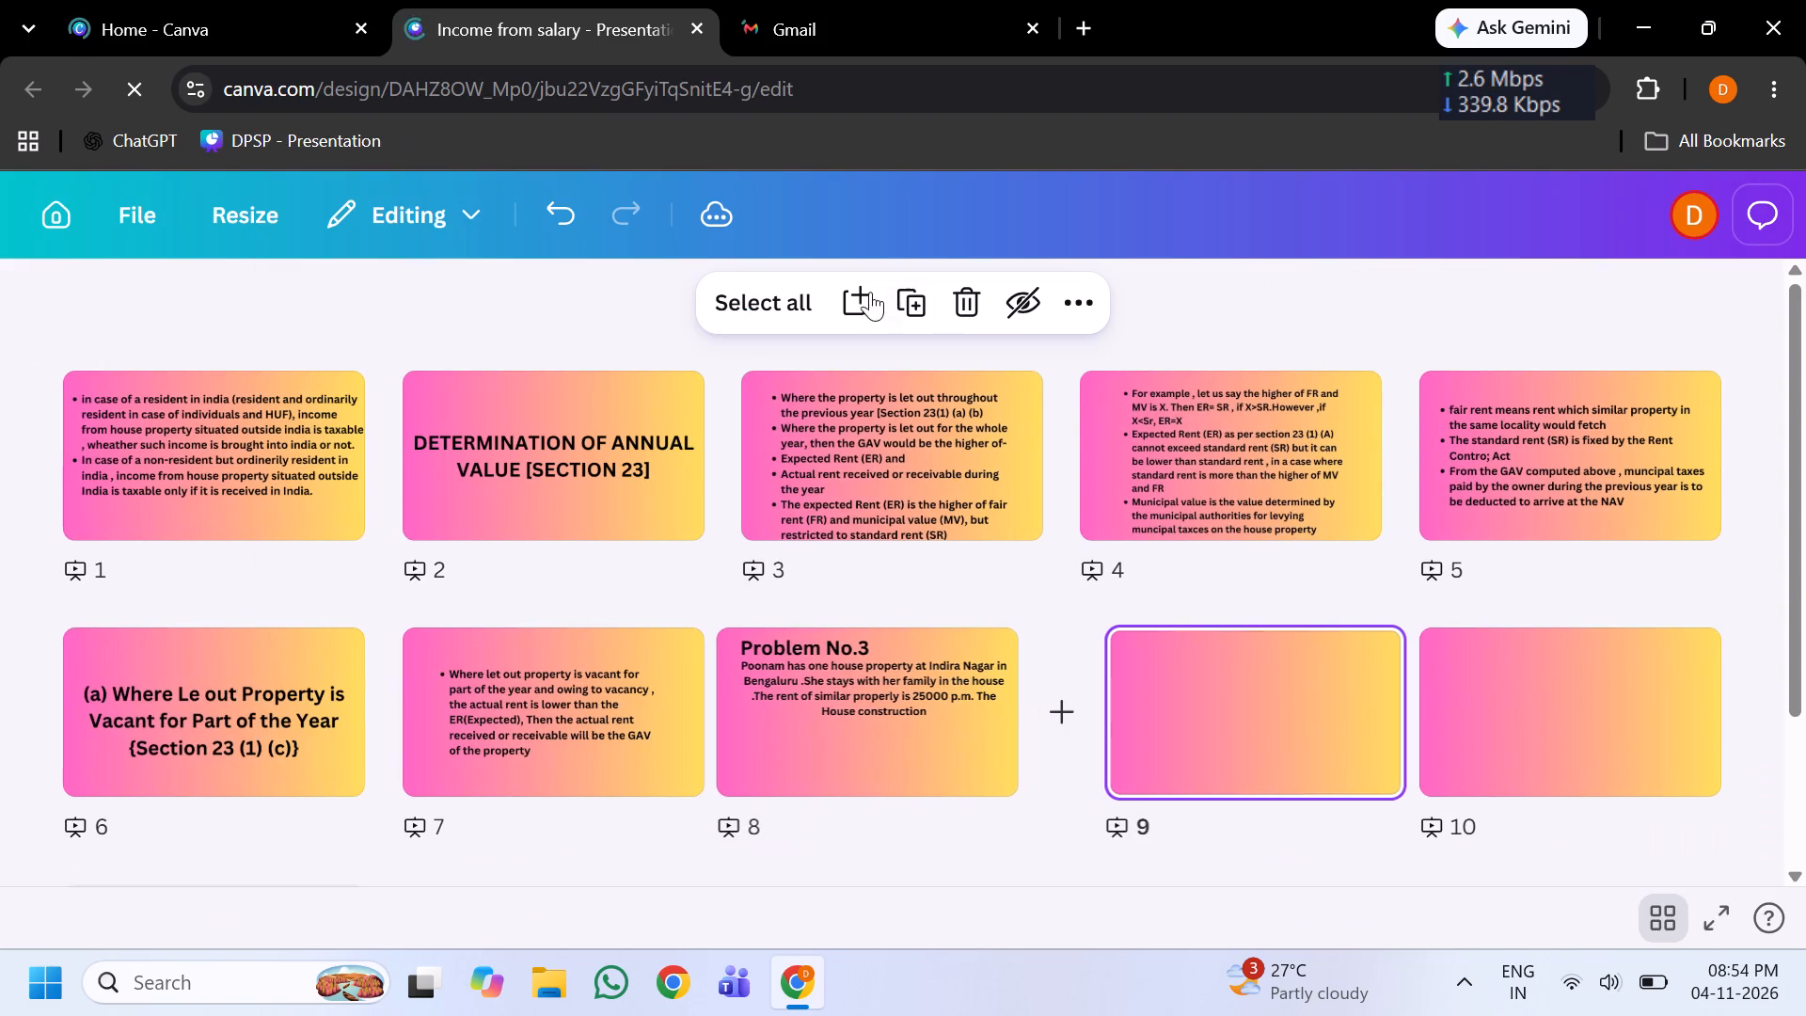
pyautogui.click(782, 301)
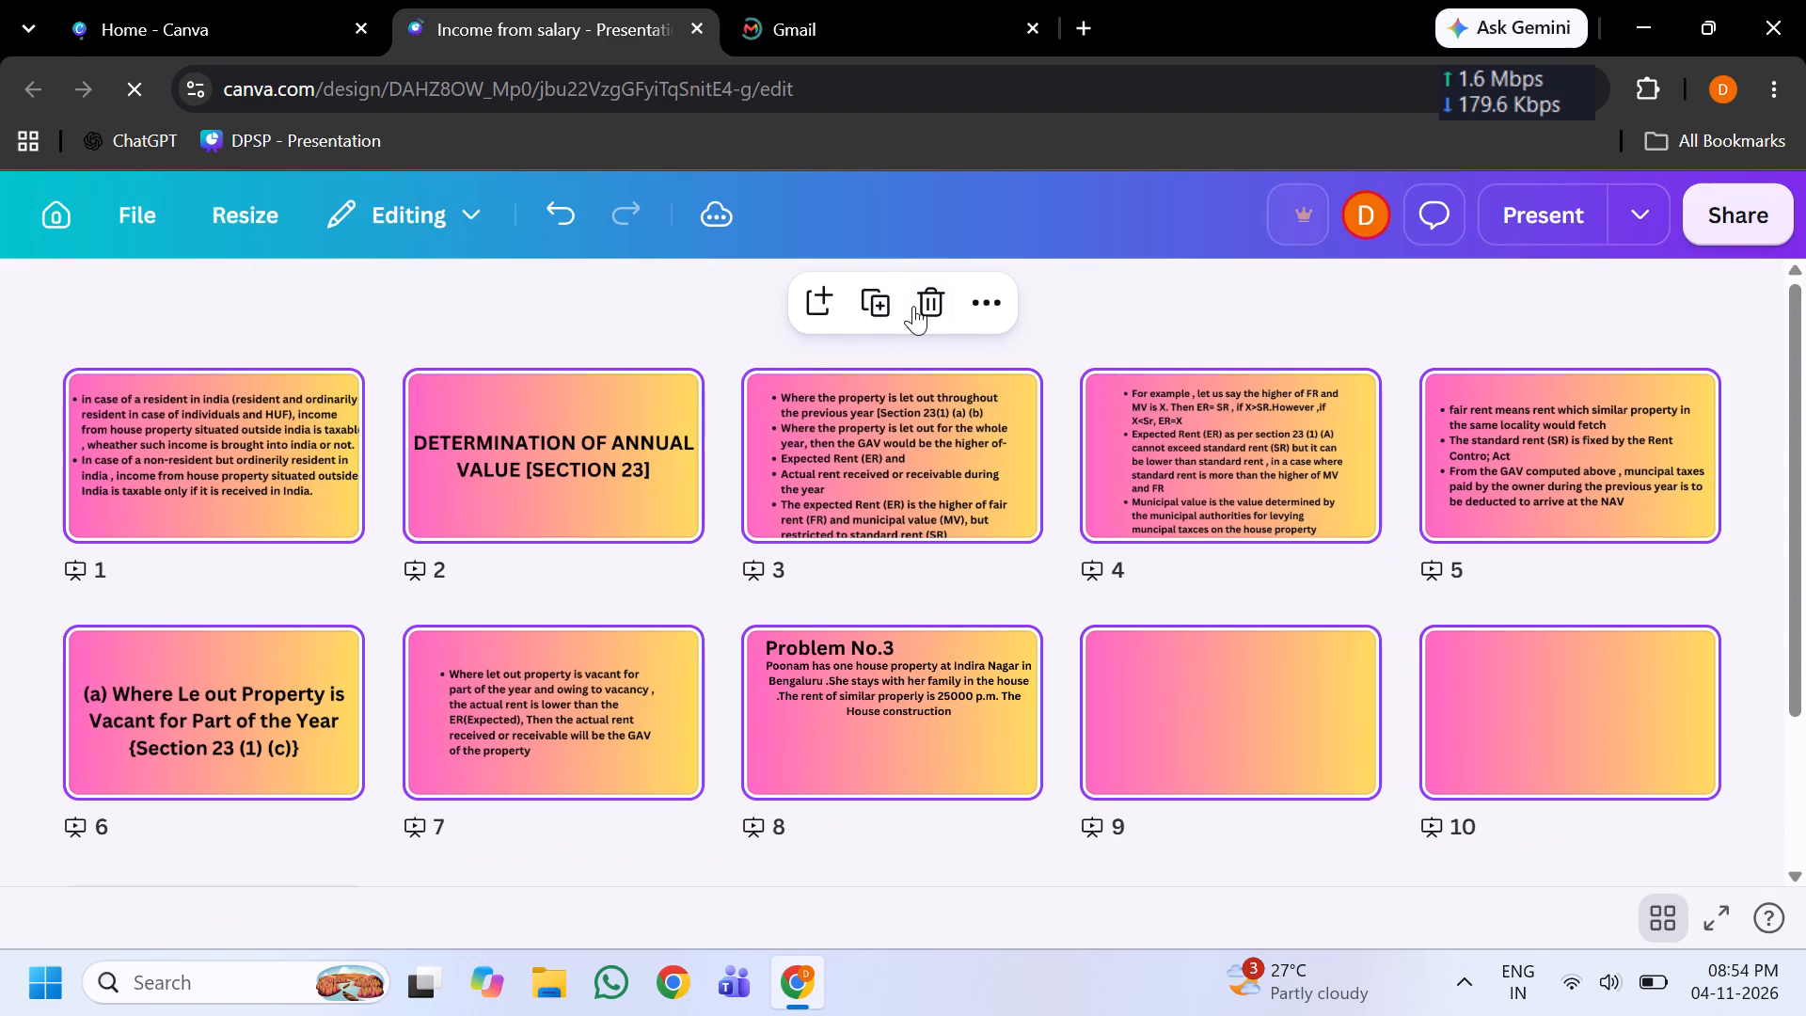
pyautogui.click(926, 304)
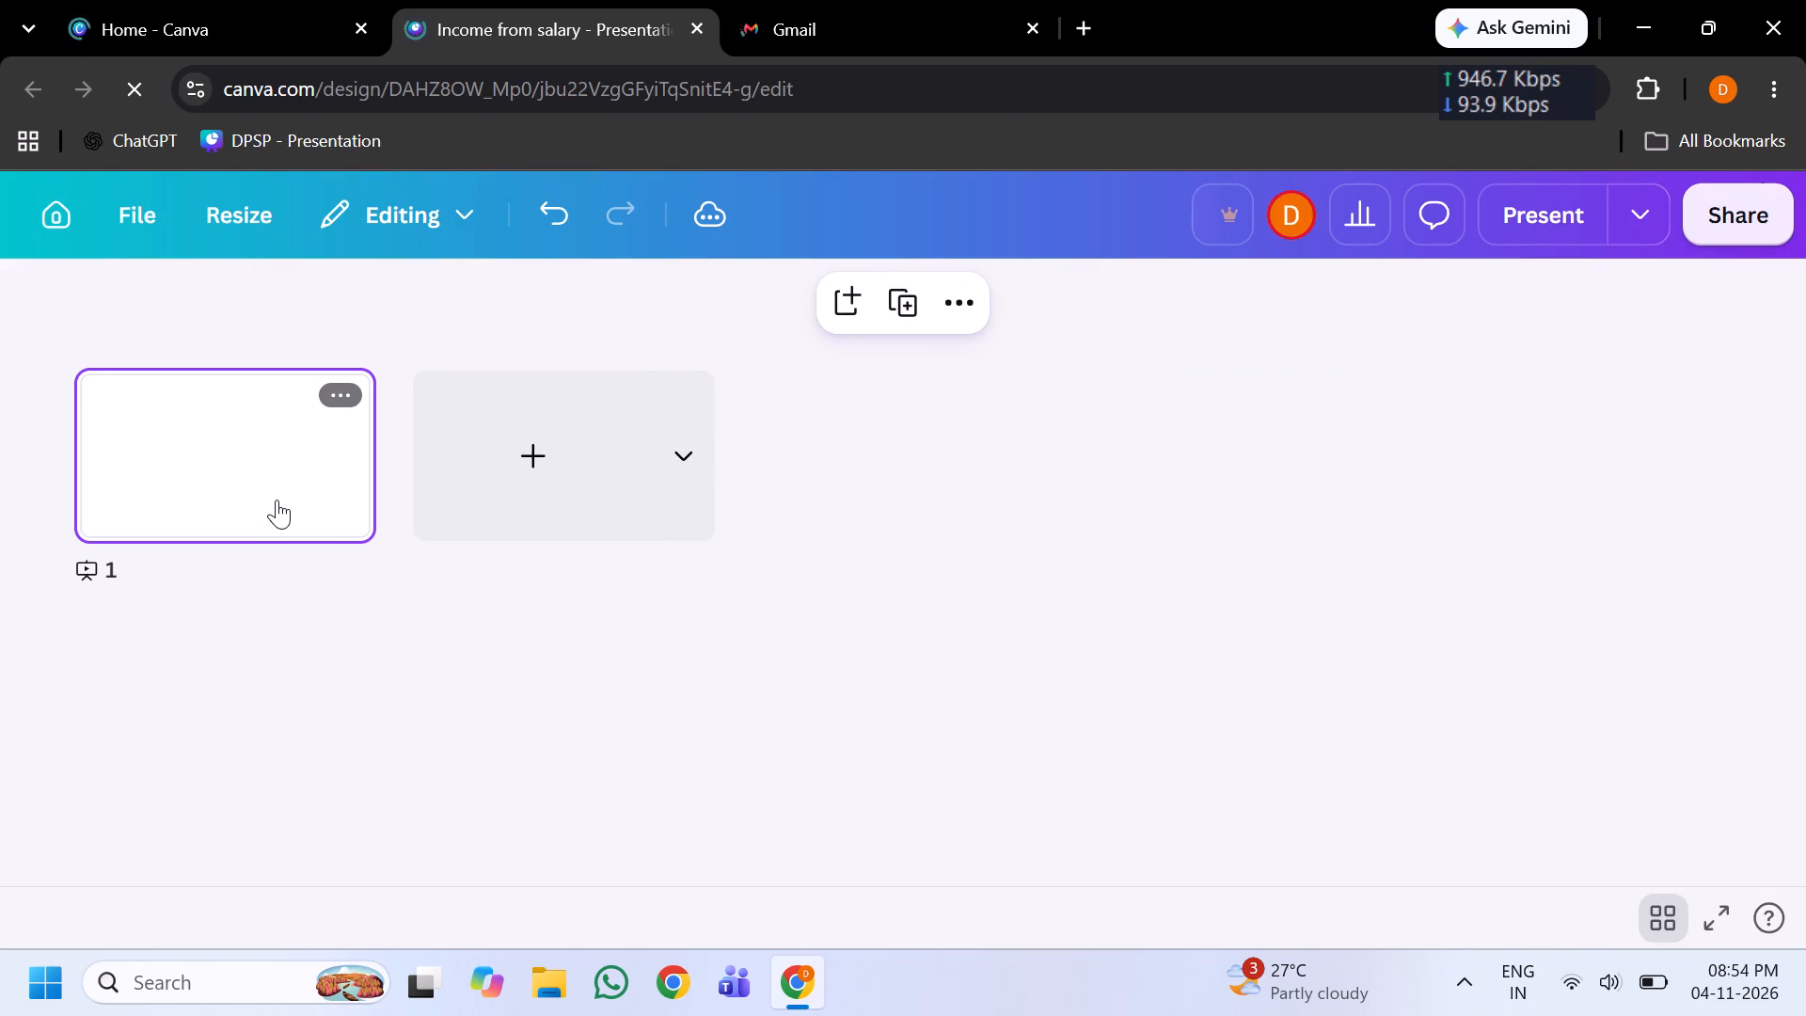
# Leave the grid view and return to the blank page in the editor.
pyautogui.click(277, 500)
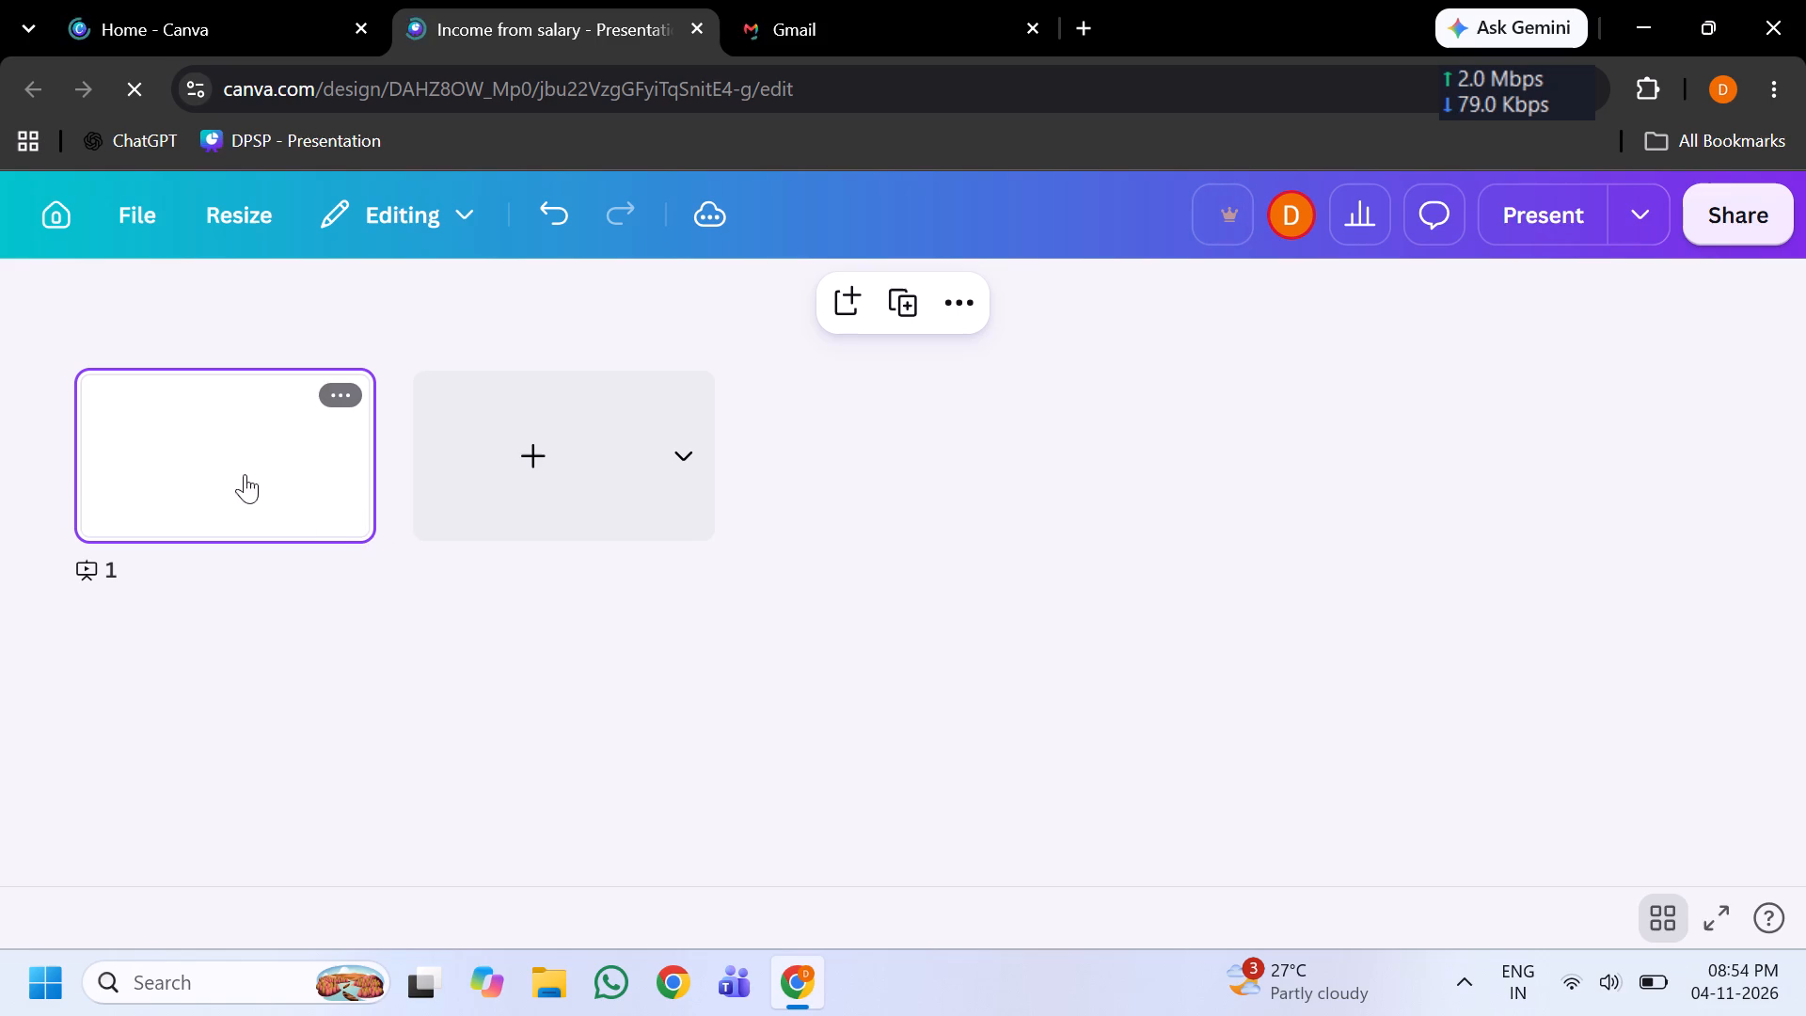
pyautogui.click(219, 468)
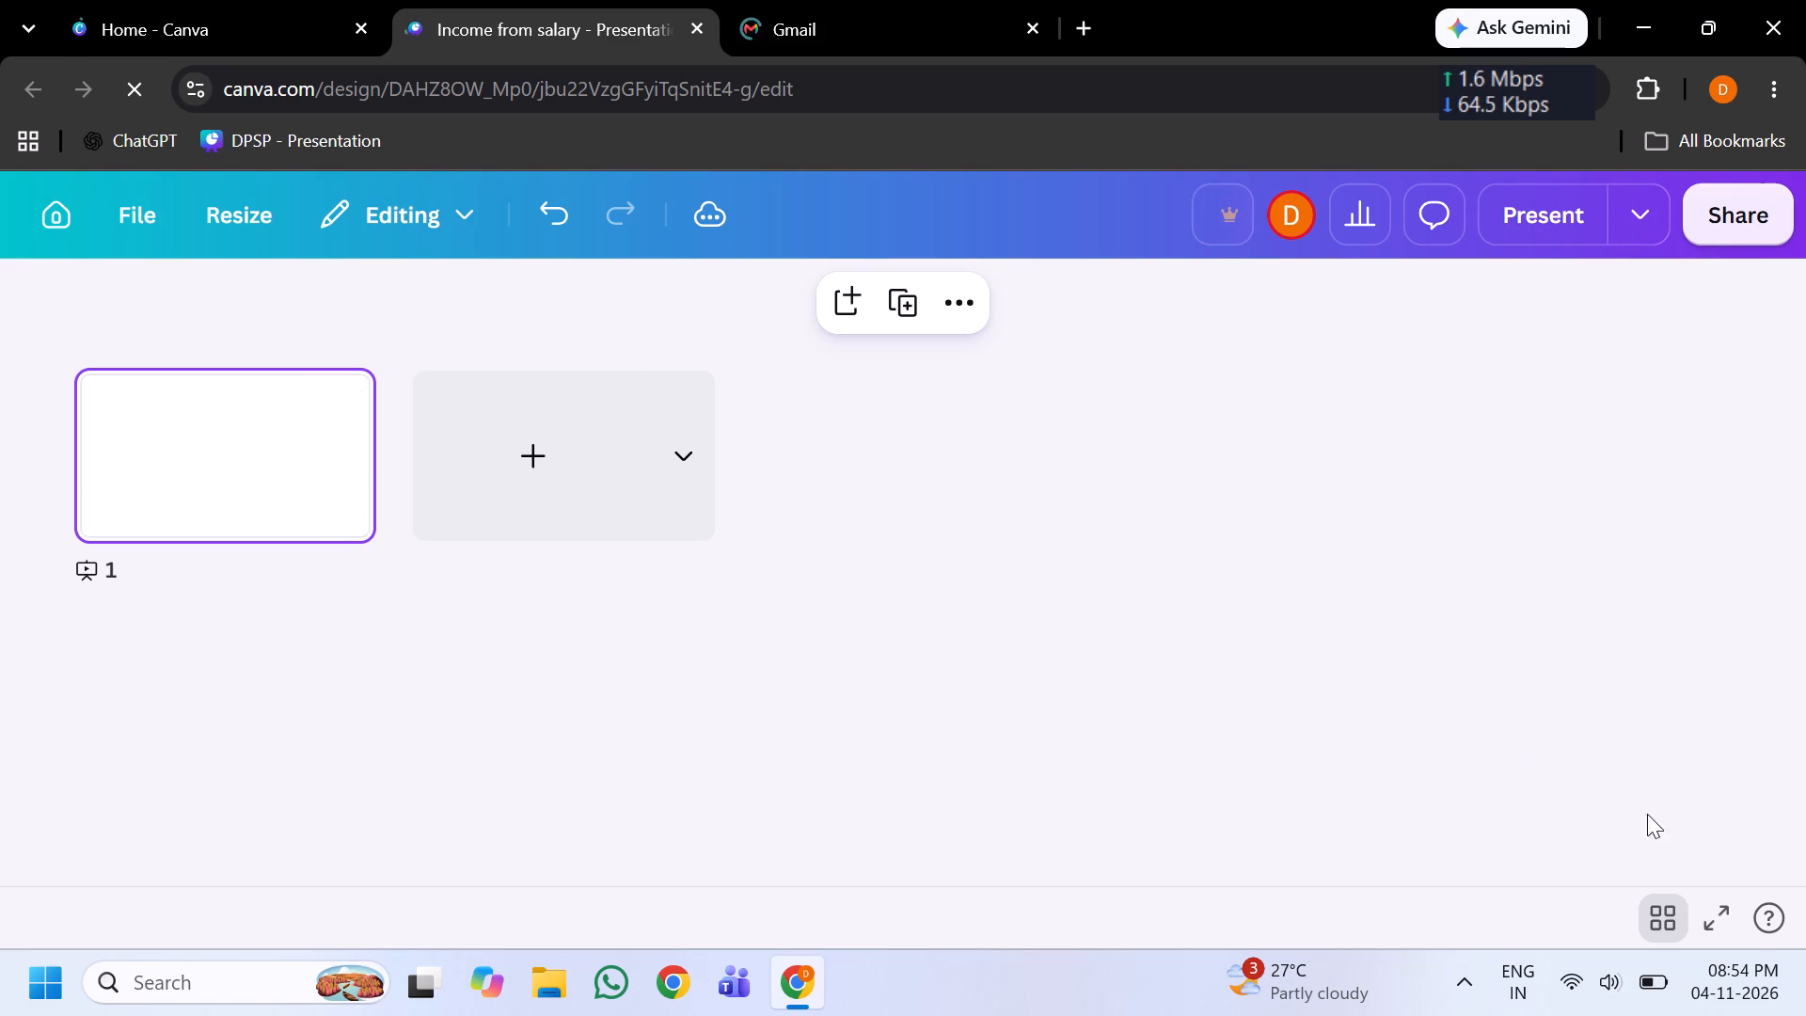
pyautogui.click(1658, 913)
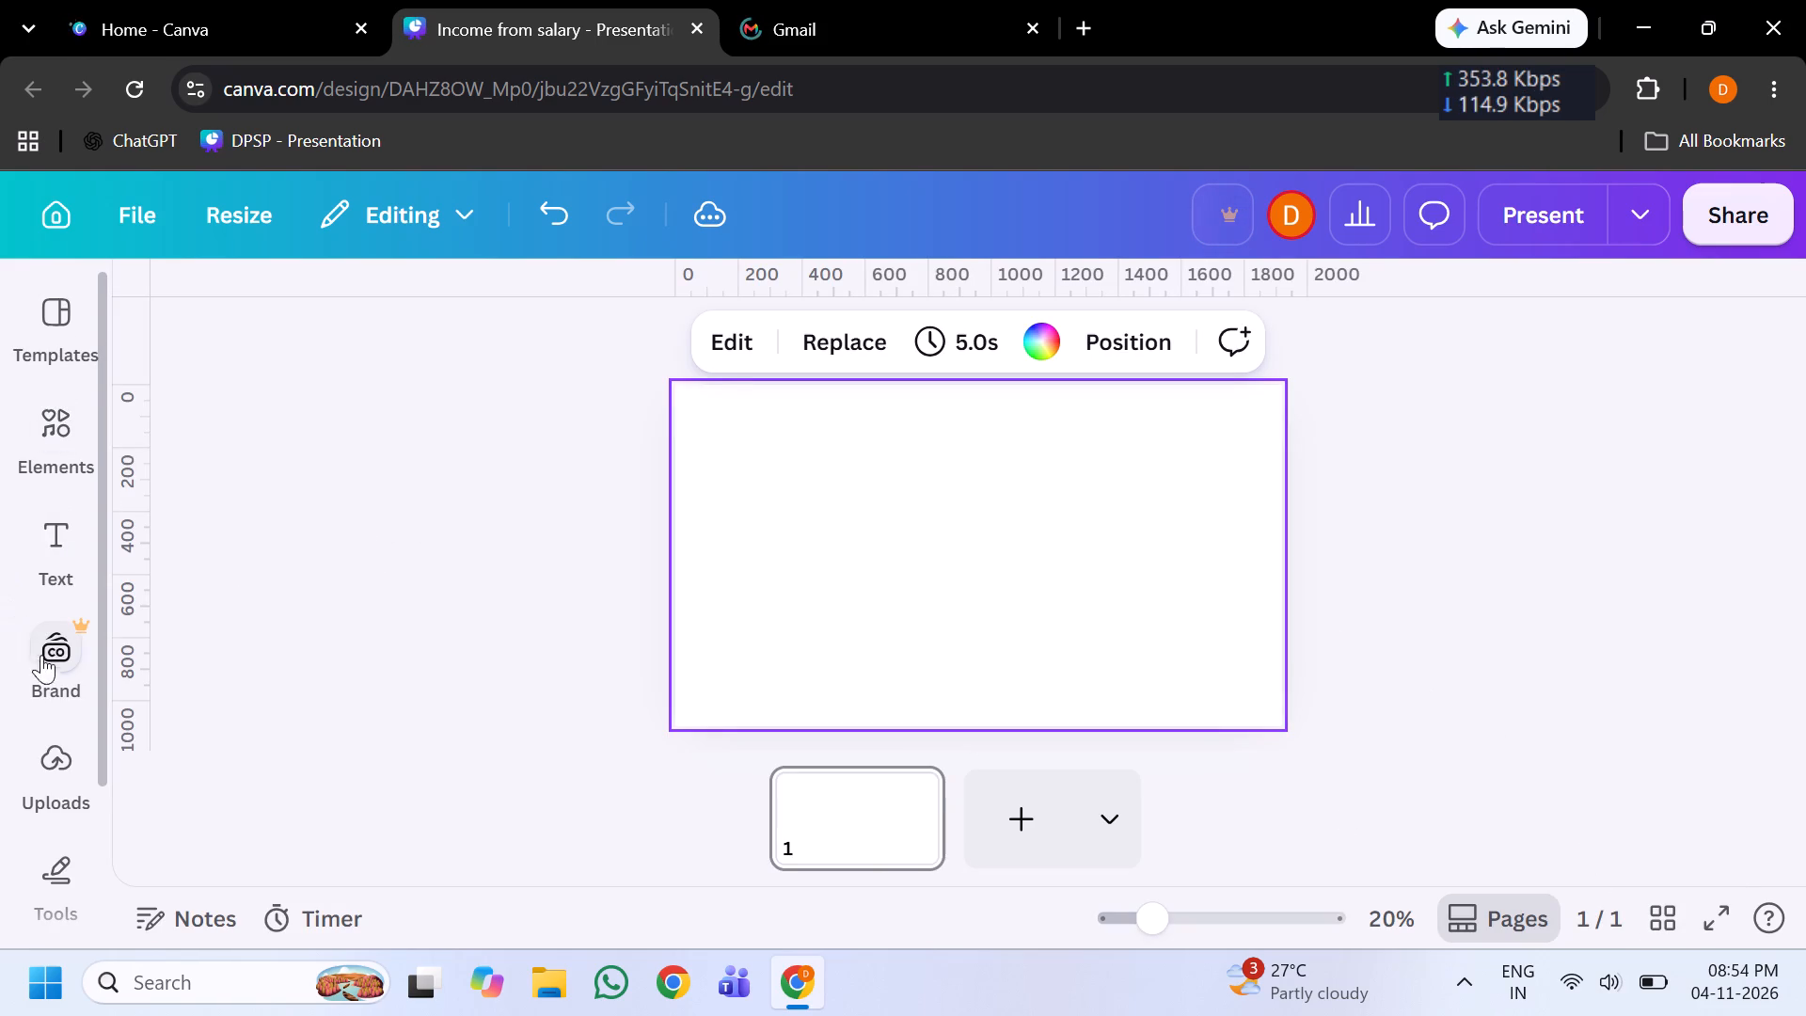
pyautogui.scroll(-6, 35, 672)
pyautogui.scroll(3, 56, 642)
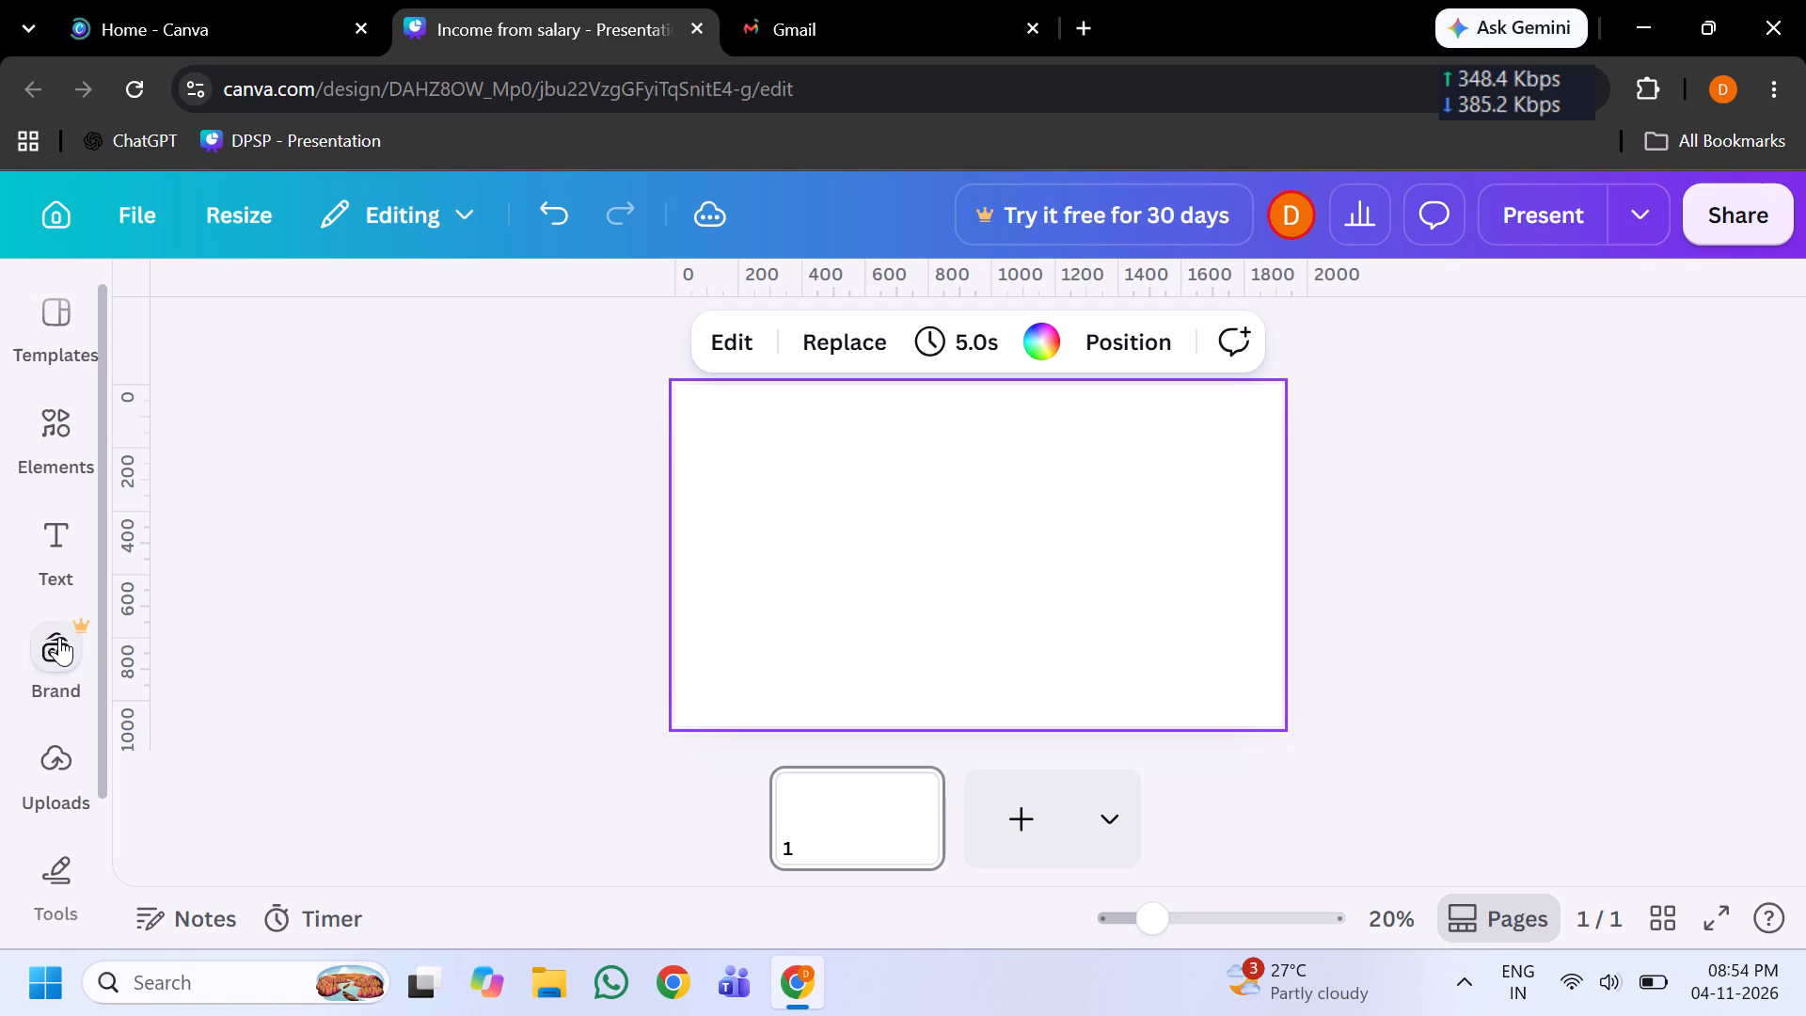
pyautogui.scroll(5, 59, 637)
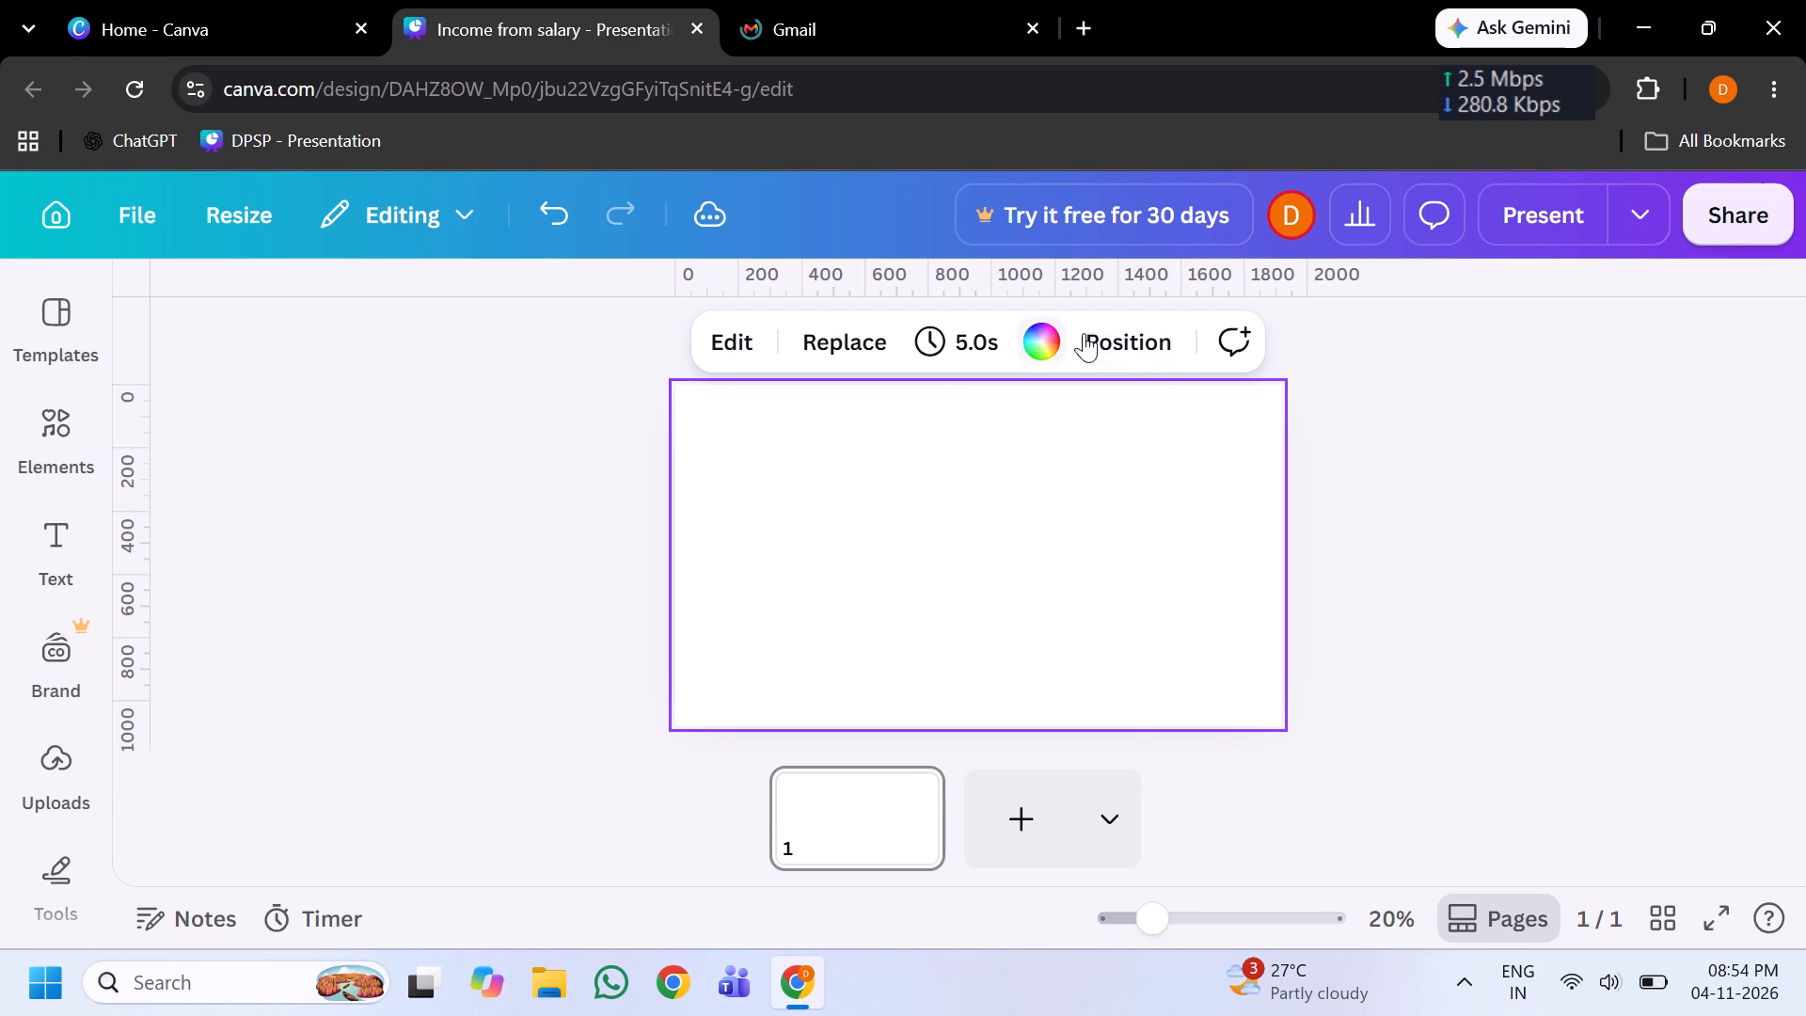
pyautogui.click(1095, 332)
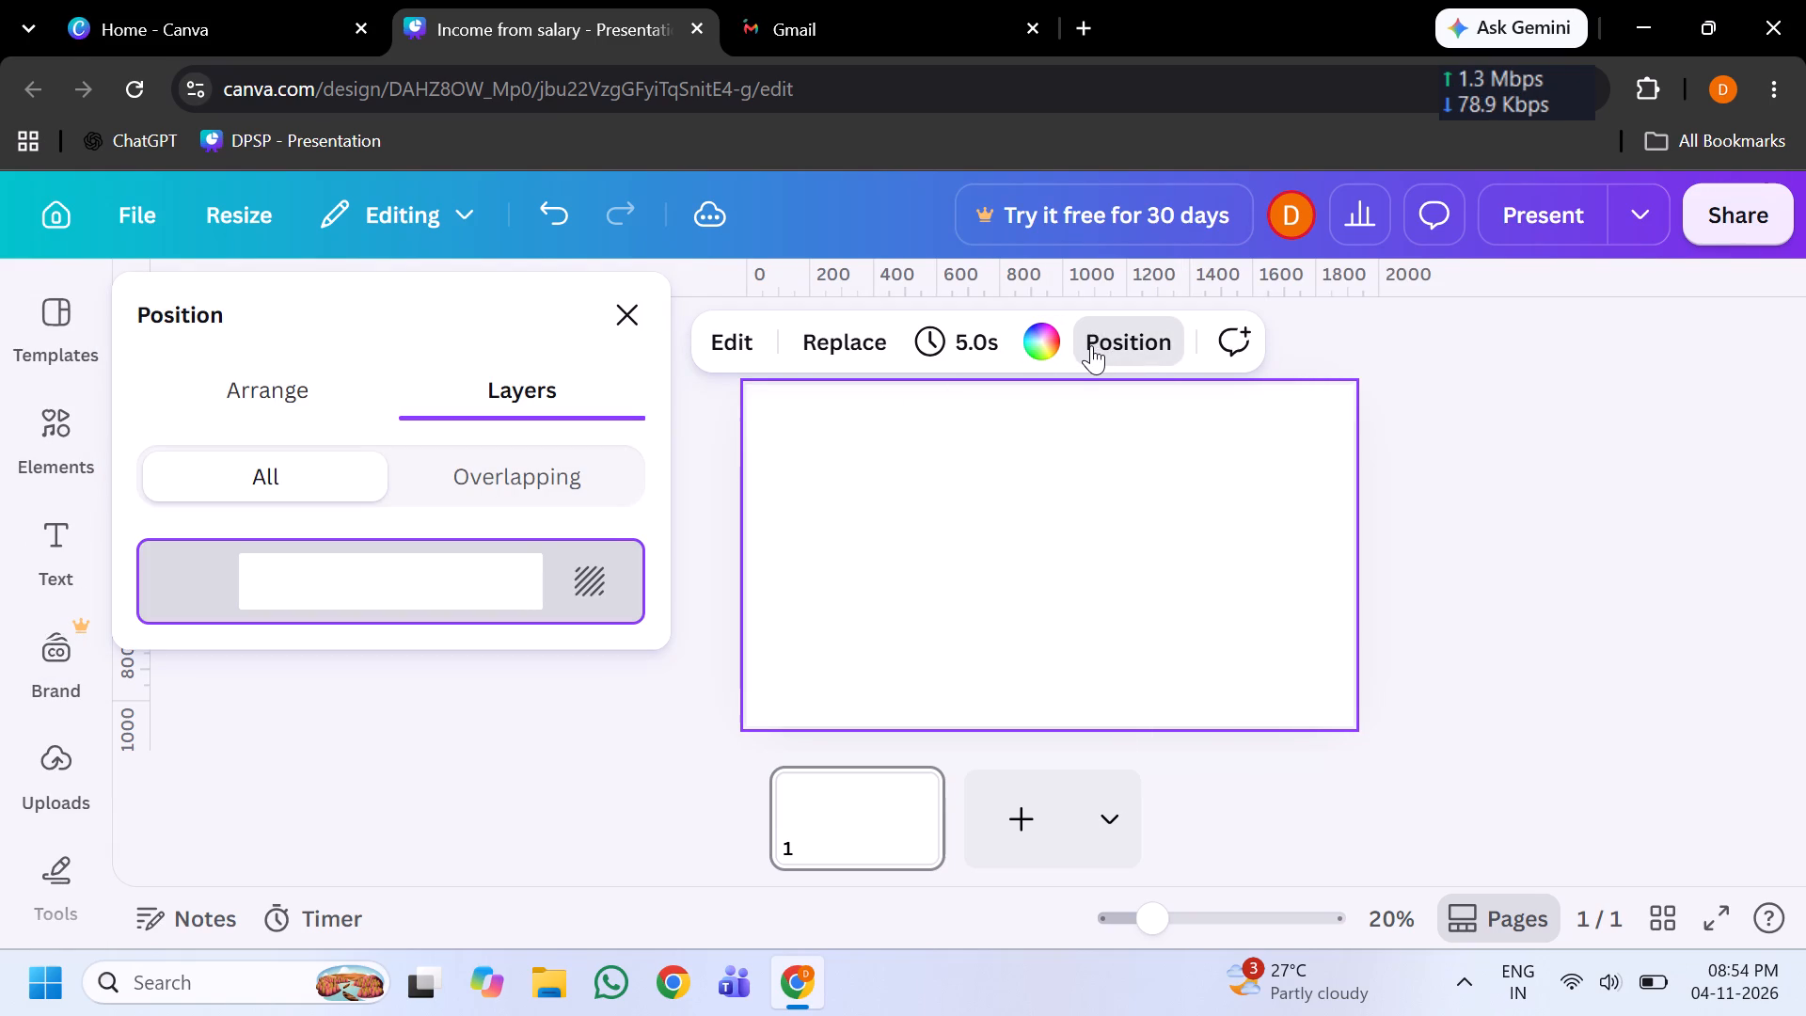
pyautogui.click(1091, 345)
# Set the blank page's background to the yellow default solid color.
pyautogui.click(1045, 348)
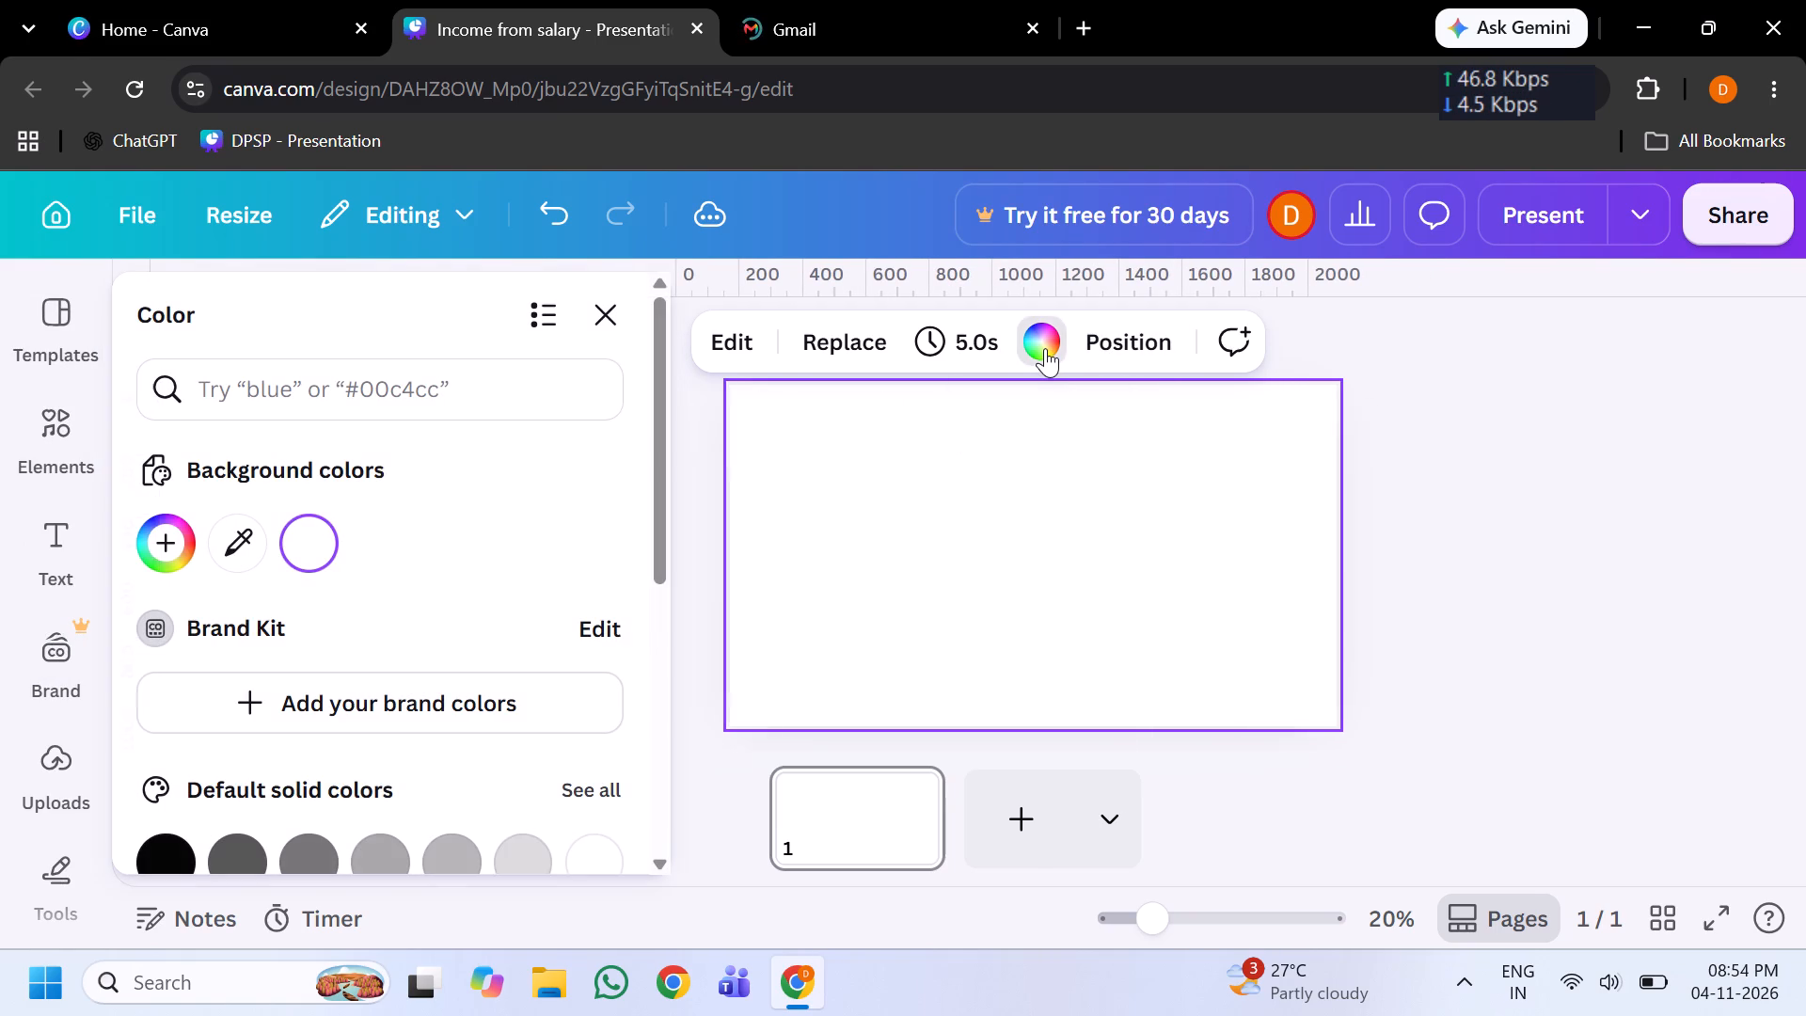
pyautogui.scroll(-4, 404, 554)
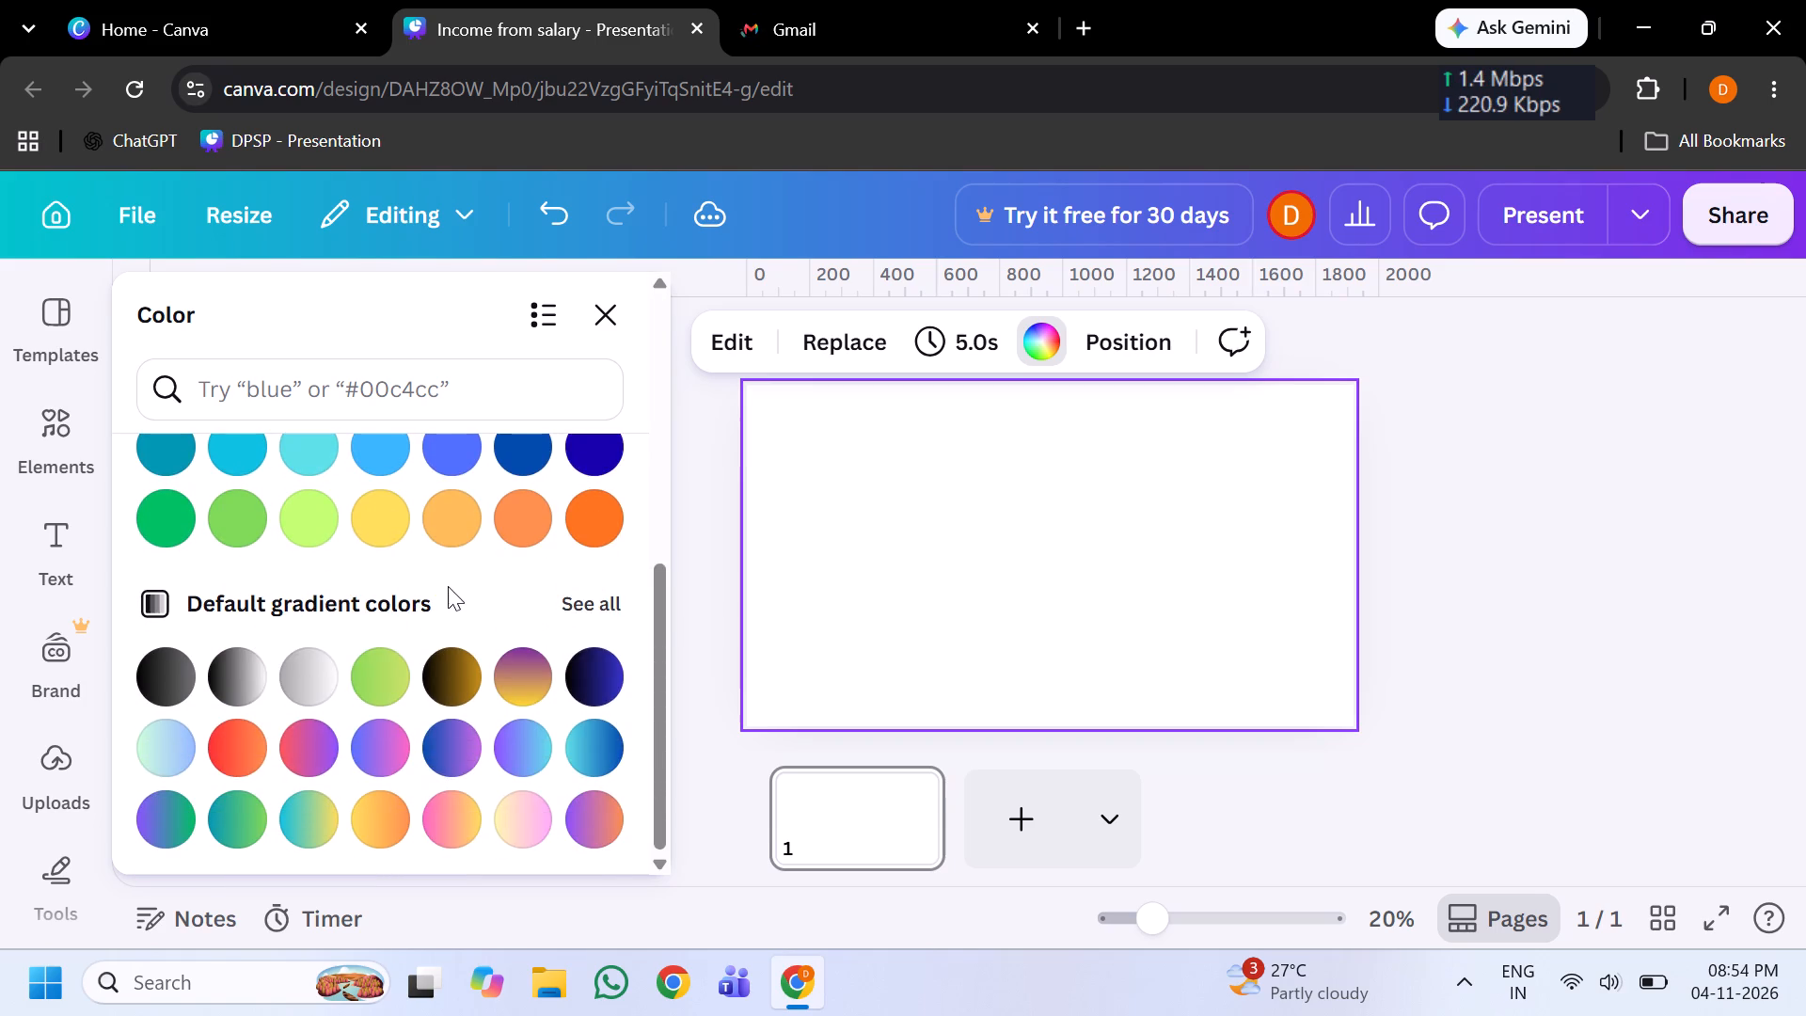
pyautogui.click(376, 514)
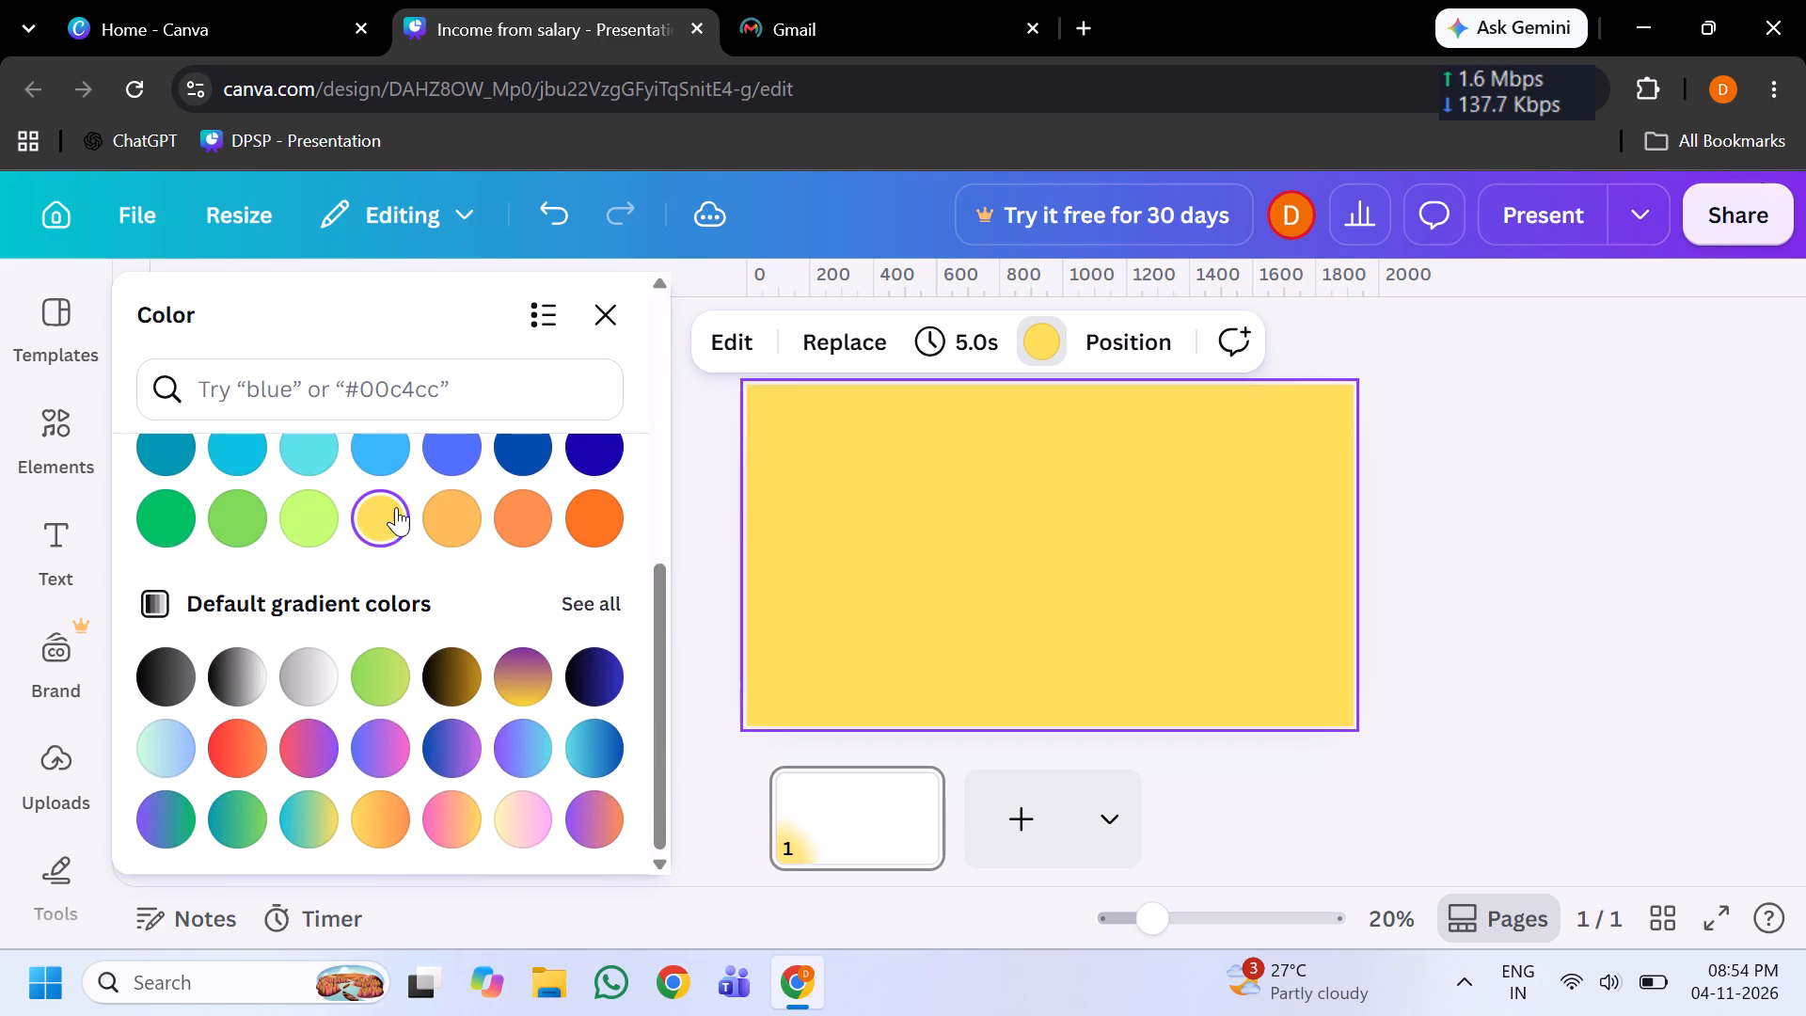
pyautogui.scroll(-2, 396, 578)
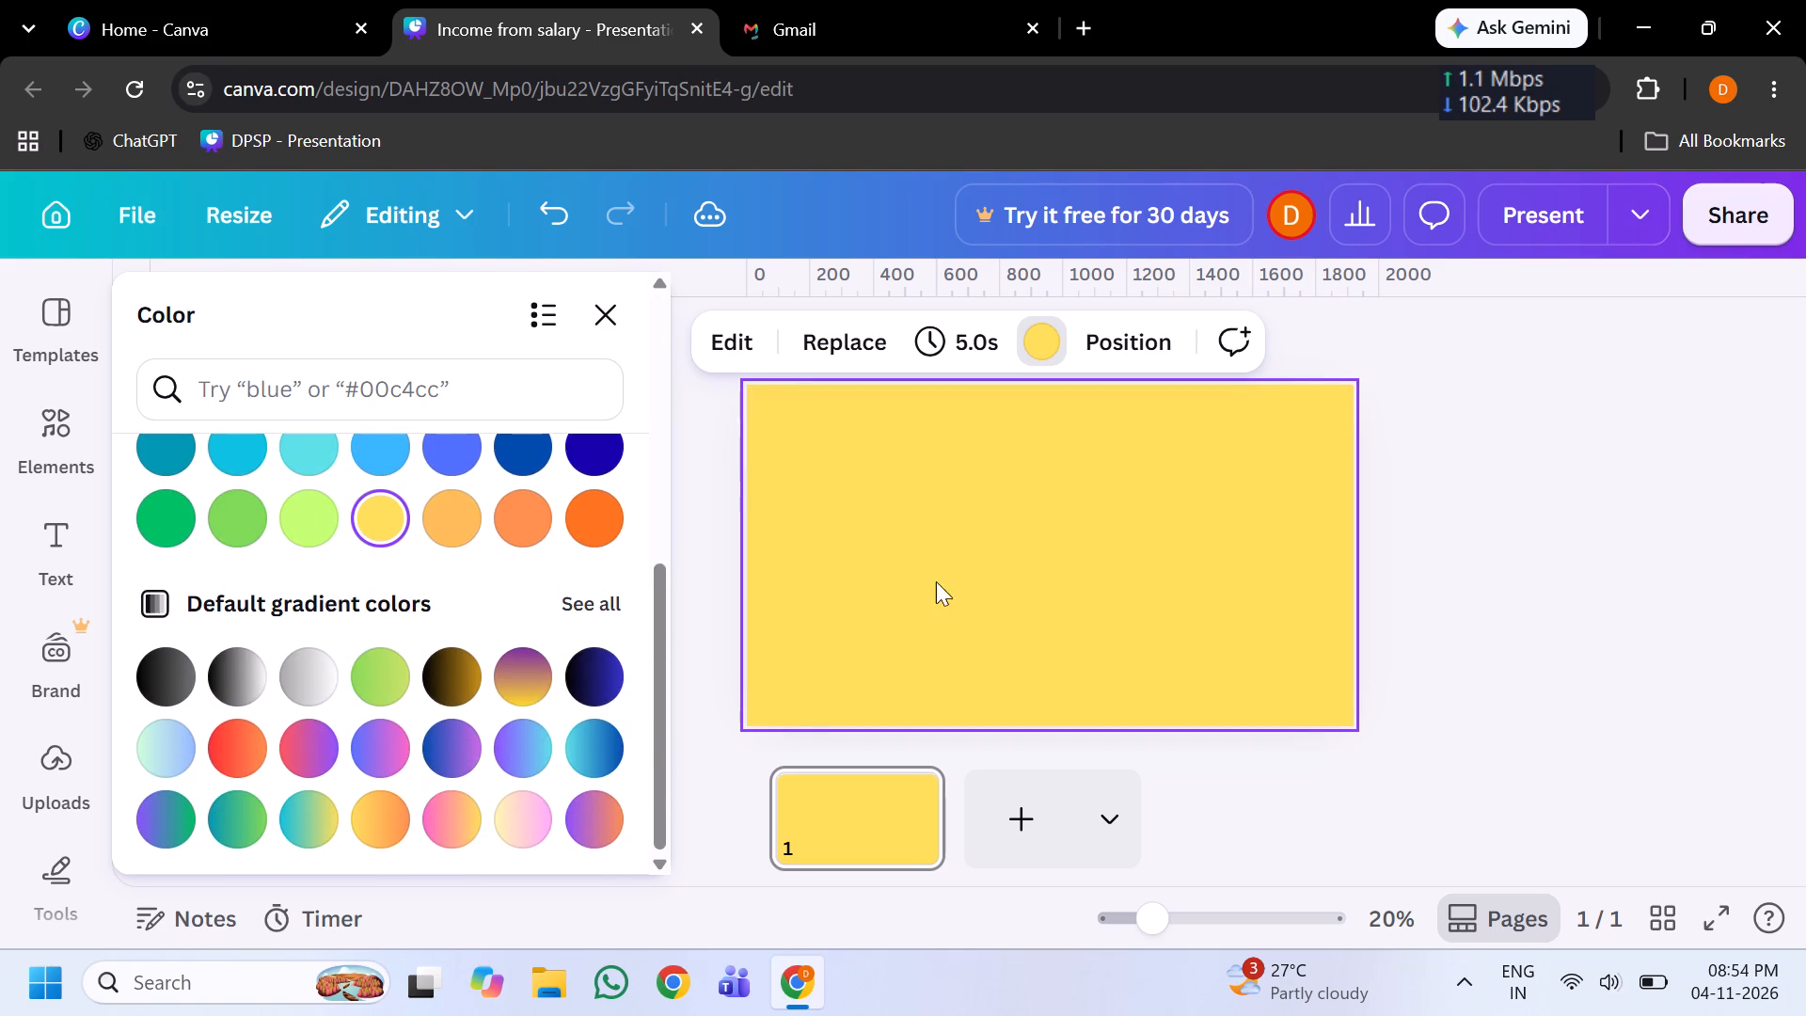
pyautogui.click(966, 568)
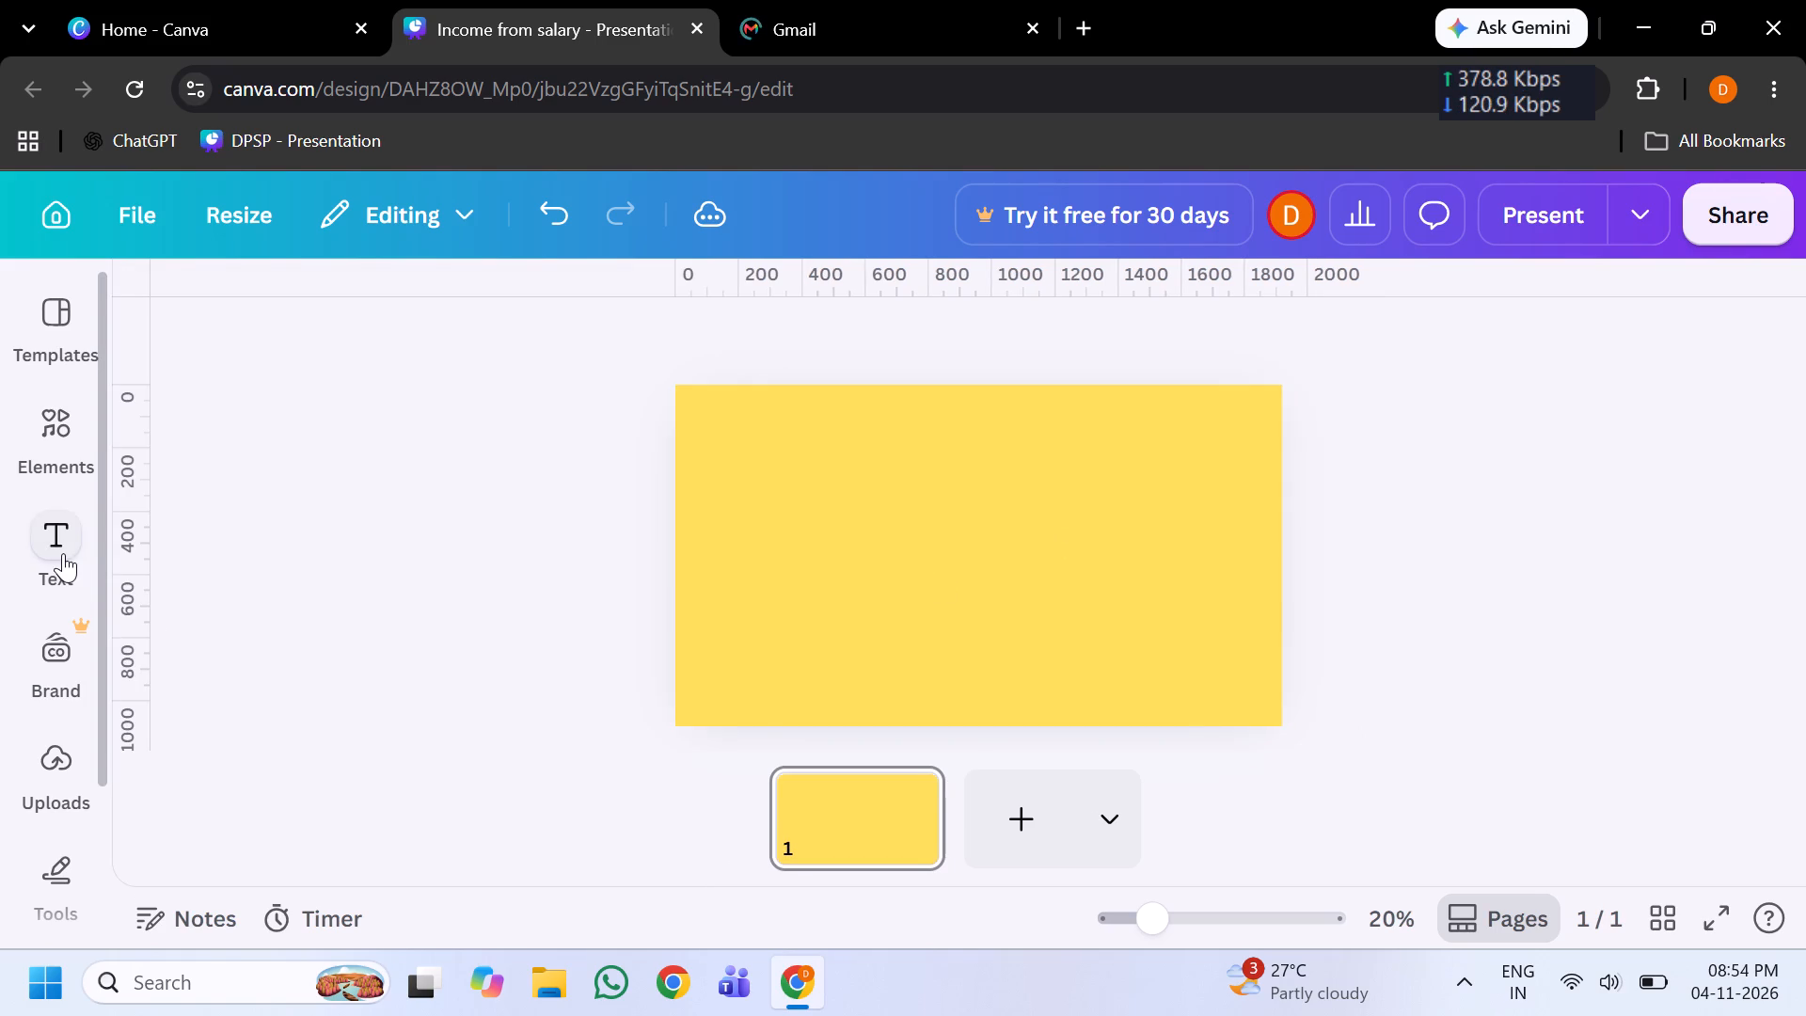
# Add the recently used "Authentic Leather Blue Wood" text combination to the yellow page.
pyautogui.click(63, 553)
pyautogui.scroll(-2, 423, 690)
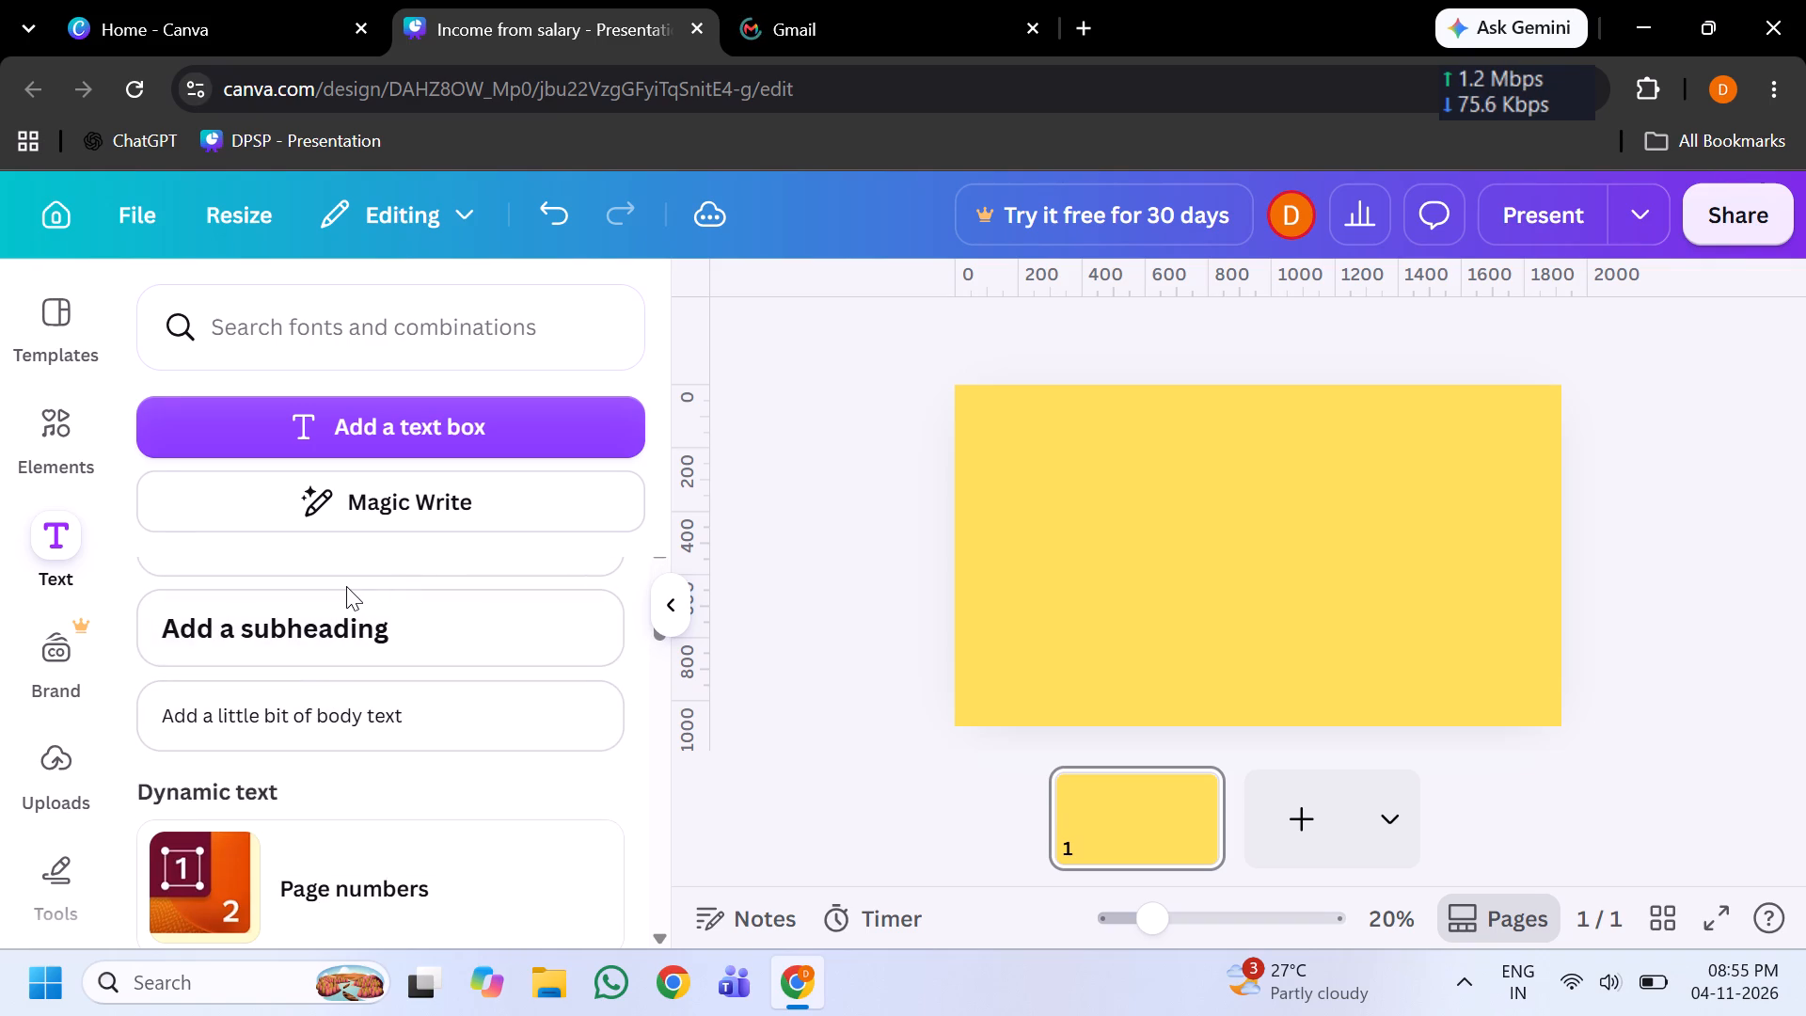
pyautogui.scroll(-6, 346, 586)
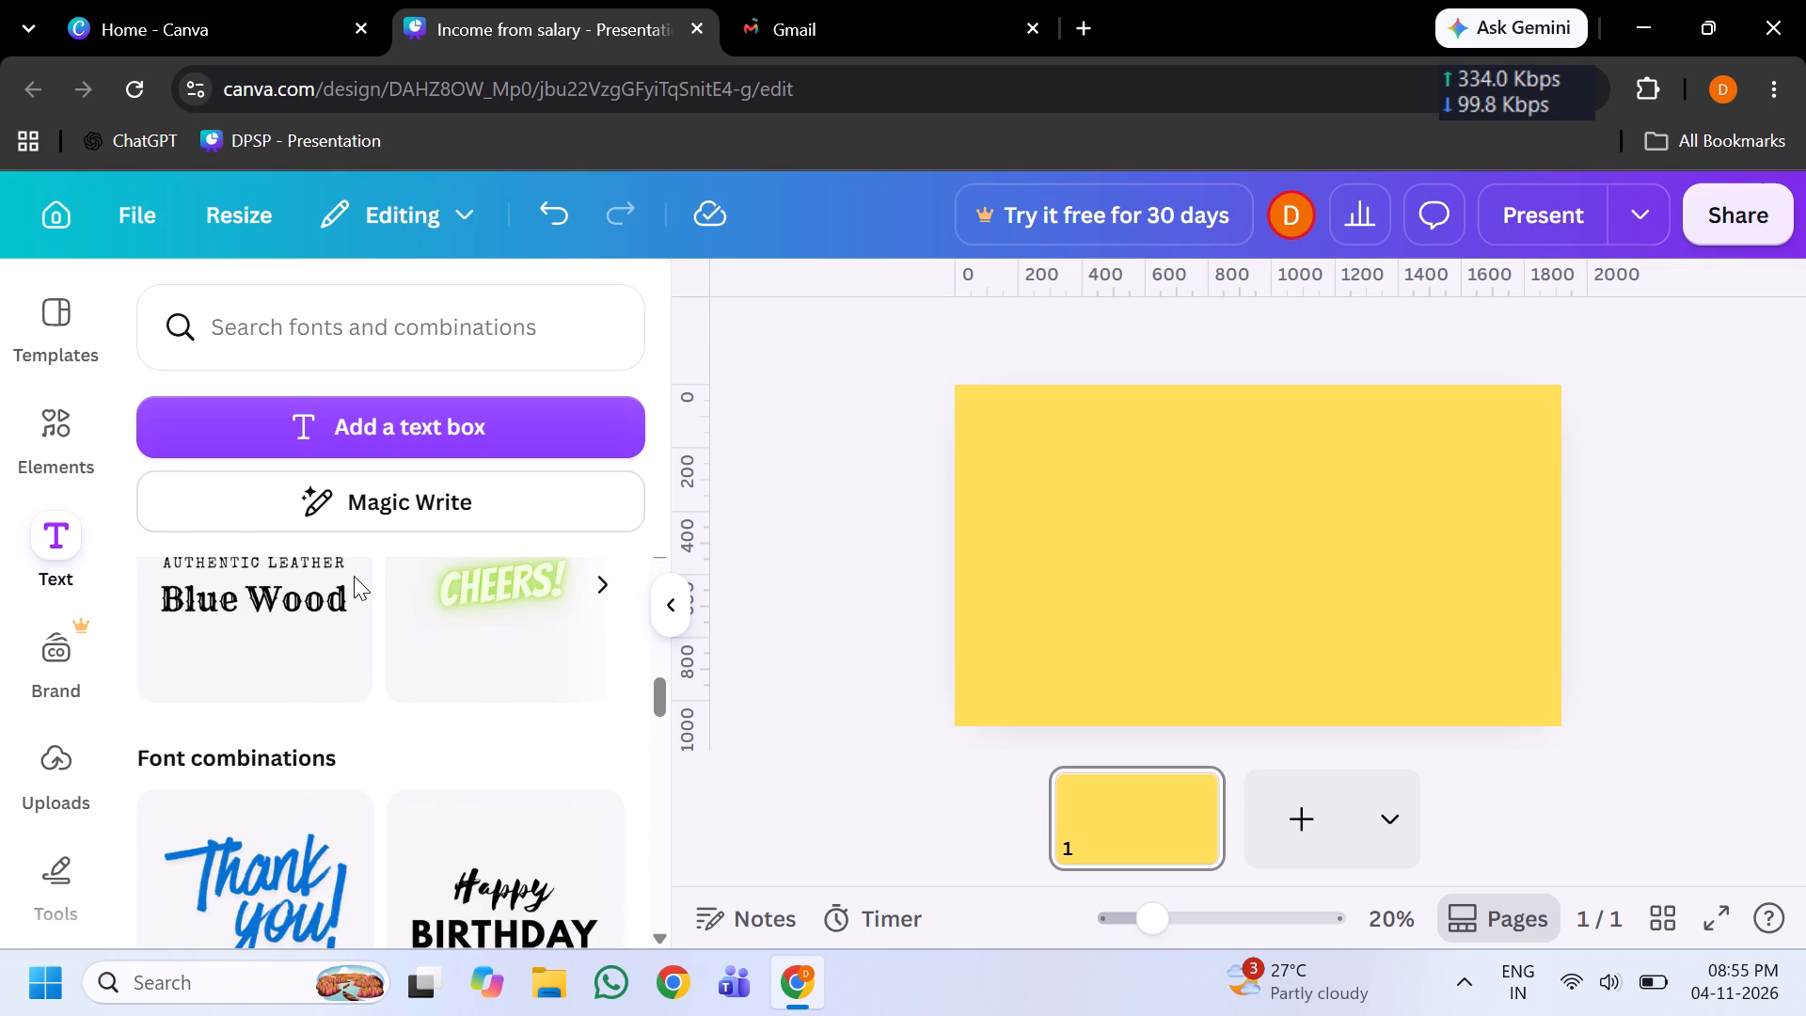
pyautogui.scroll(-5, 354, 576)
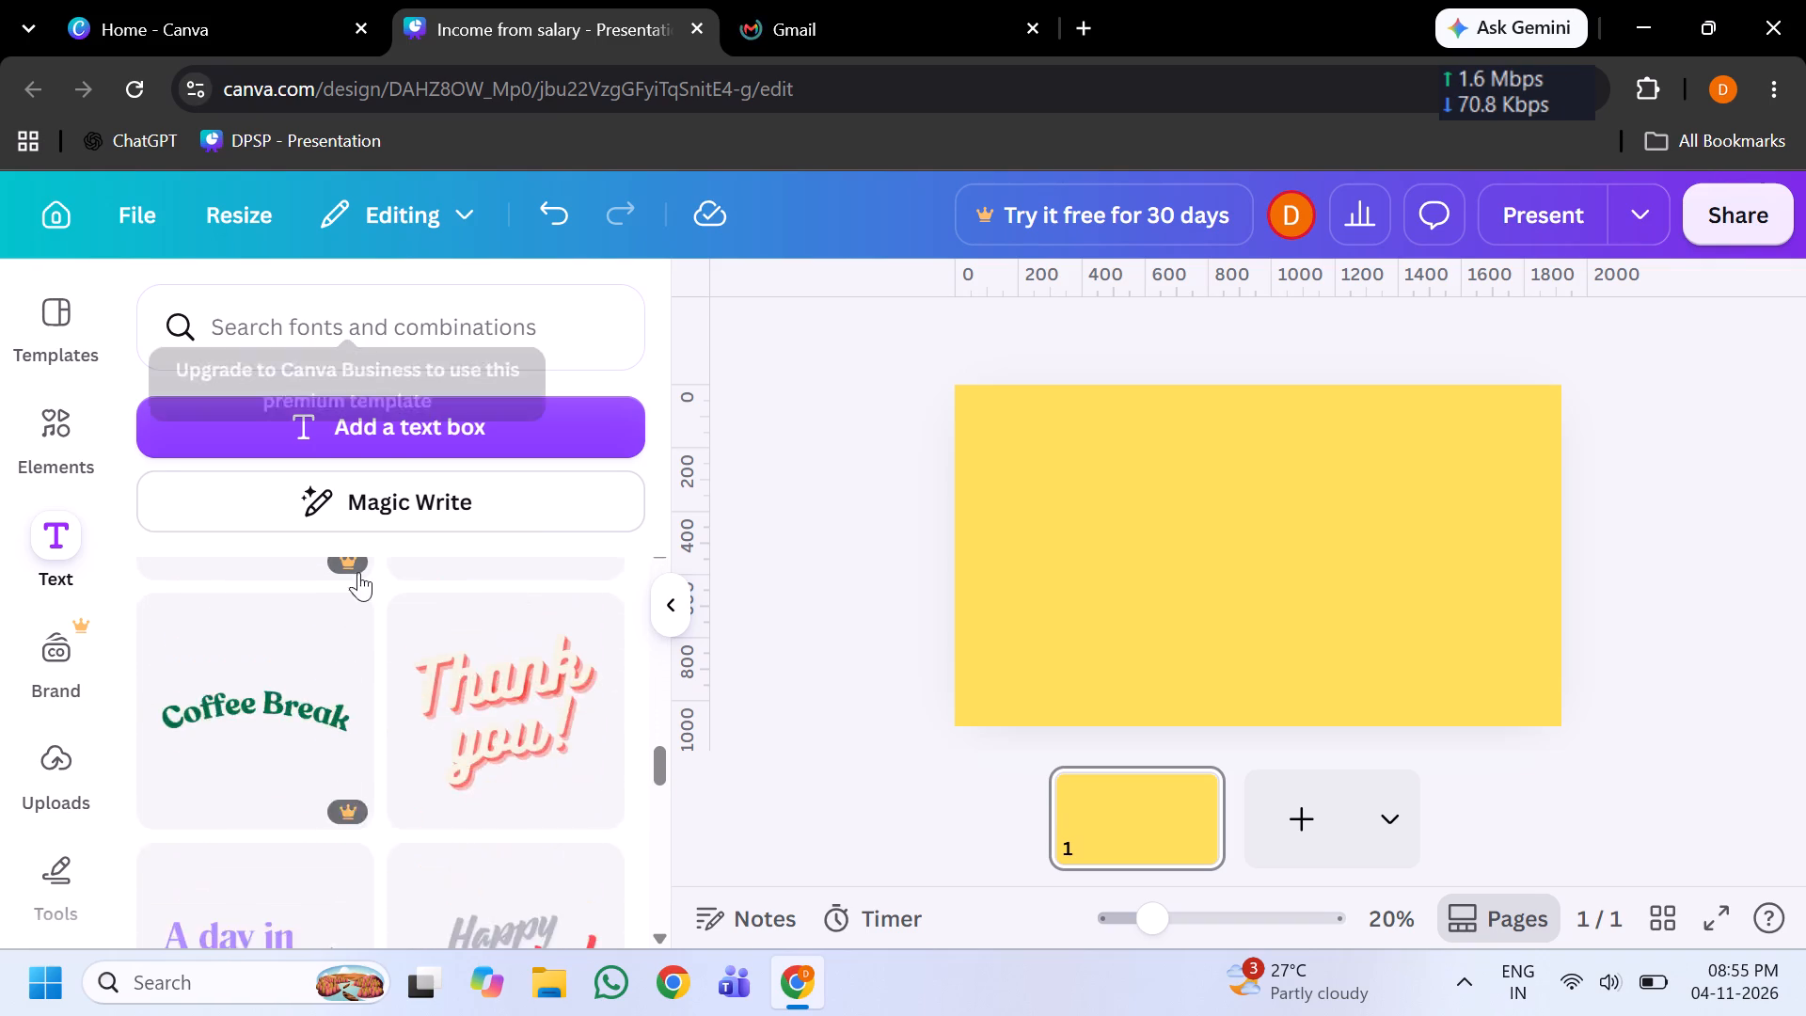
pyautogui.scroll(-6, 360, 572)
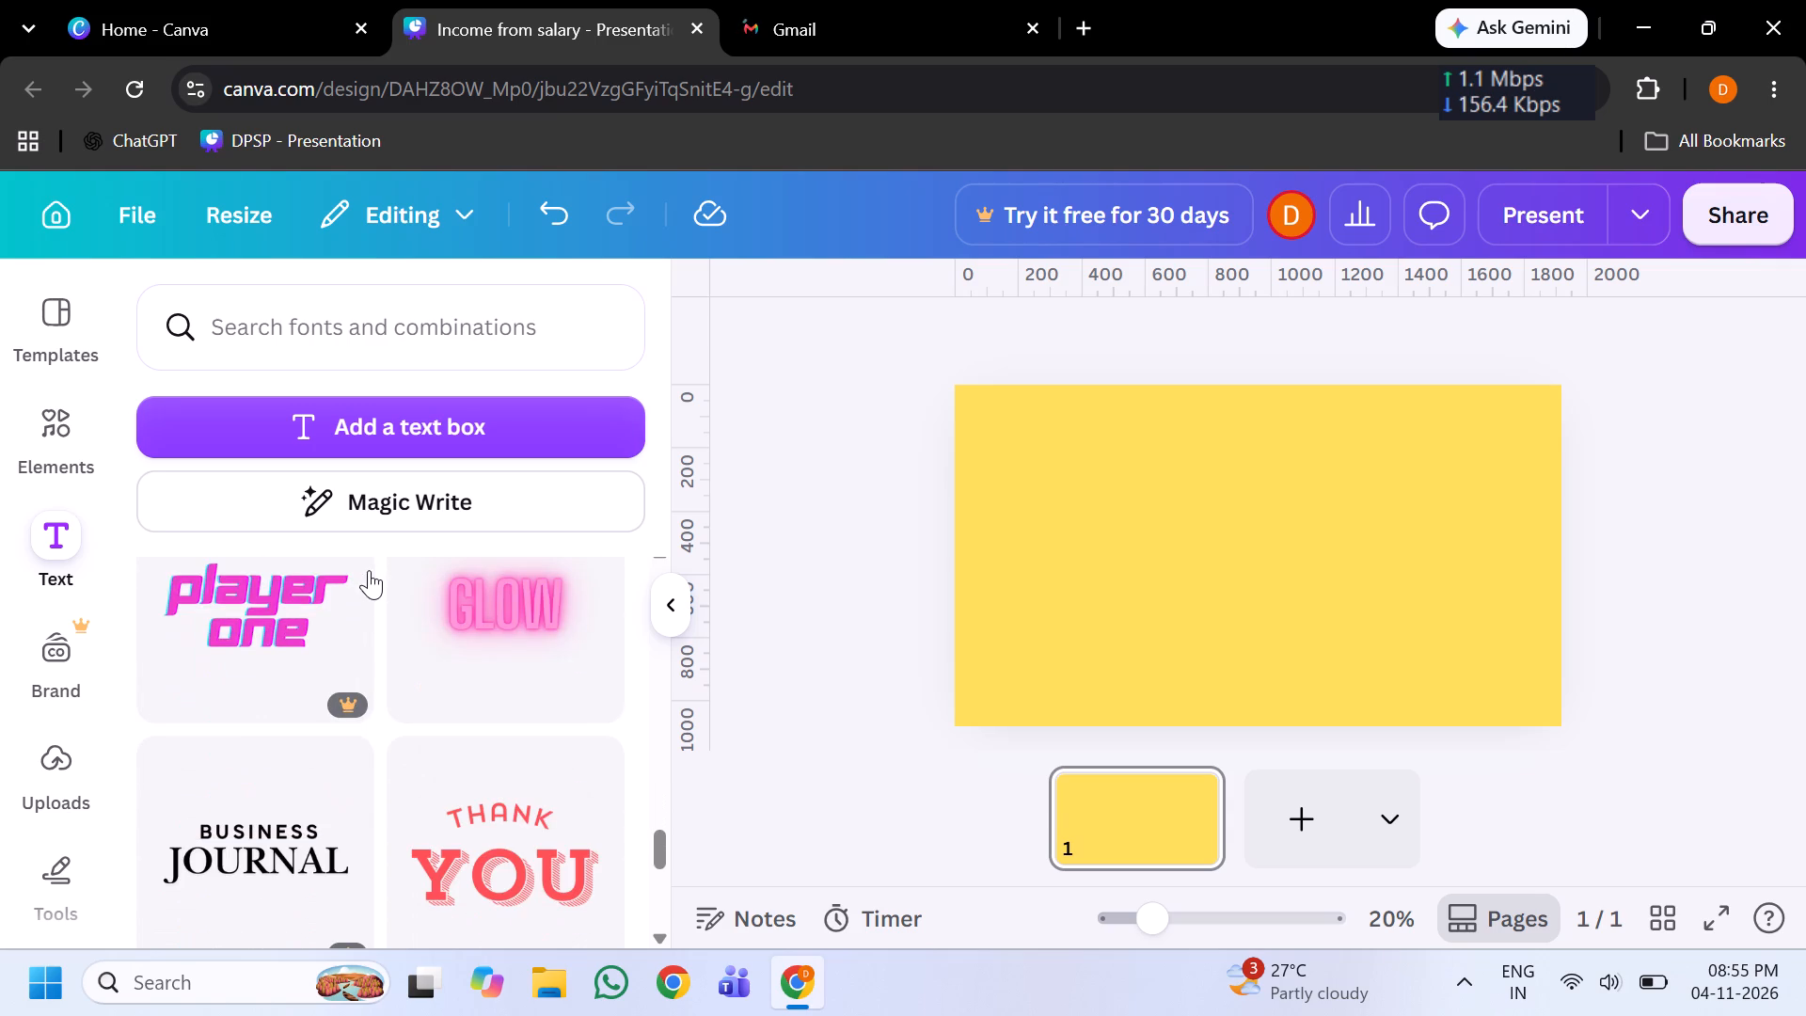
pyautogui.scroll(-4, 375, 565)
pyautogui.scroll(-3, 371, 675)
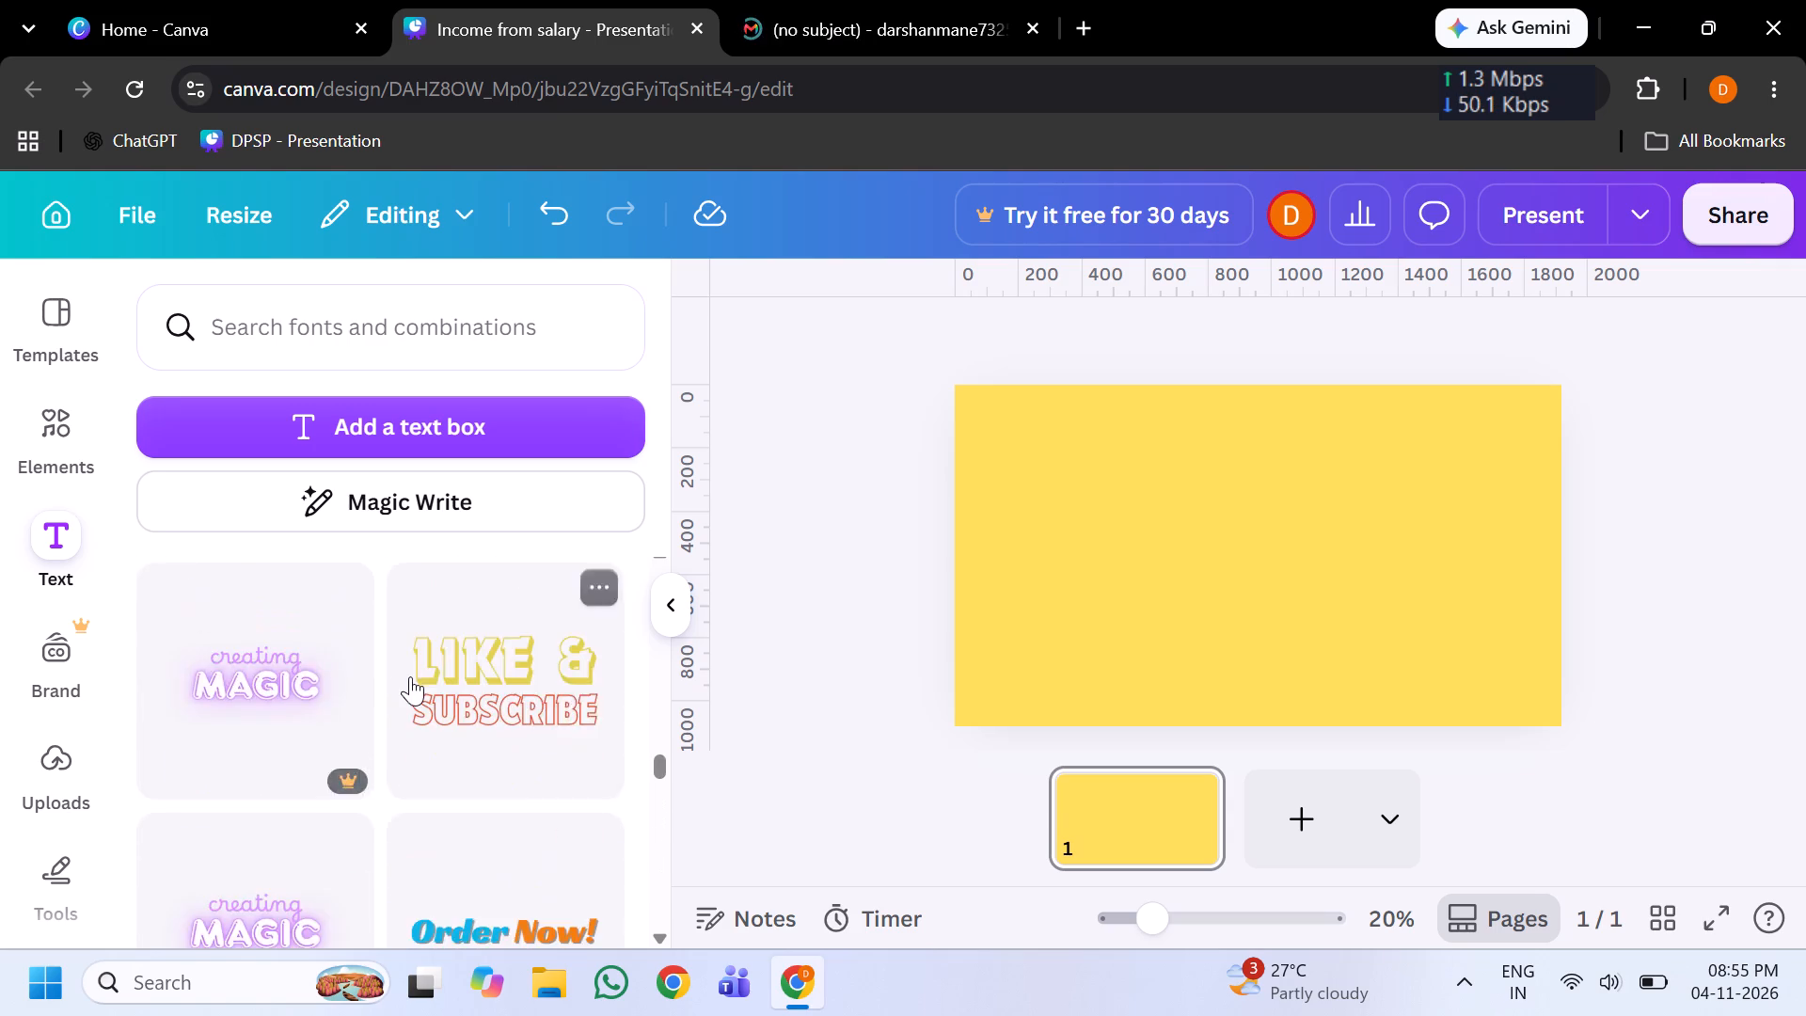
pyautogui.scroll(-2, 410, 676)
pyautogui.scroll(16, 420, 659)
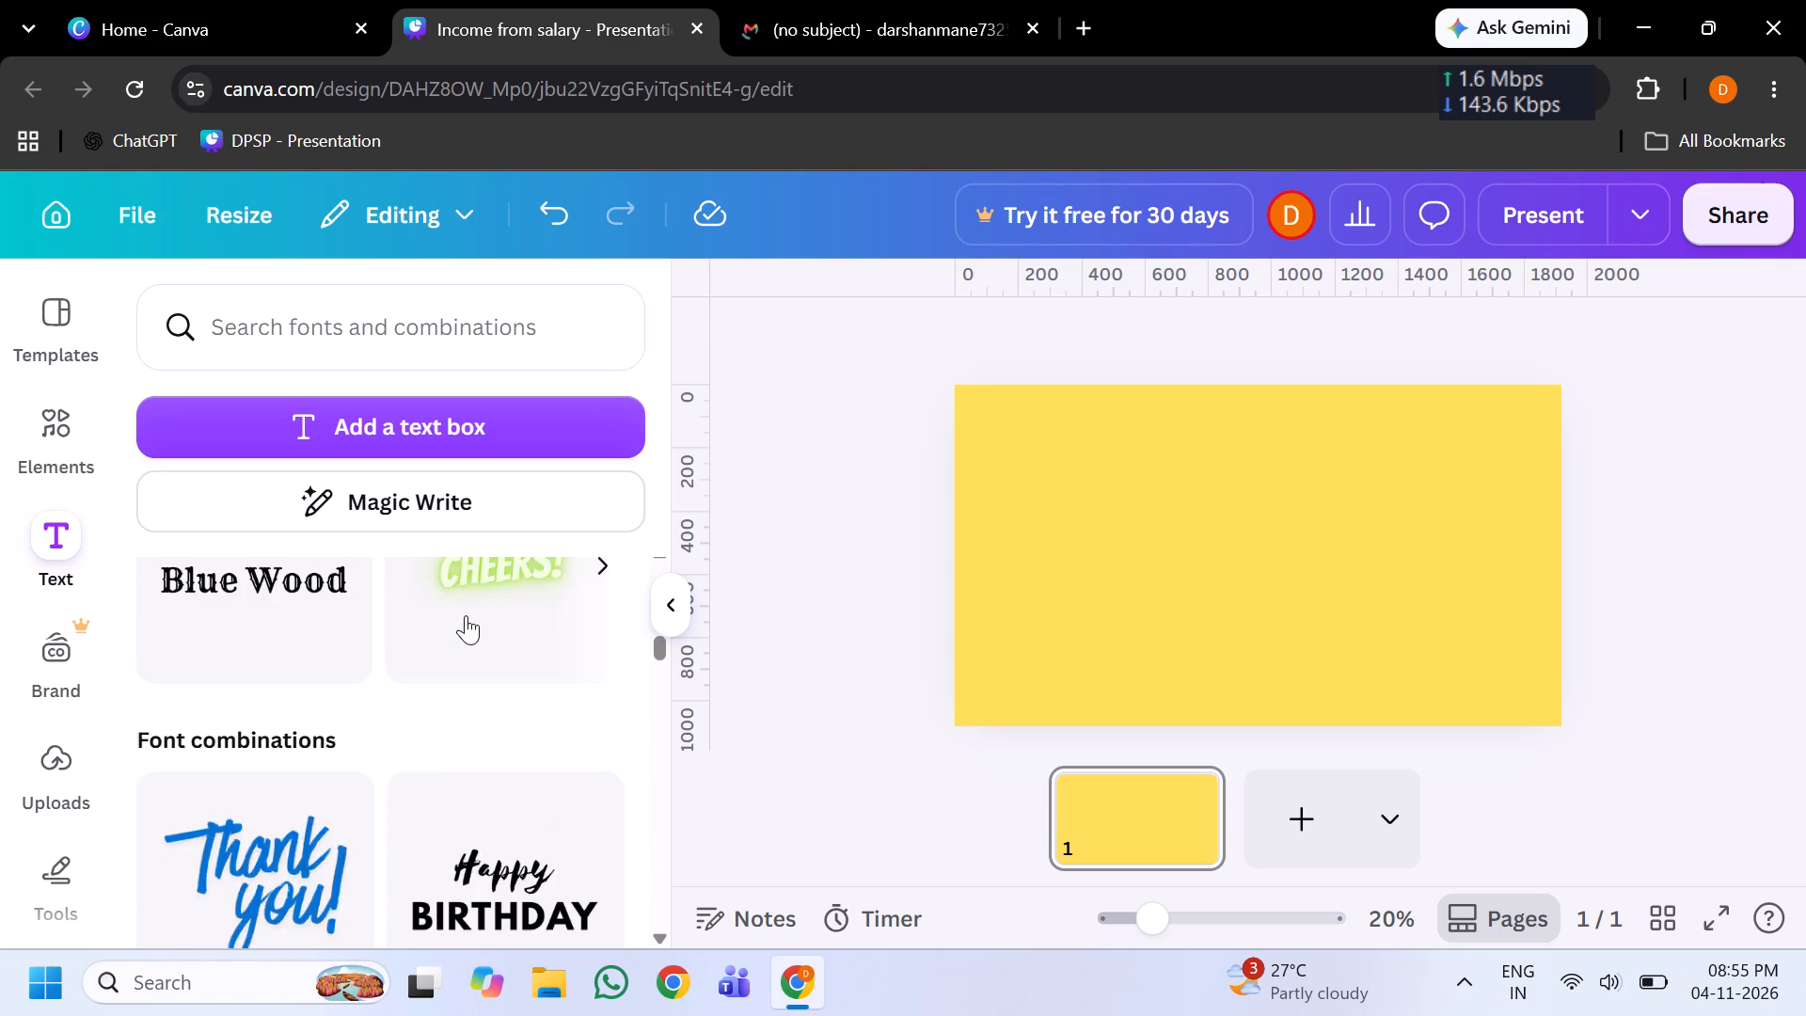
pyautogui.scroll(3, 466, 615)
pyautogui.scroll(-2, 408, 673)
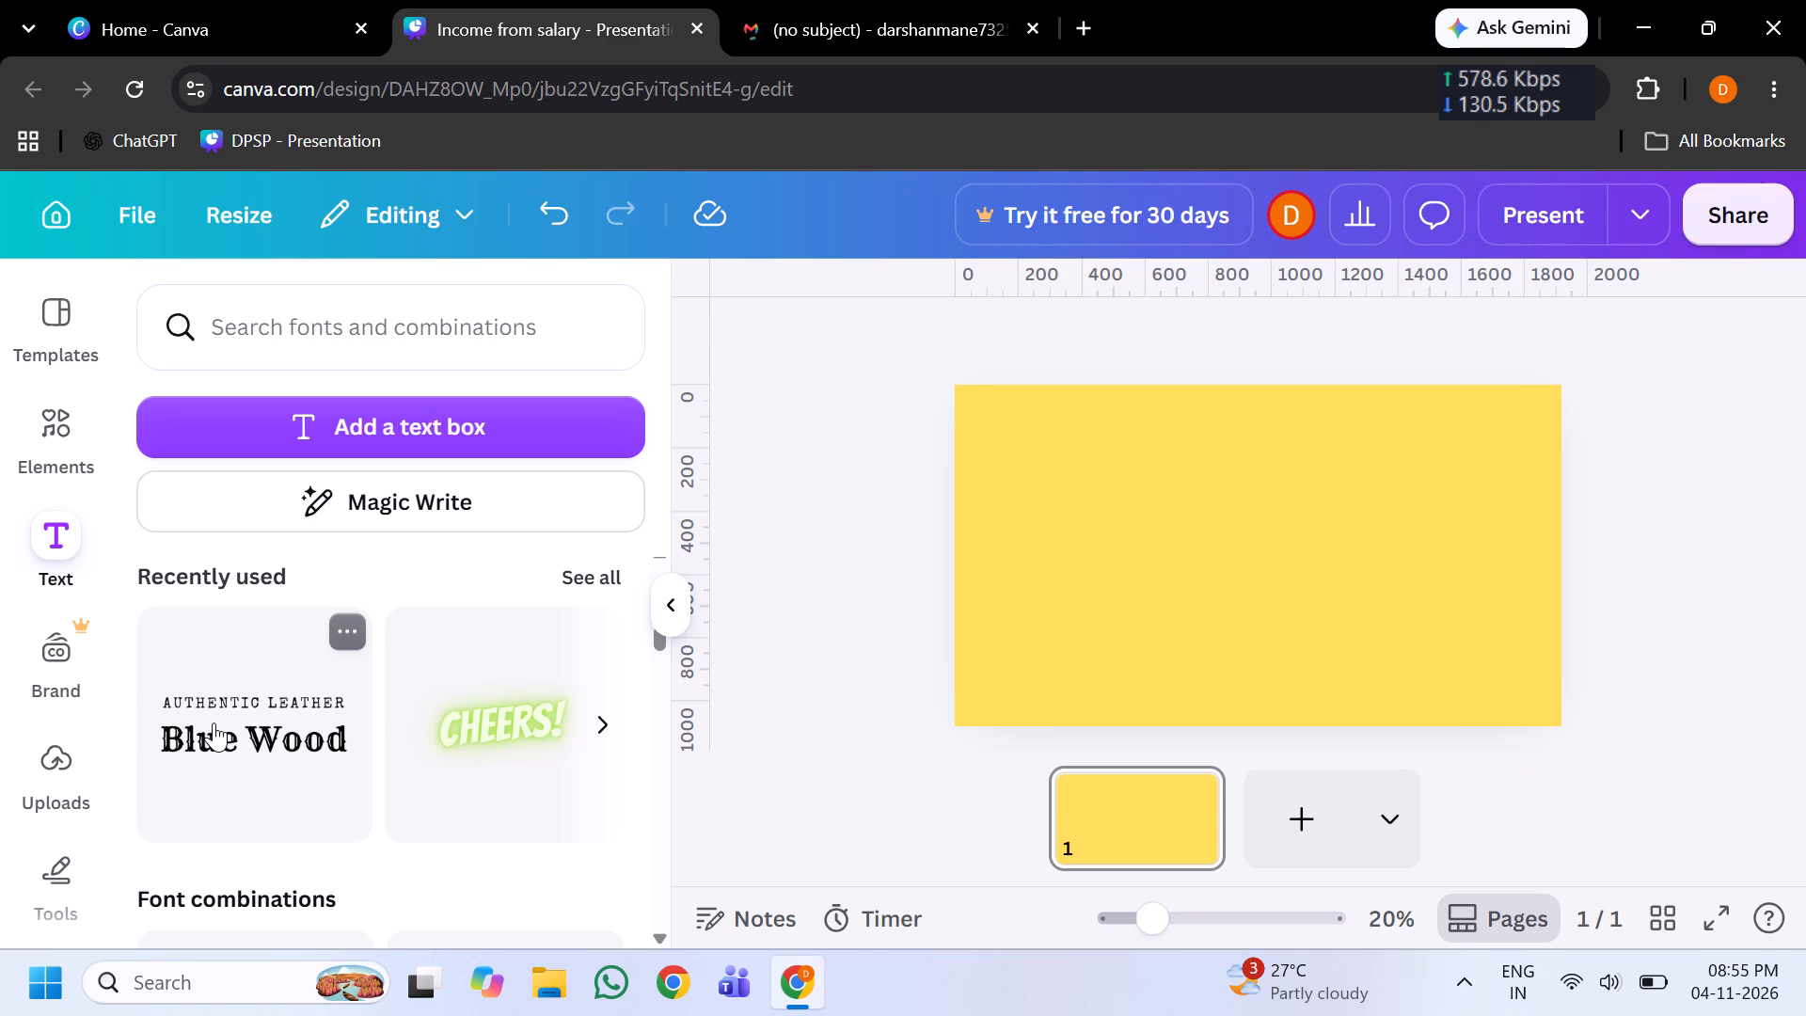
pyautogui.scroll(-2, 246, 723)
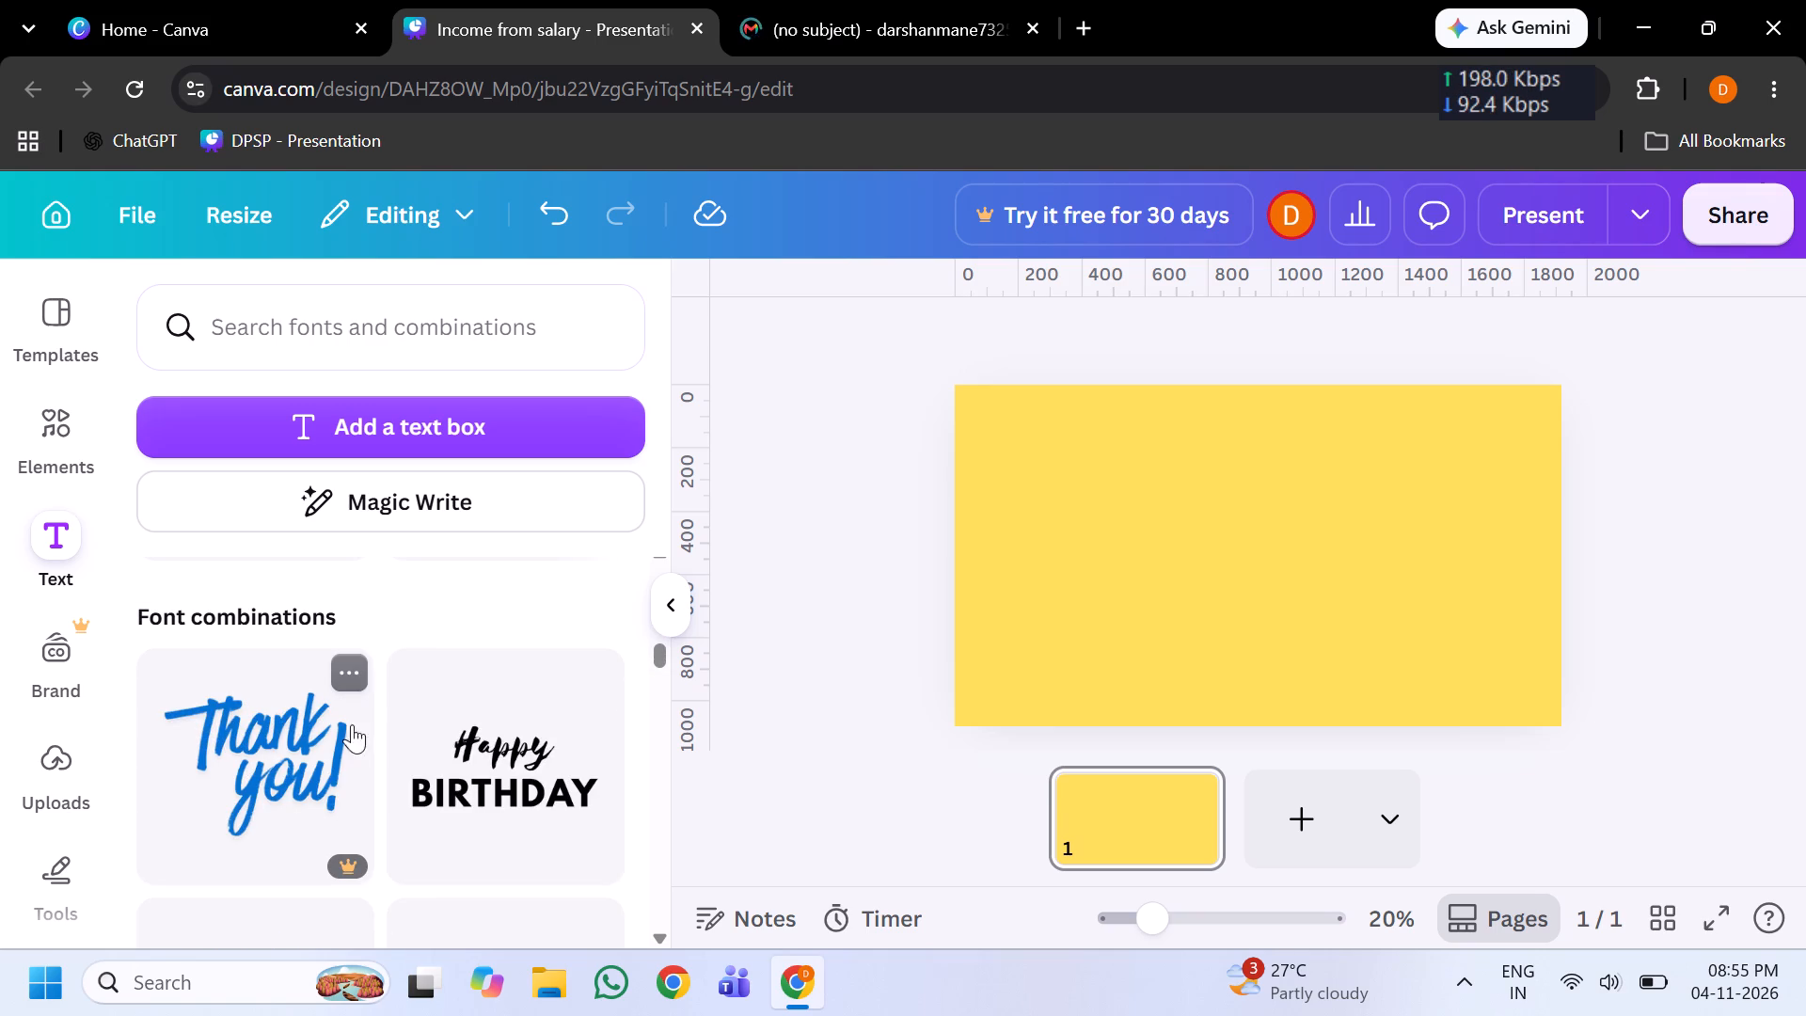
pyautogui.scroll(-1, 372, 716)
pyautogui.scroll(3, 459, 637)
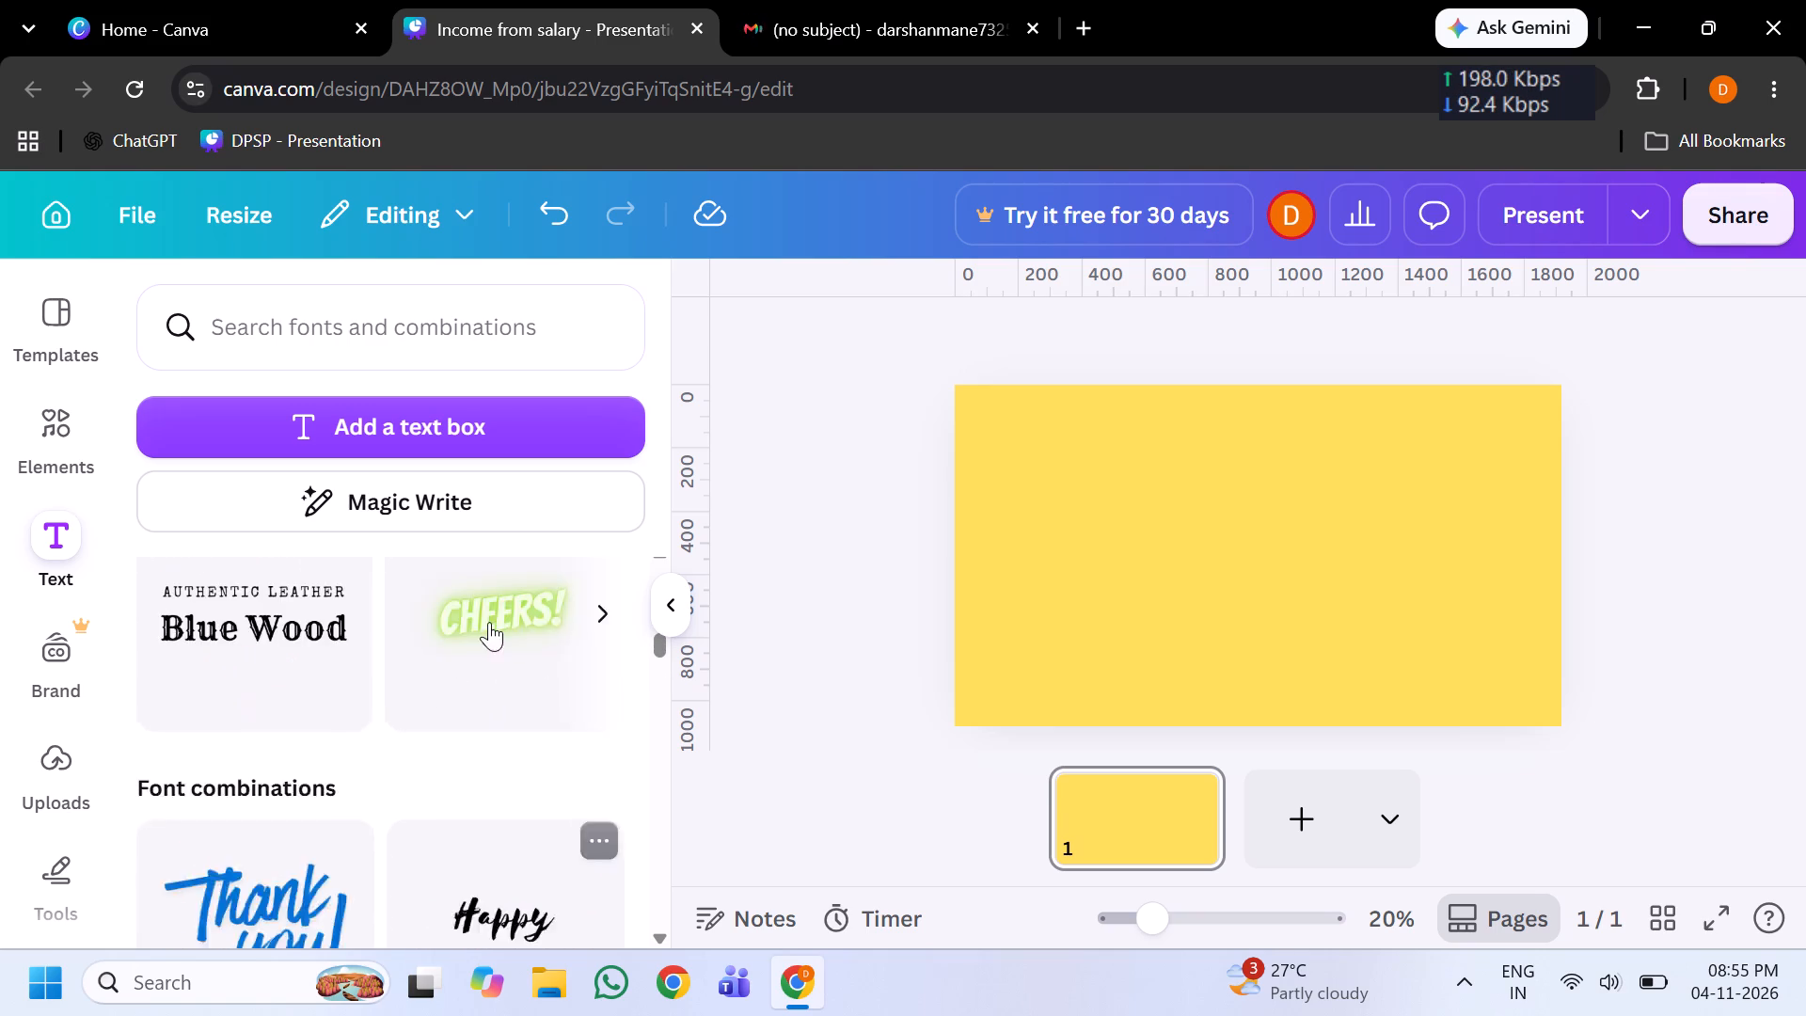
pyautogui.scroll(1, 495, 617)
pyautogui.click(261, 850)
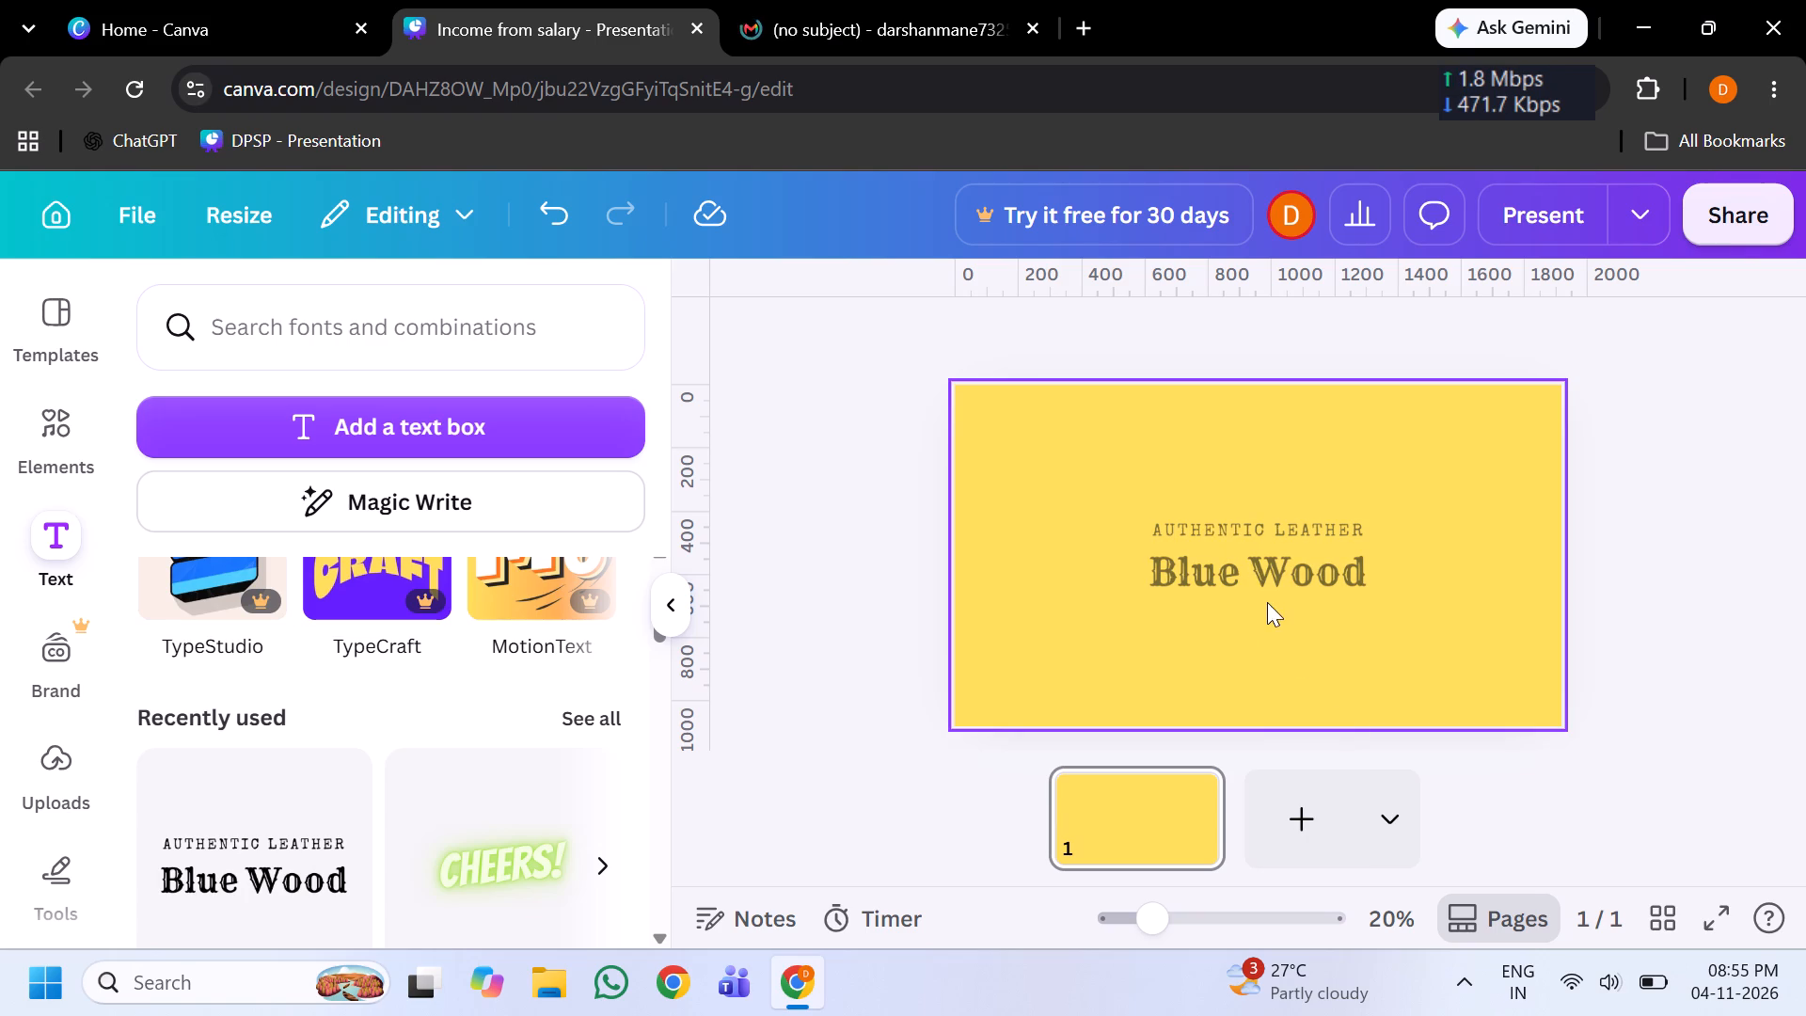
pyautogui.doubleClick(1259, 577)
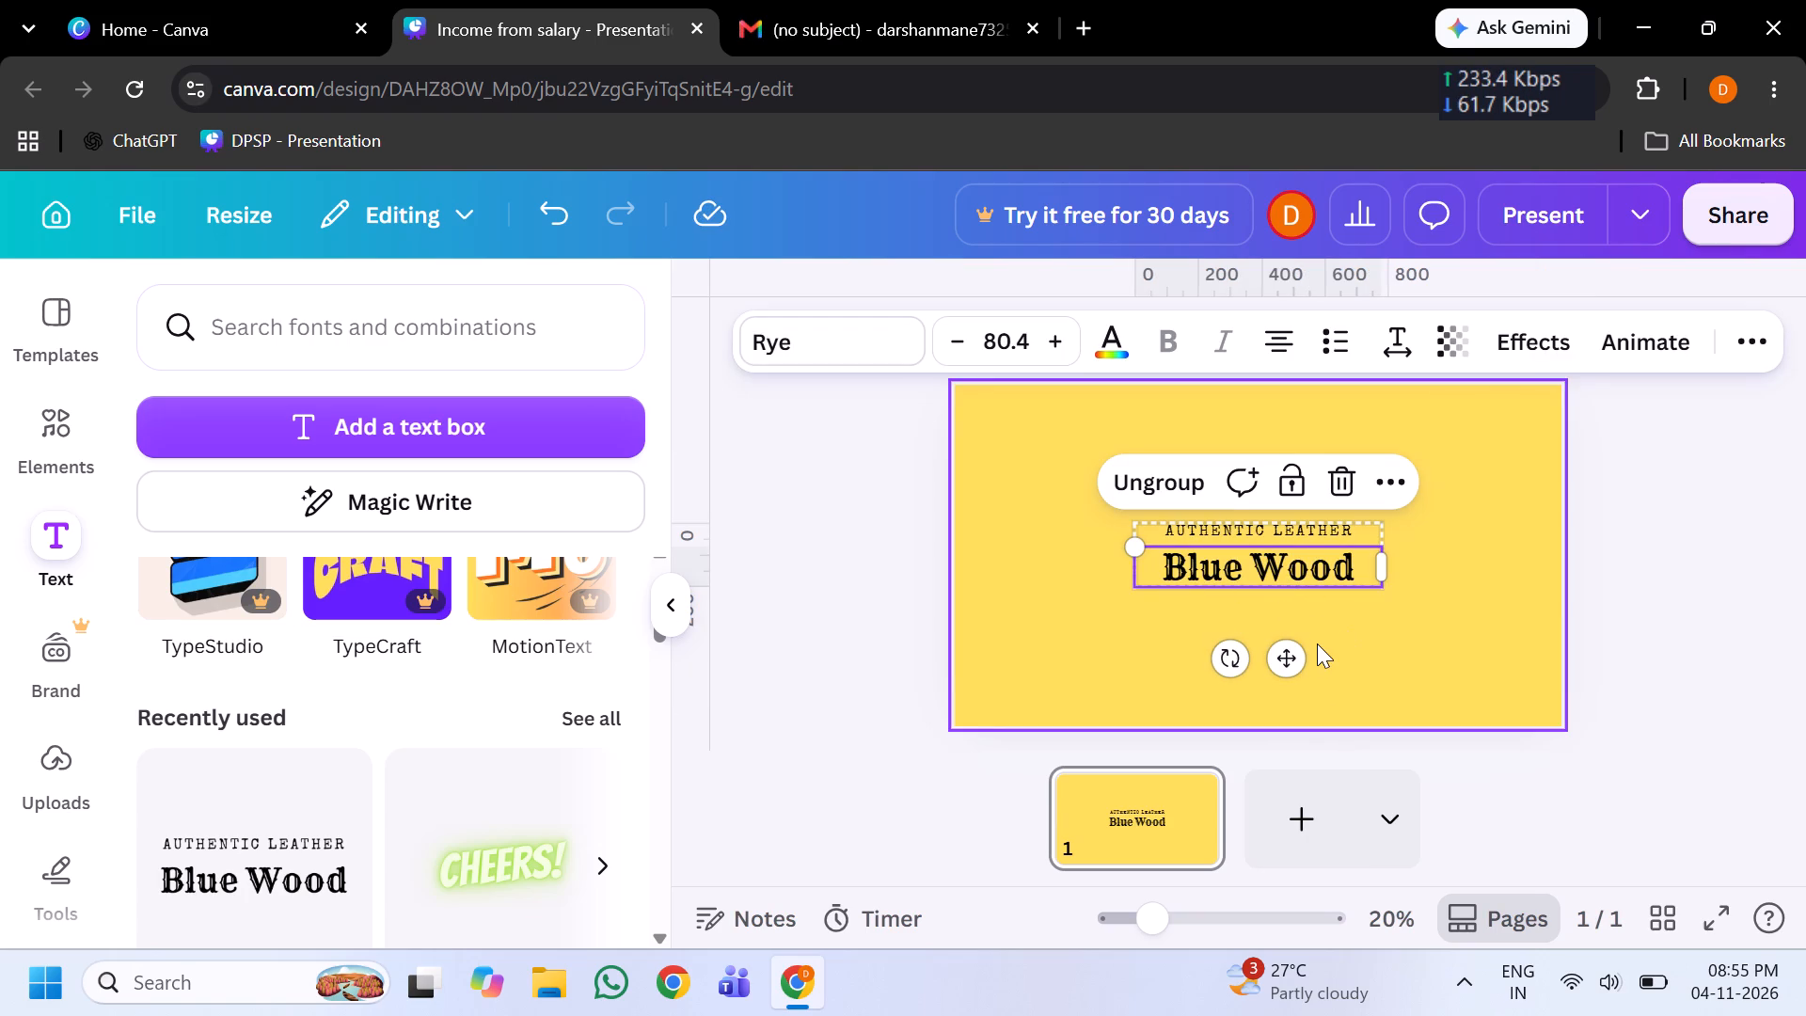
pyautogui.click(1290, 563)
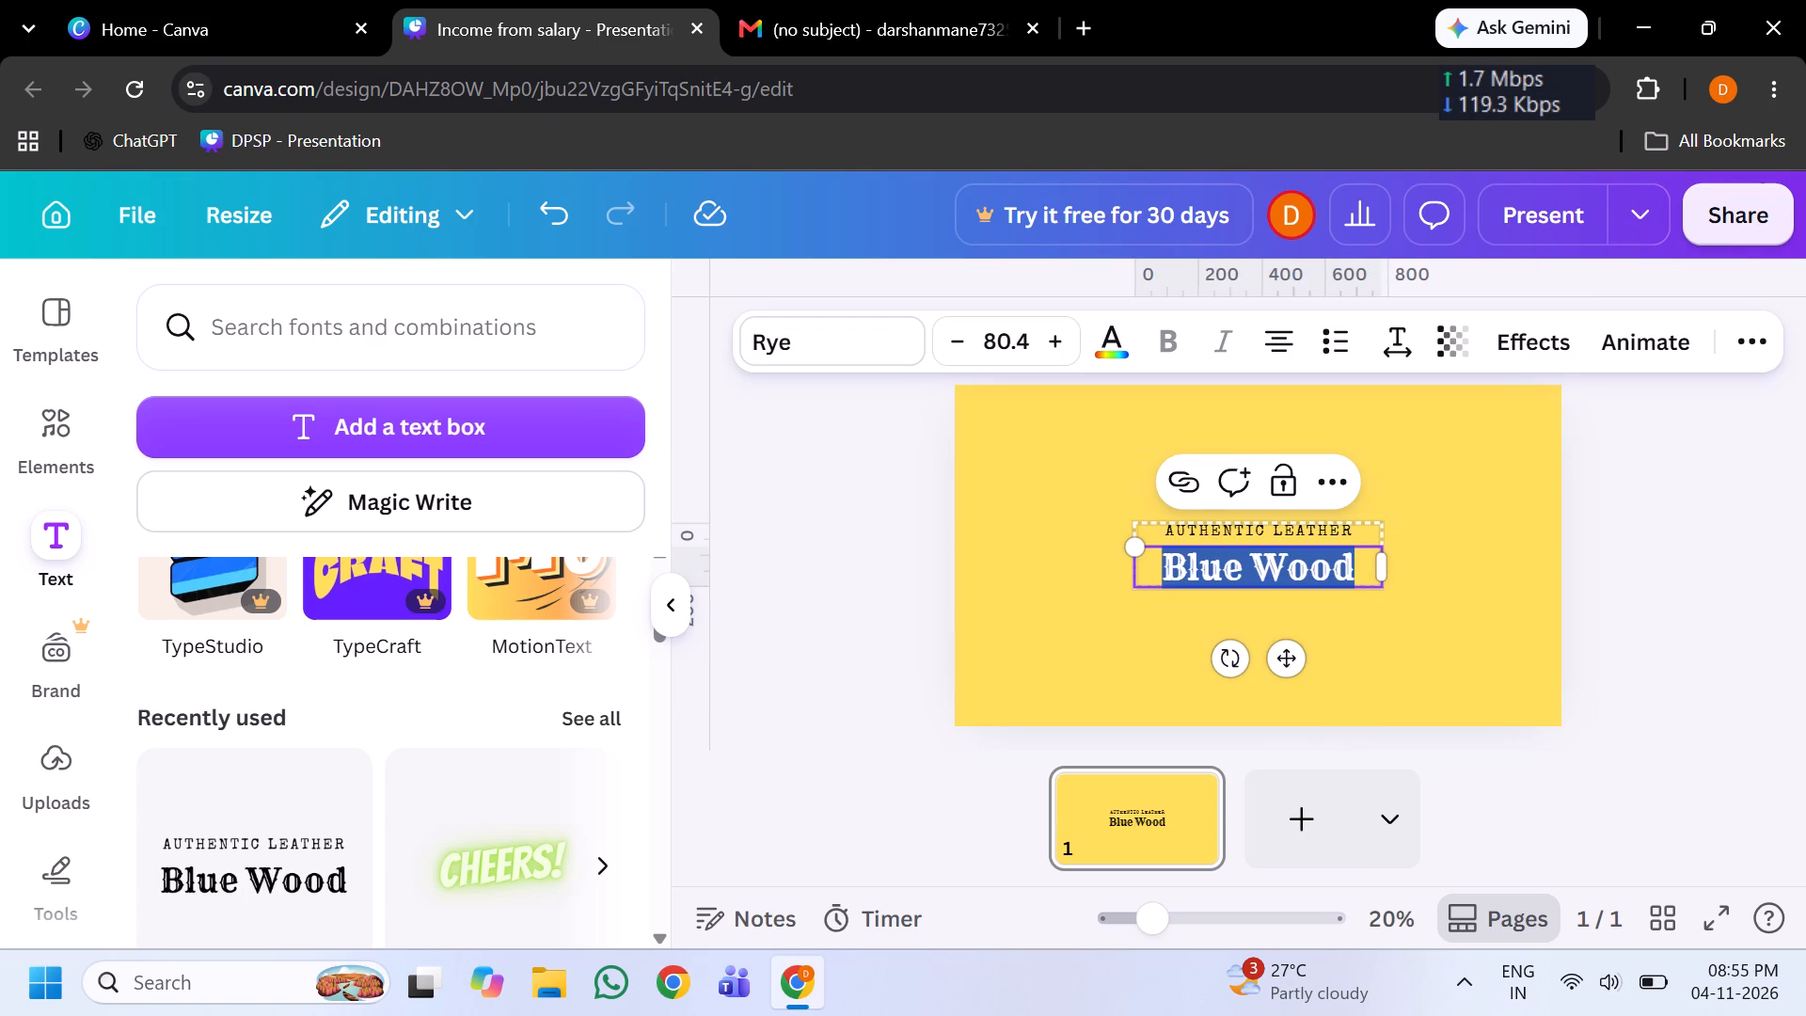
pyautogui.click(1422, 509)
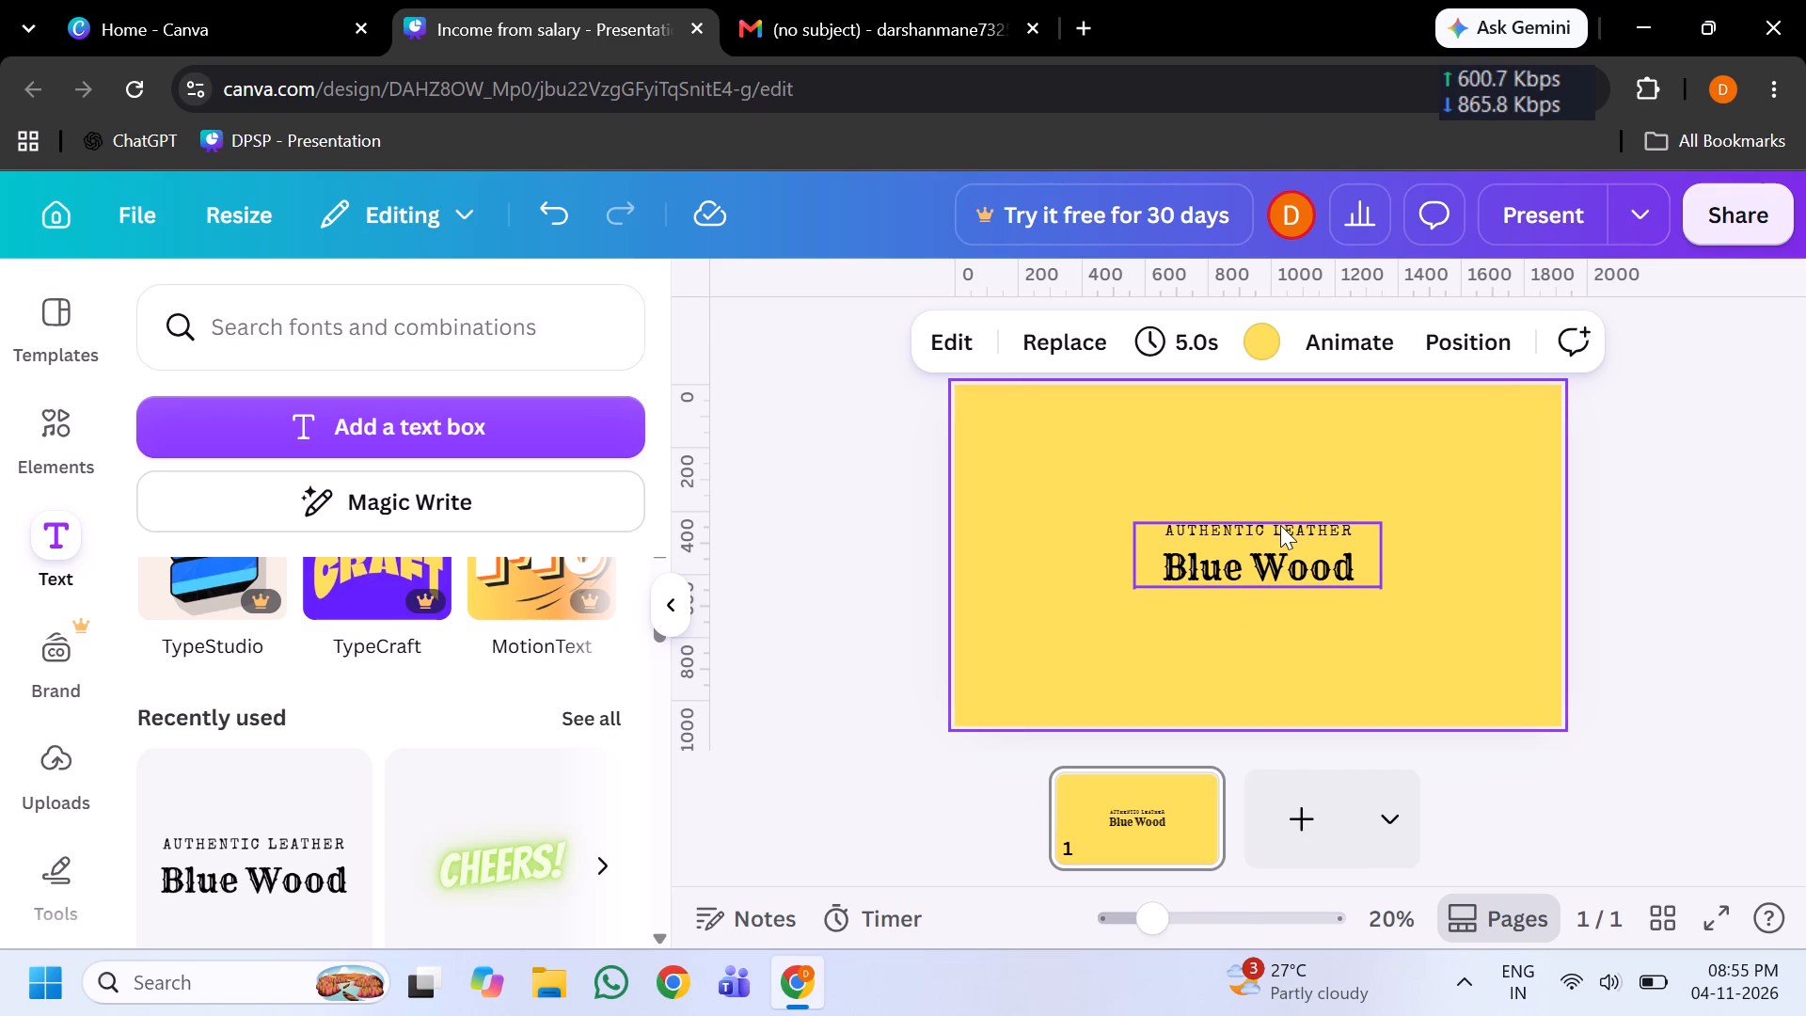
# Add a second page to the design after the Blue Wood page.
pyautogui.click(1279, 804)
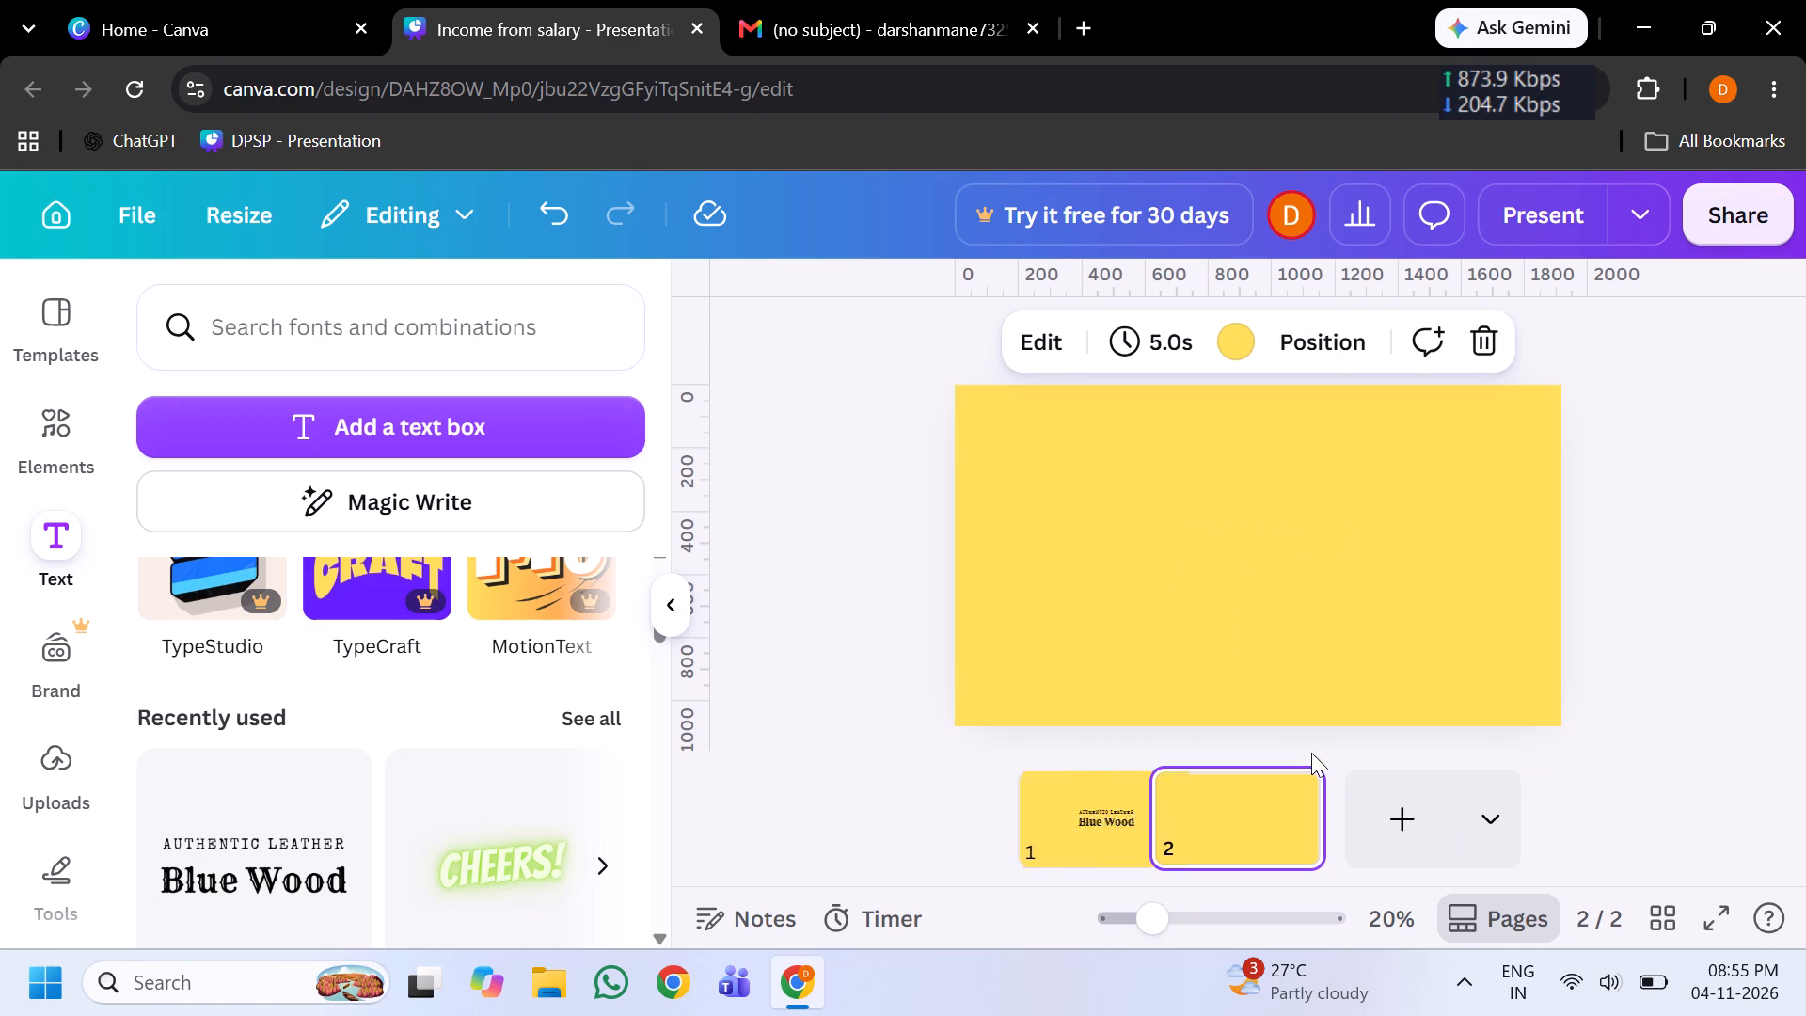
# Add a new text box to the empty second page.
pyautogui.scroll(-1, 388, 565)
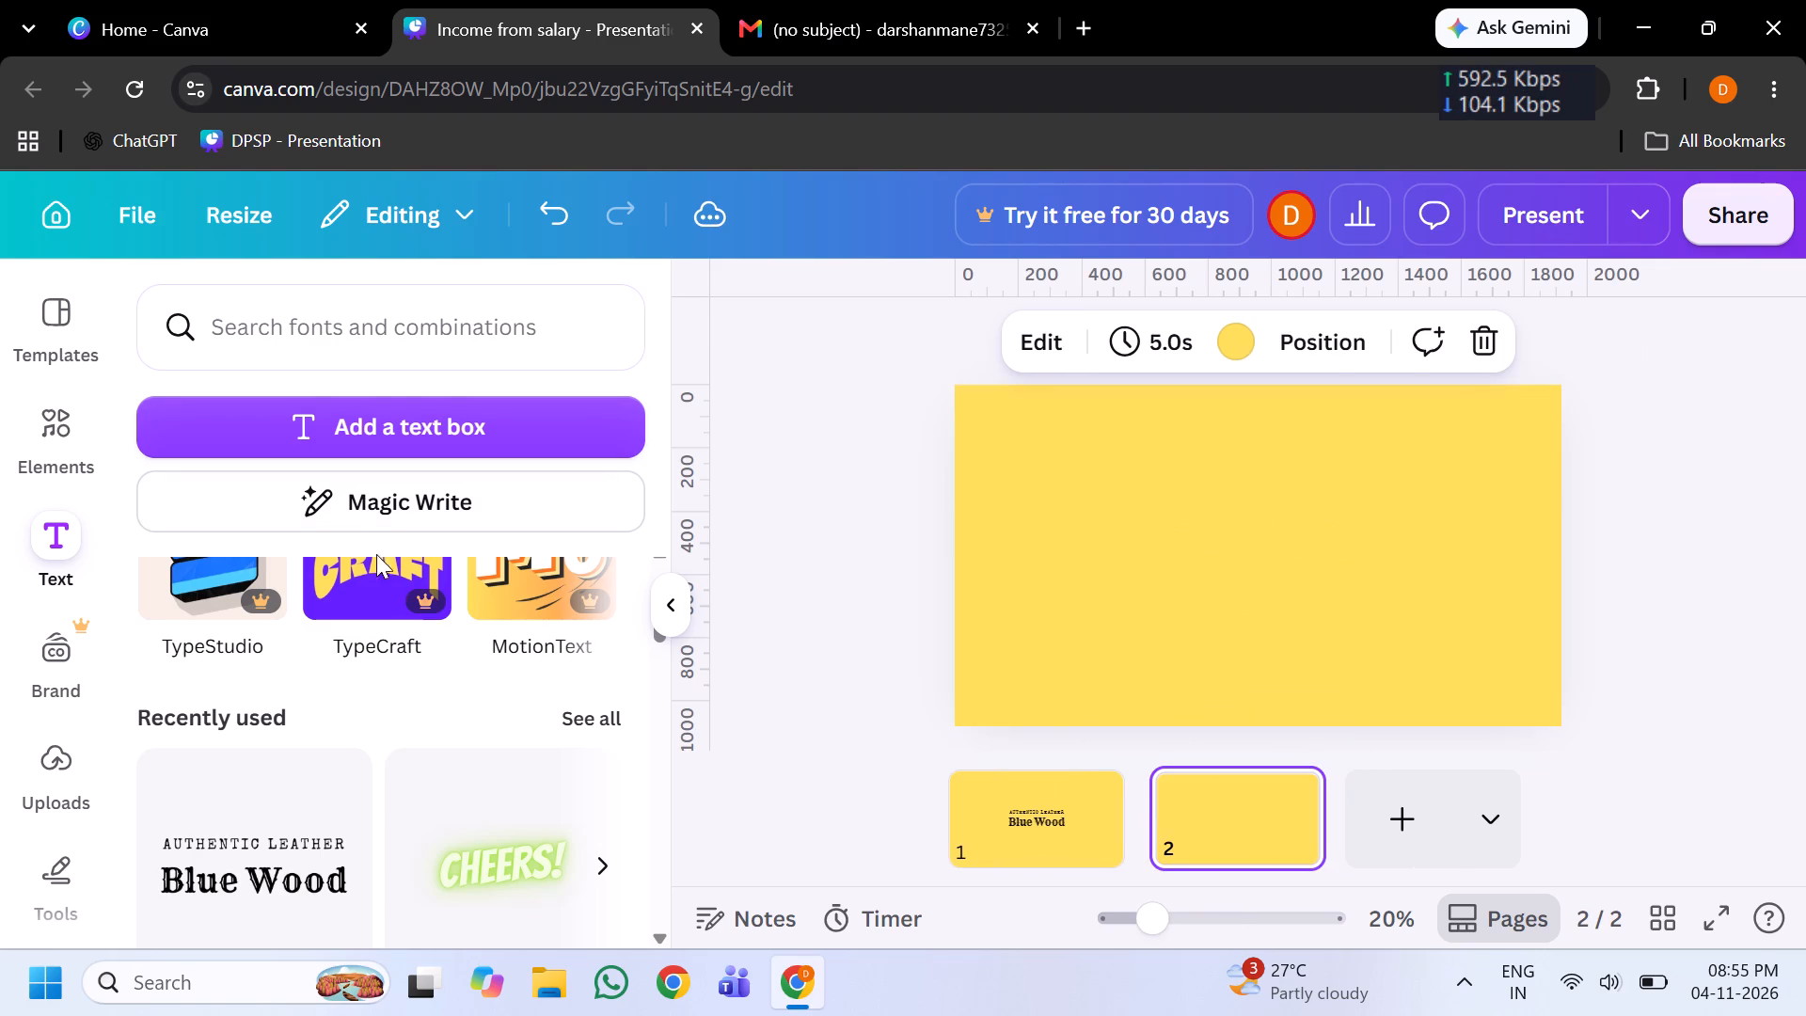
pyautogui.scroll(-1, 376, 554)
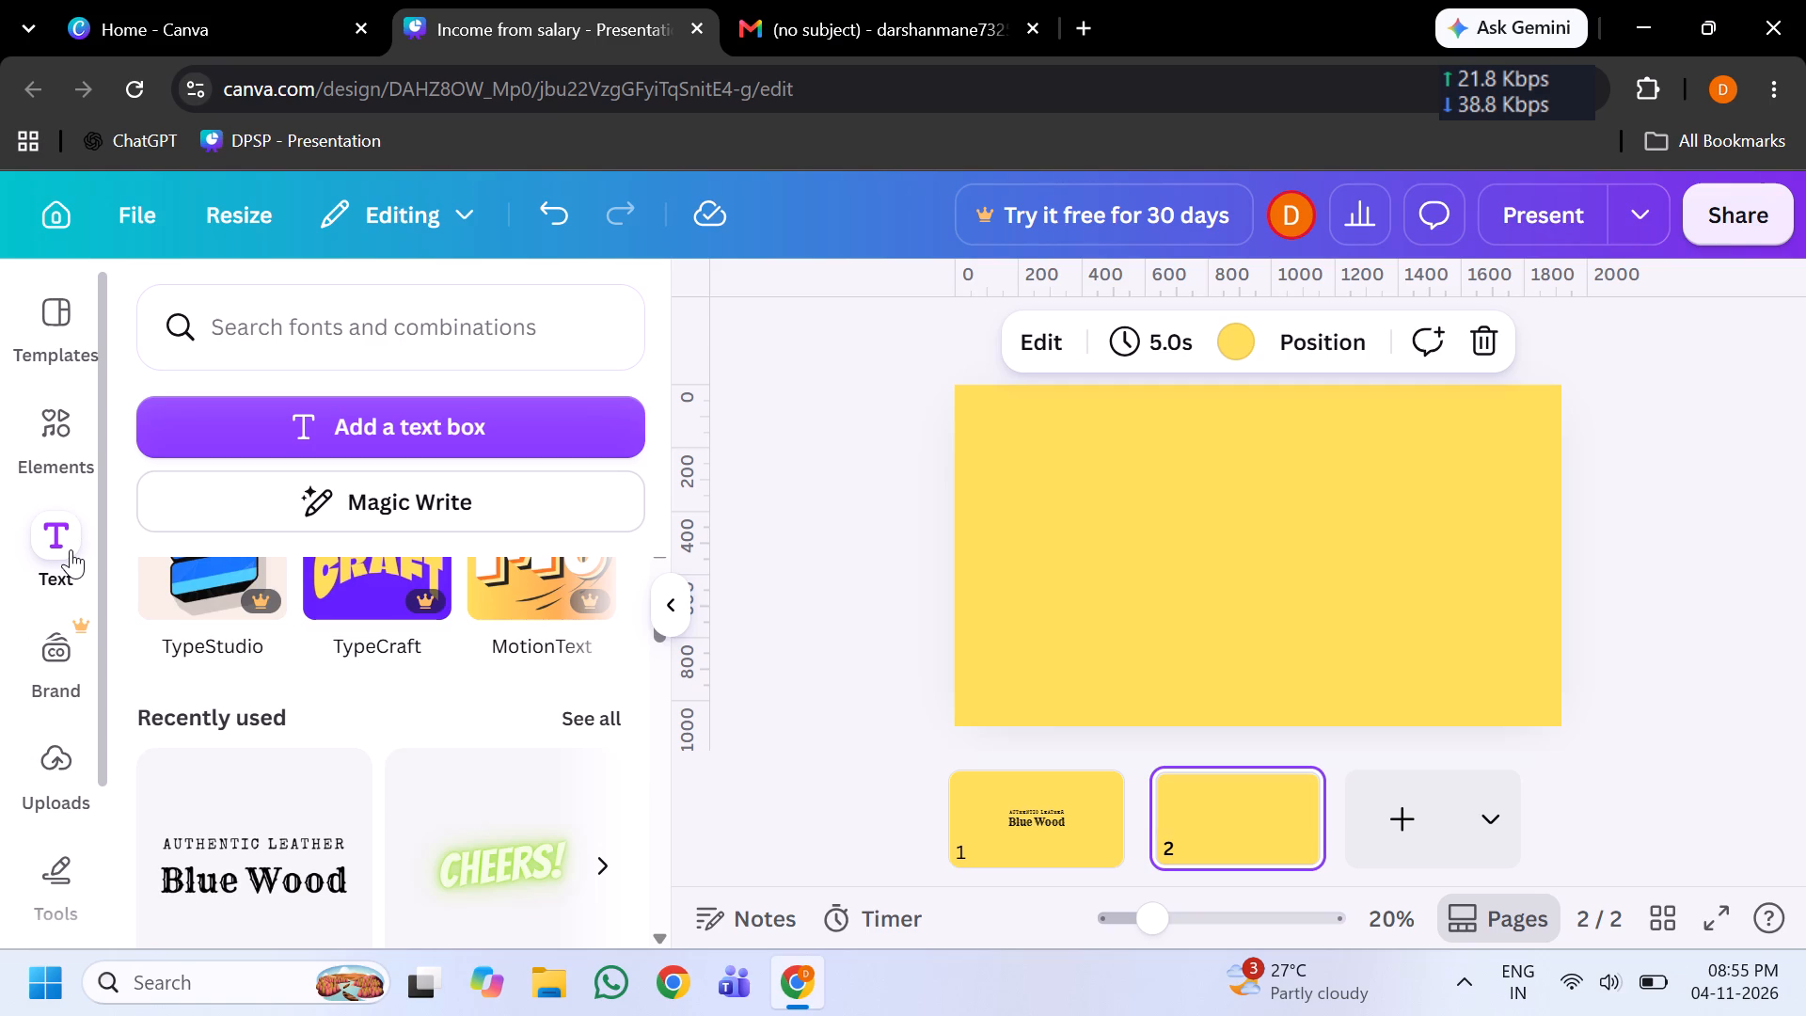
pyautogui.click(71, 549)
pyautogui.click(37, 519)
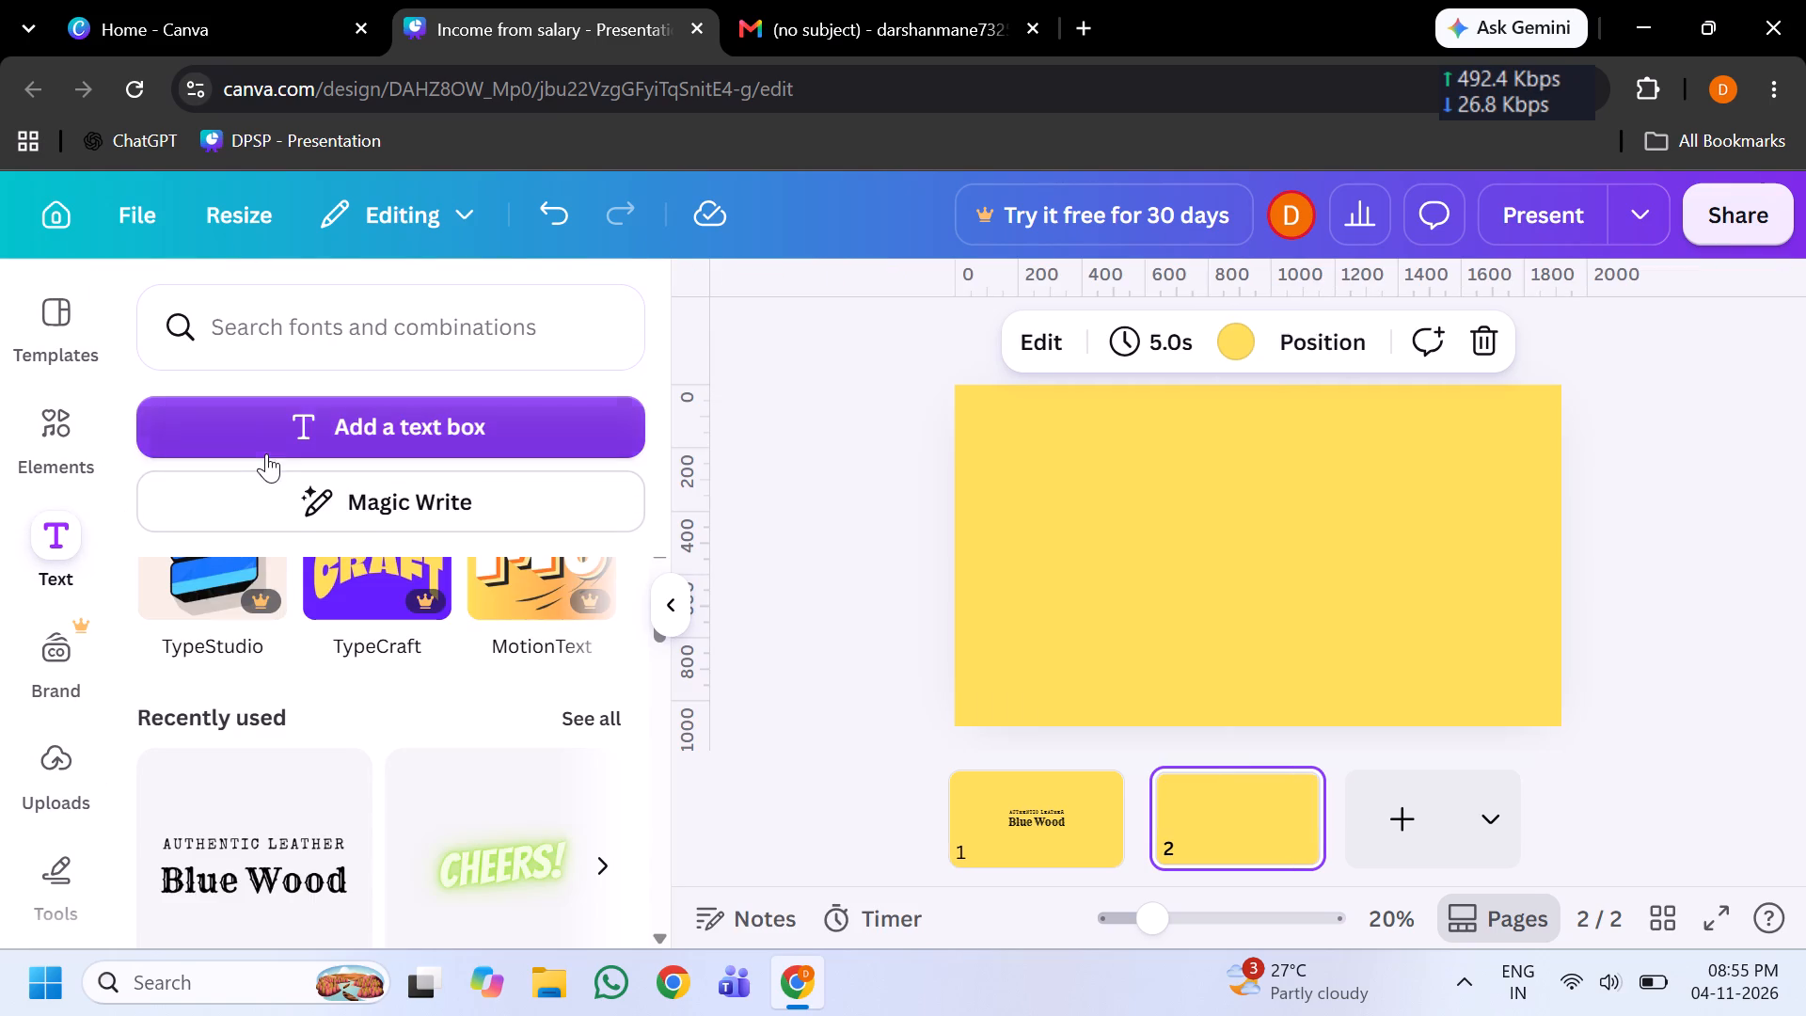
pyautogui.click(281, 437)
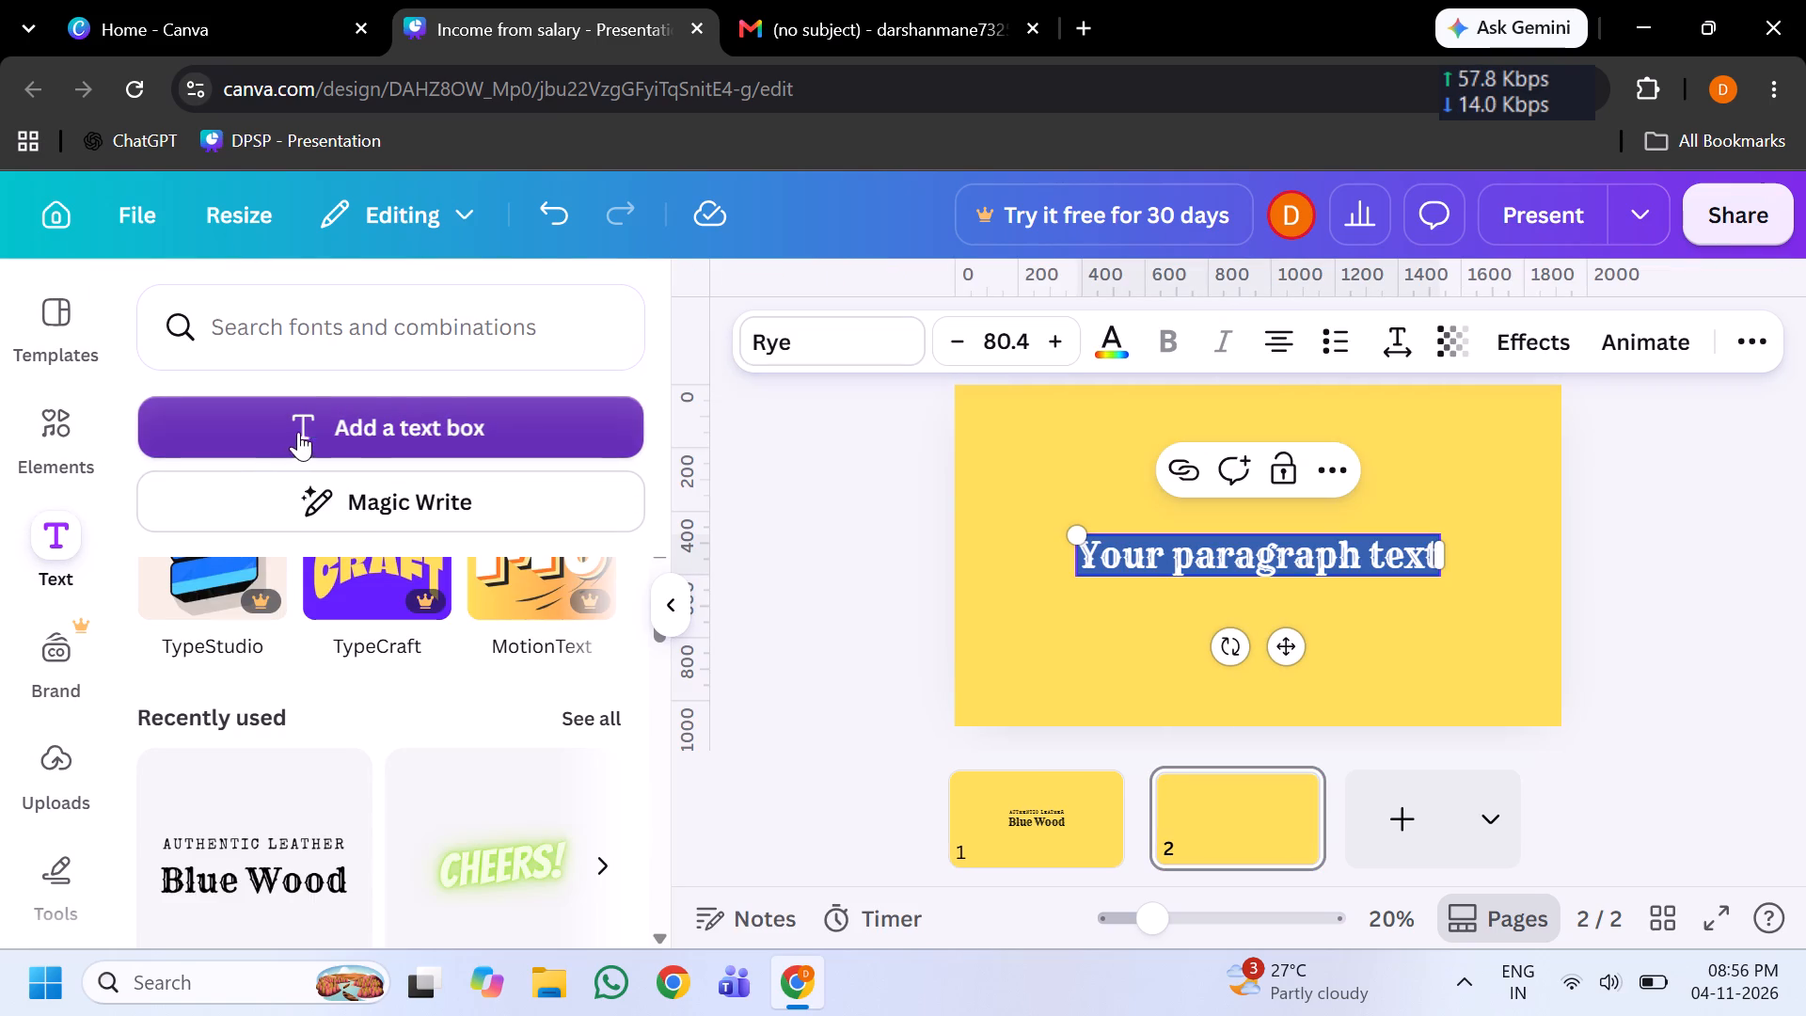
# Replace the placeholder in the second page's text box with "Interest on housing loan is".
pyautogui.doubleClick(1385, 562)
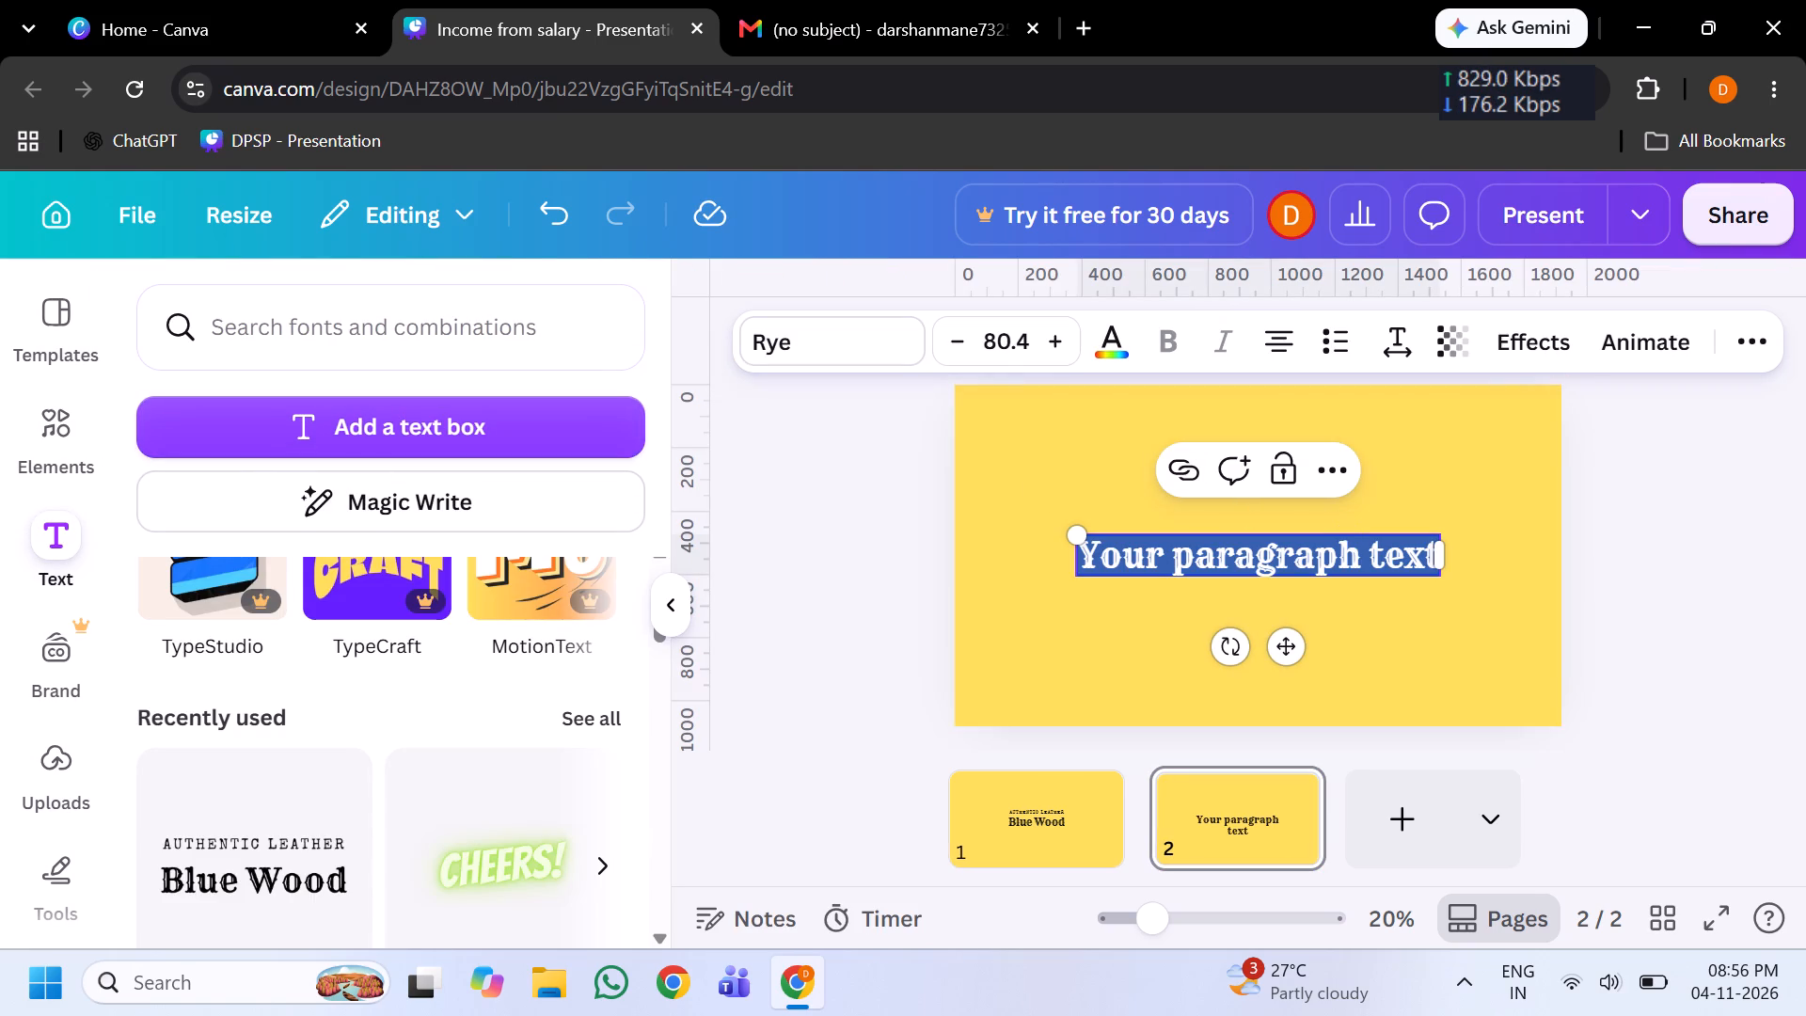
pyautogui.press('BackSpace')
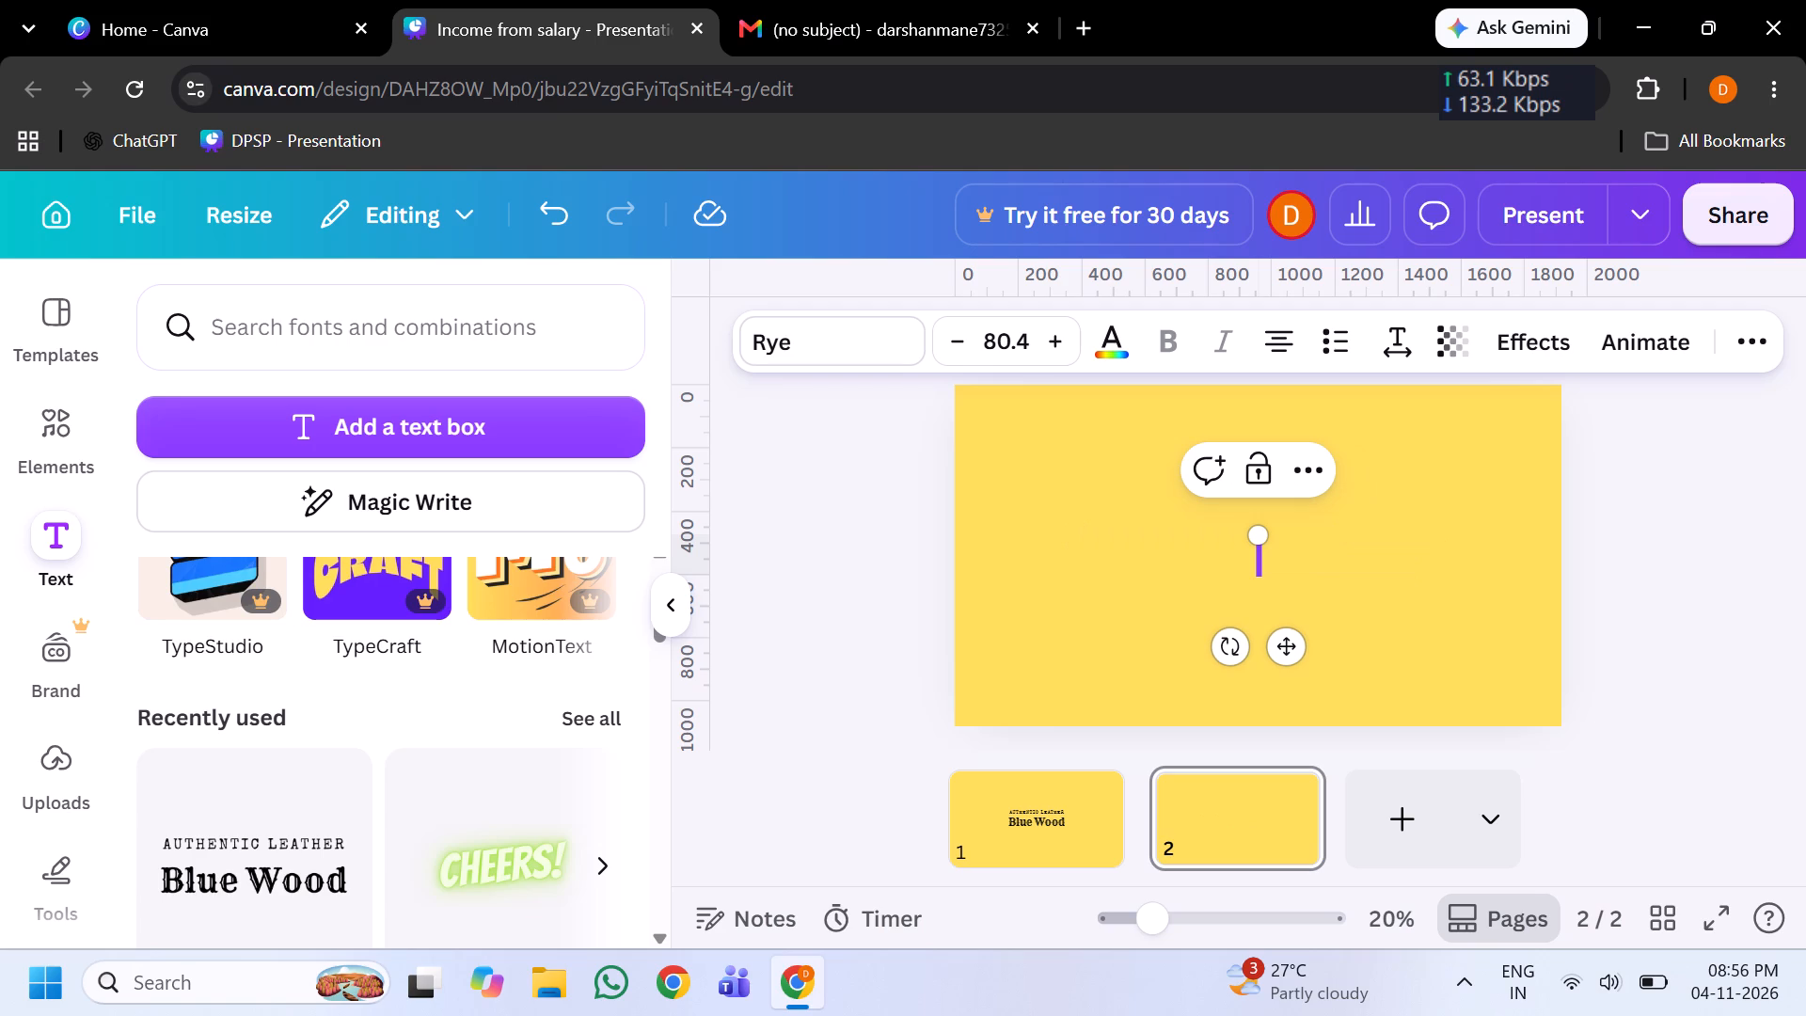
pyautogui.write('In')
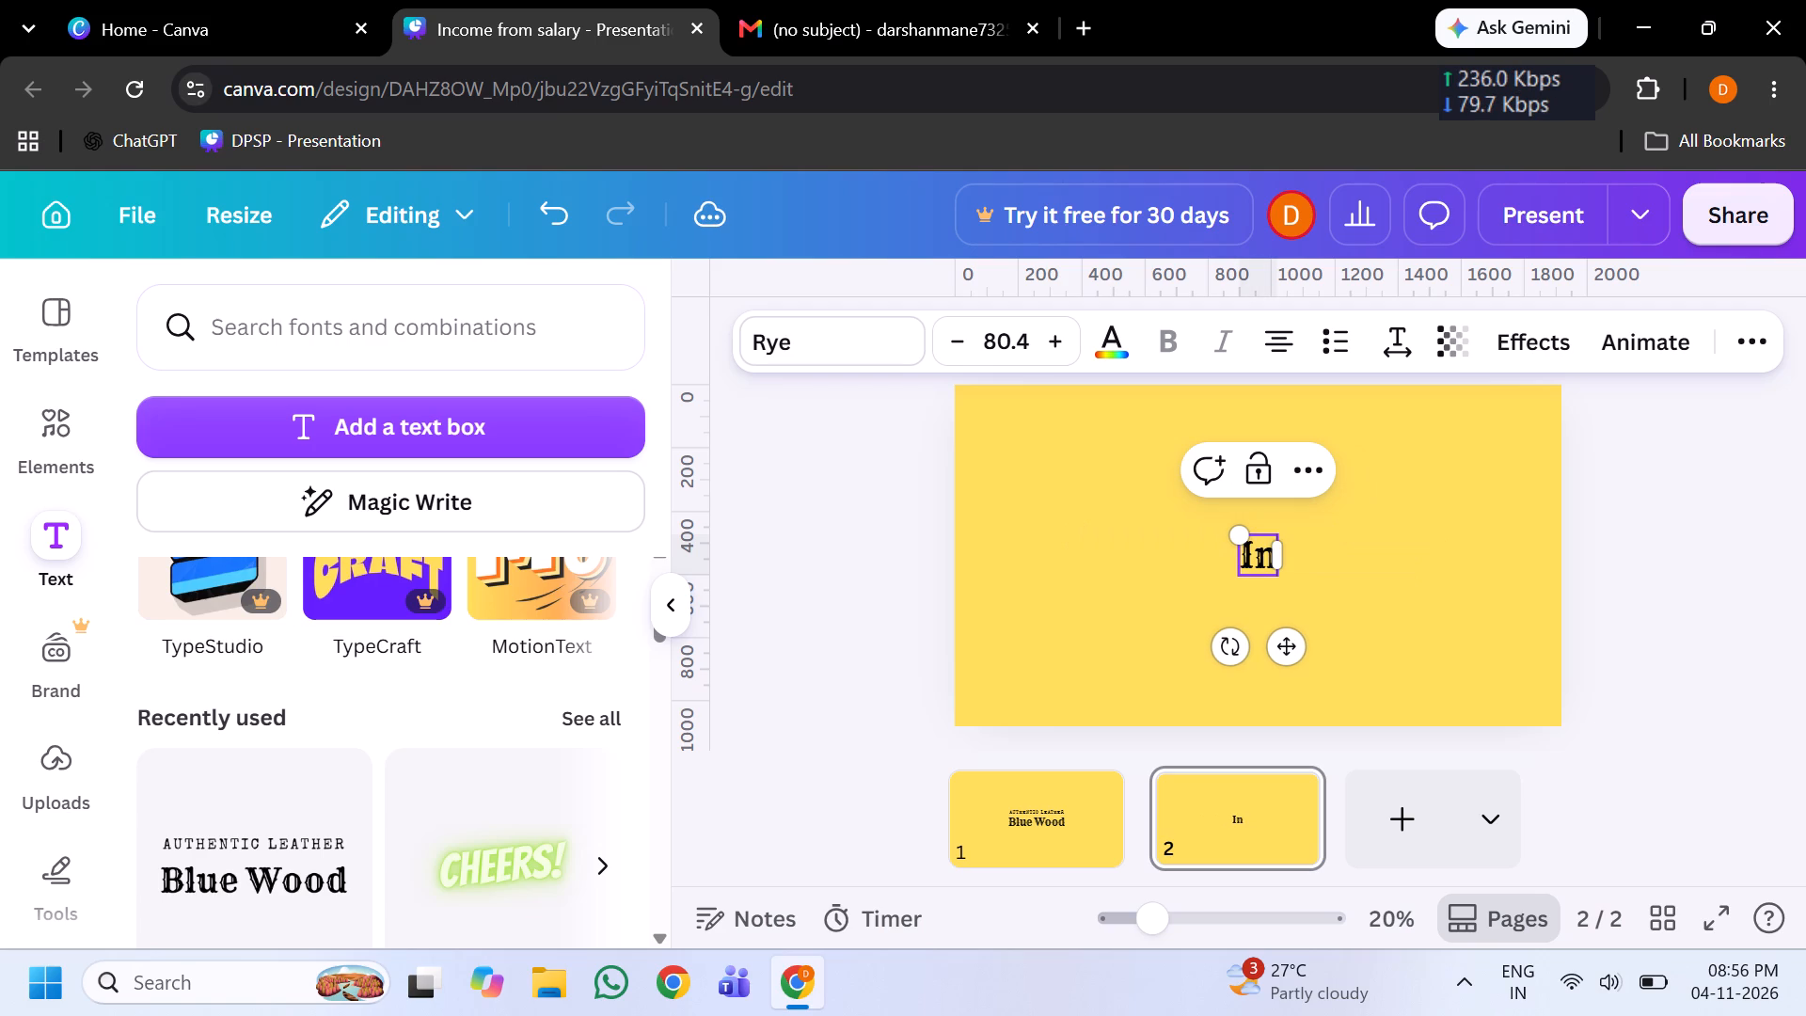
pyautogui.write('terest')
pyautogui.press('space')
pyautogui.write('on housing')
pyautogui.press('space')
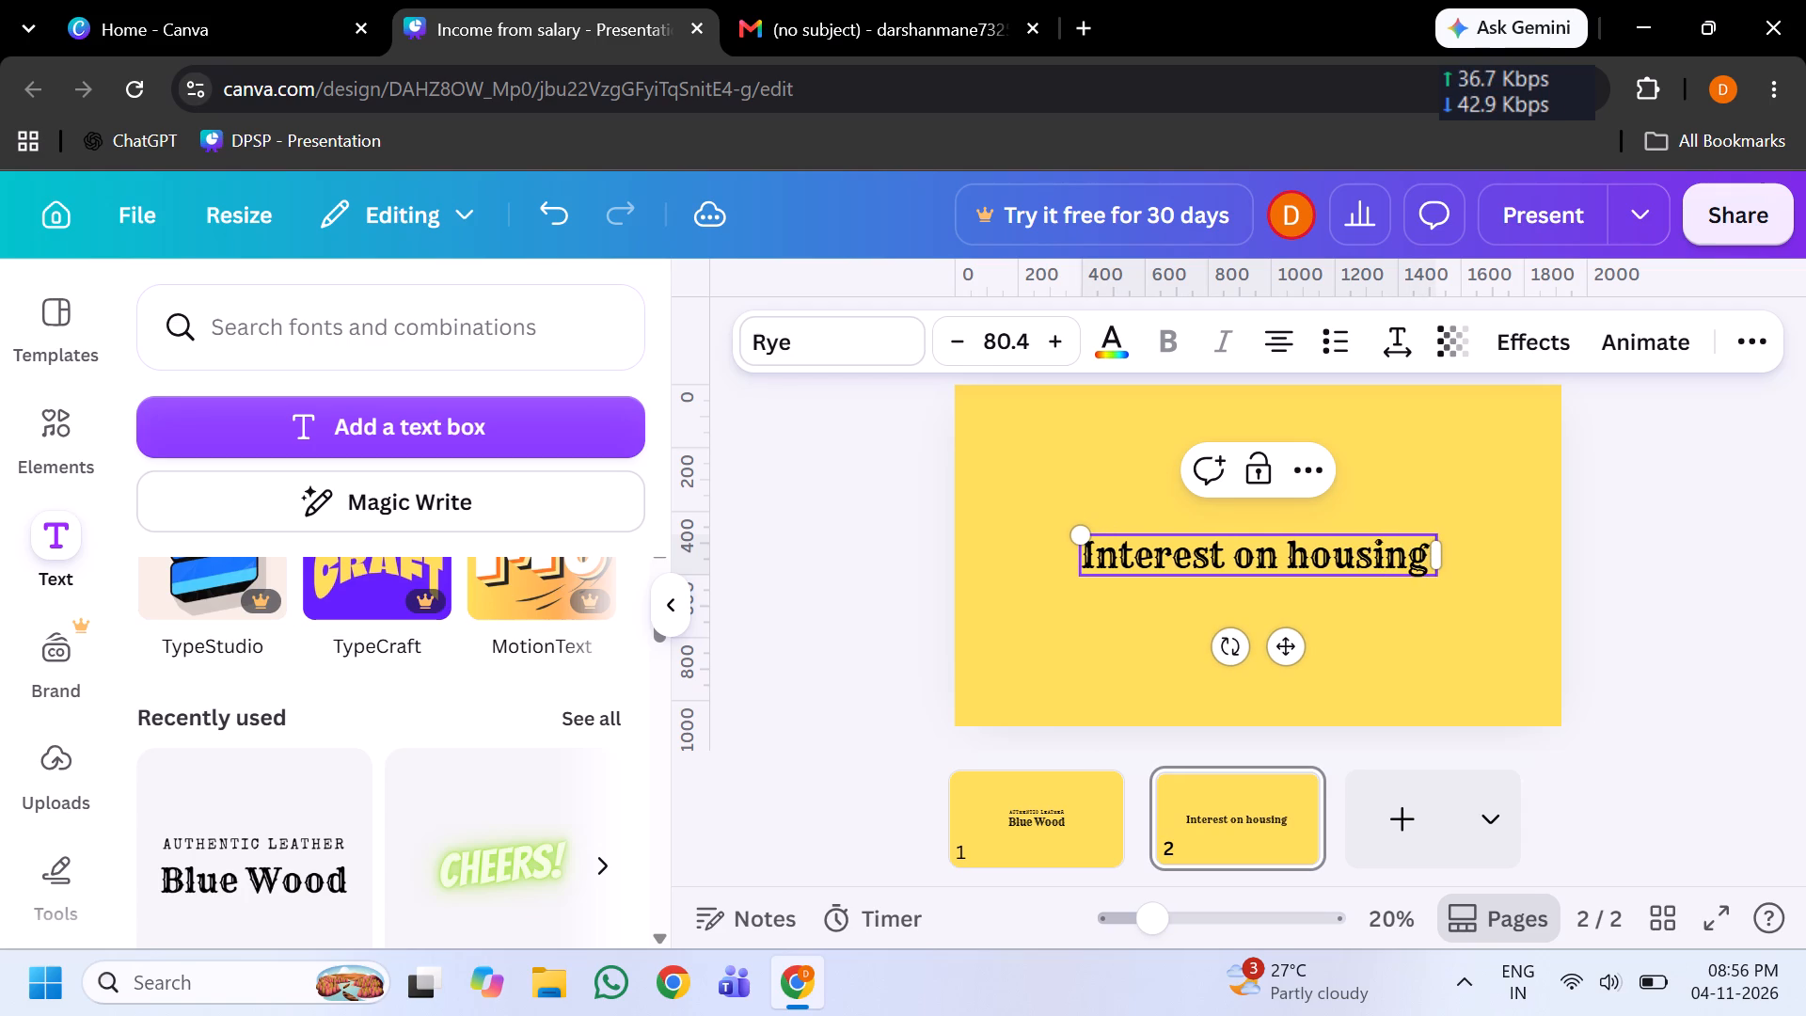
pyautogui.write('loan id')
pyautogui.press('space')
pyautogui.press('BackSpace')
pyautogui.press('s')
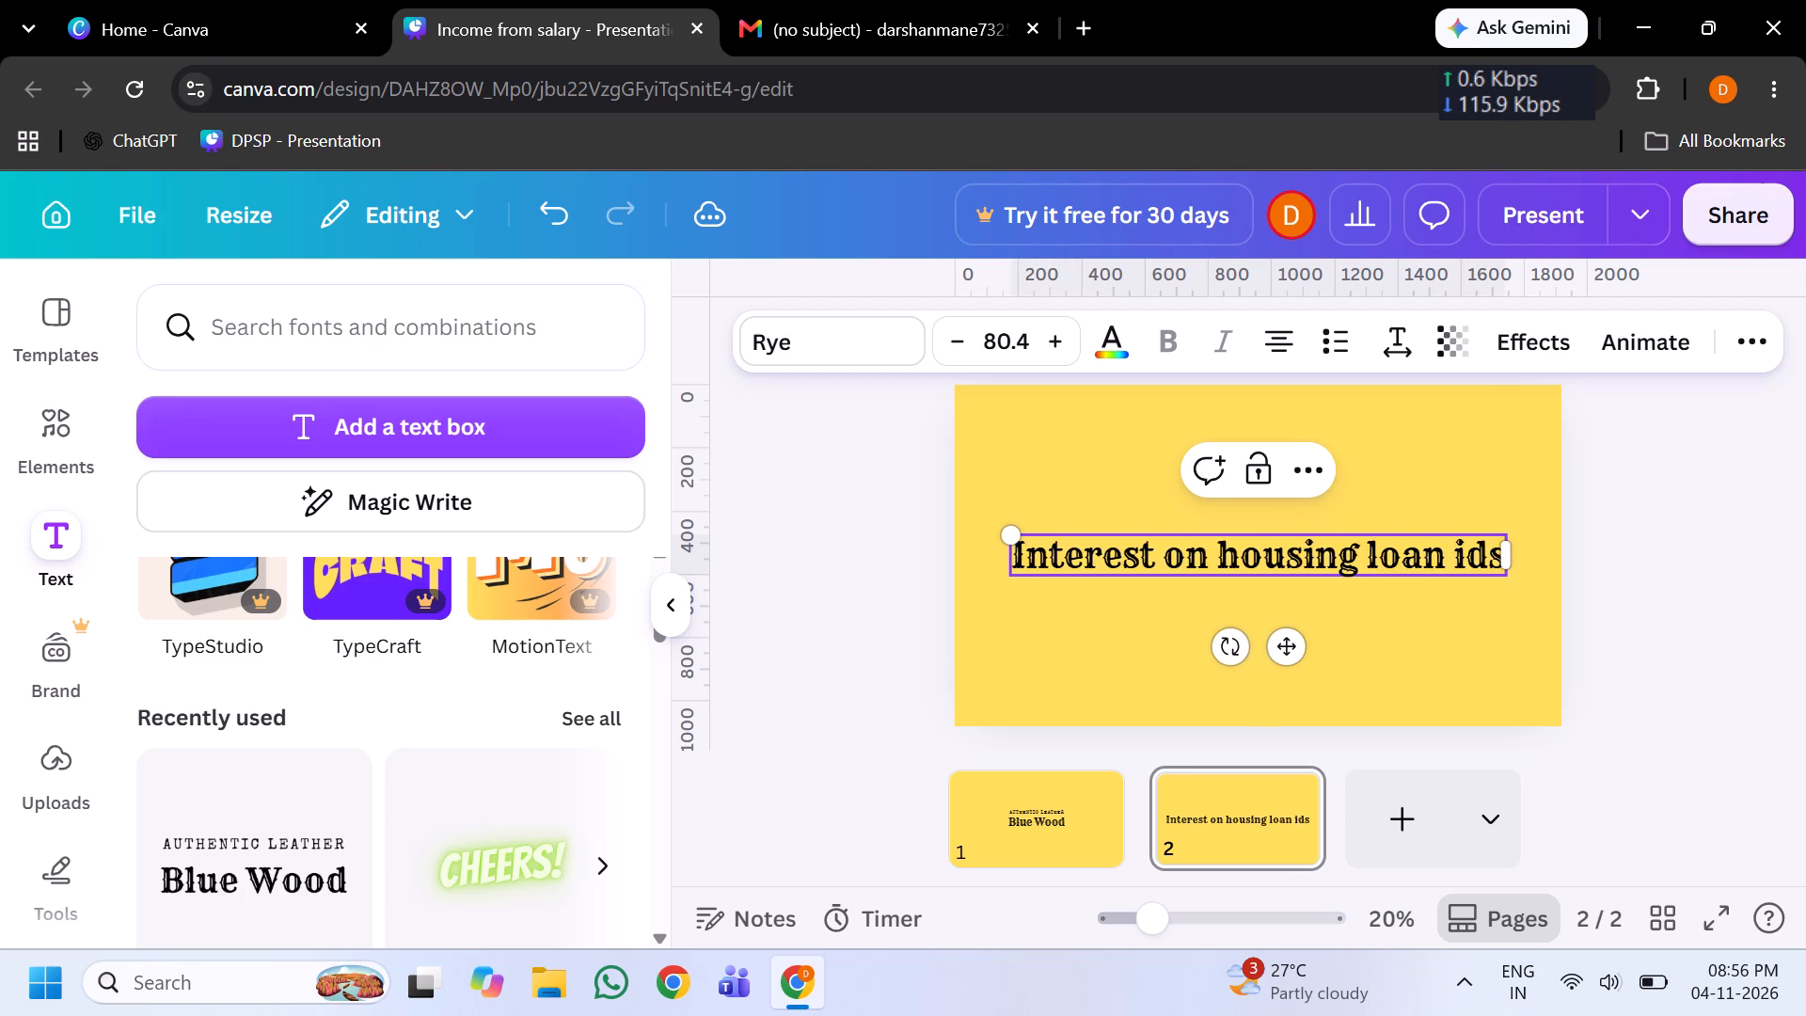
pyautogui.press('BackSpace')
pyautogui.press('BackSpace')
pyautogui.write('s')
pyautogui.press('space')
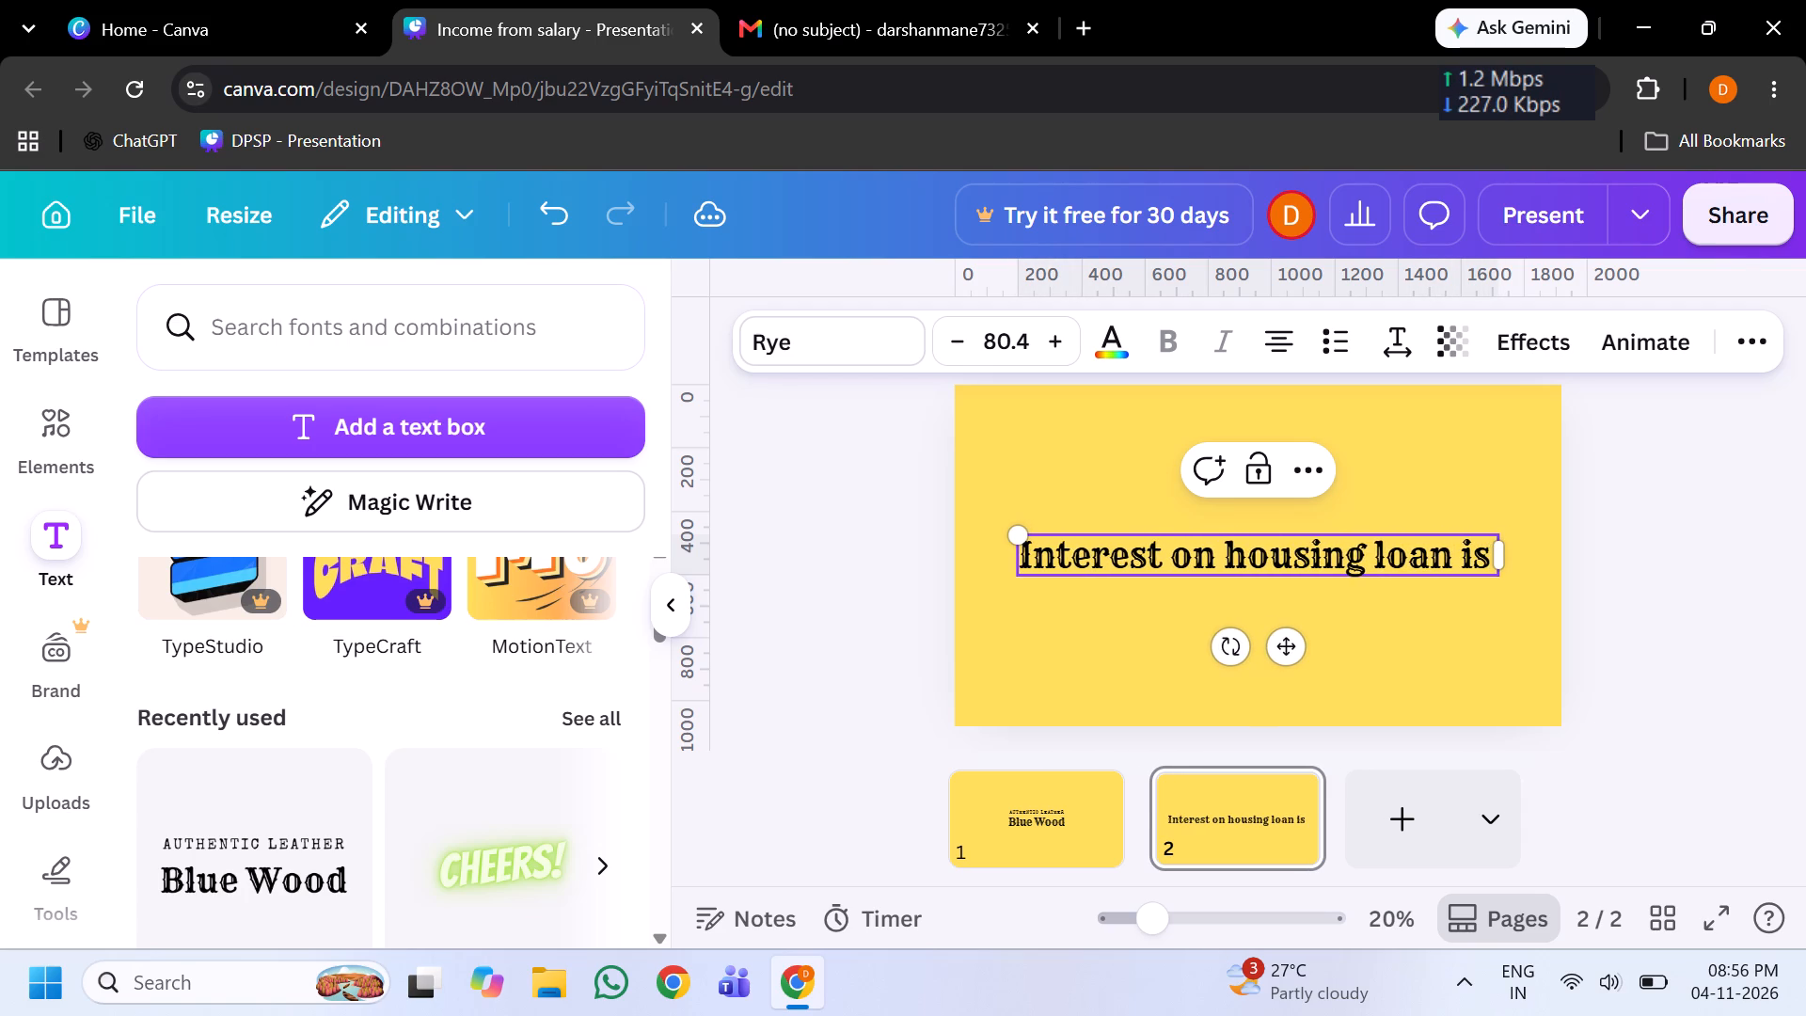
# Continue the sentence in the text box with "allowable as a deduction".
pyautogui.write('allo')
pyautogui.write('wable')
pyautogui.press('space')
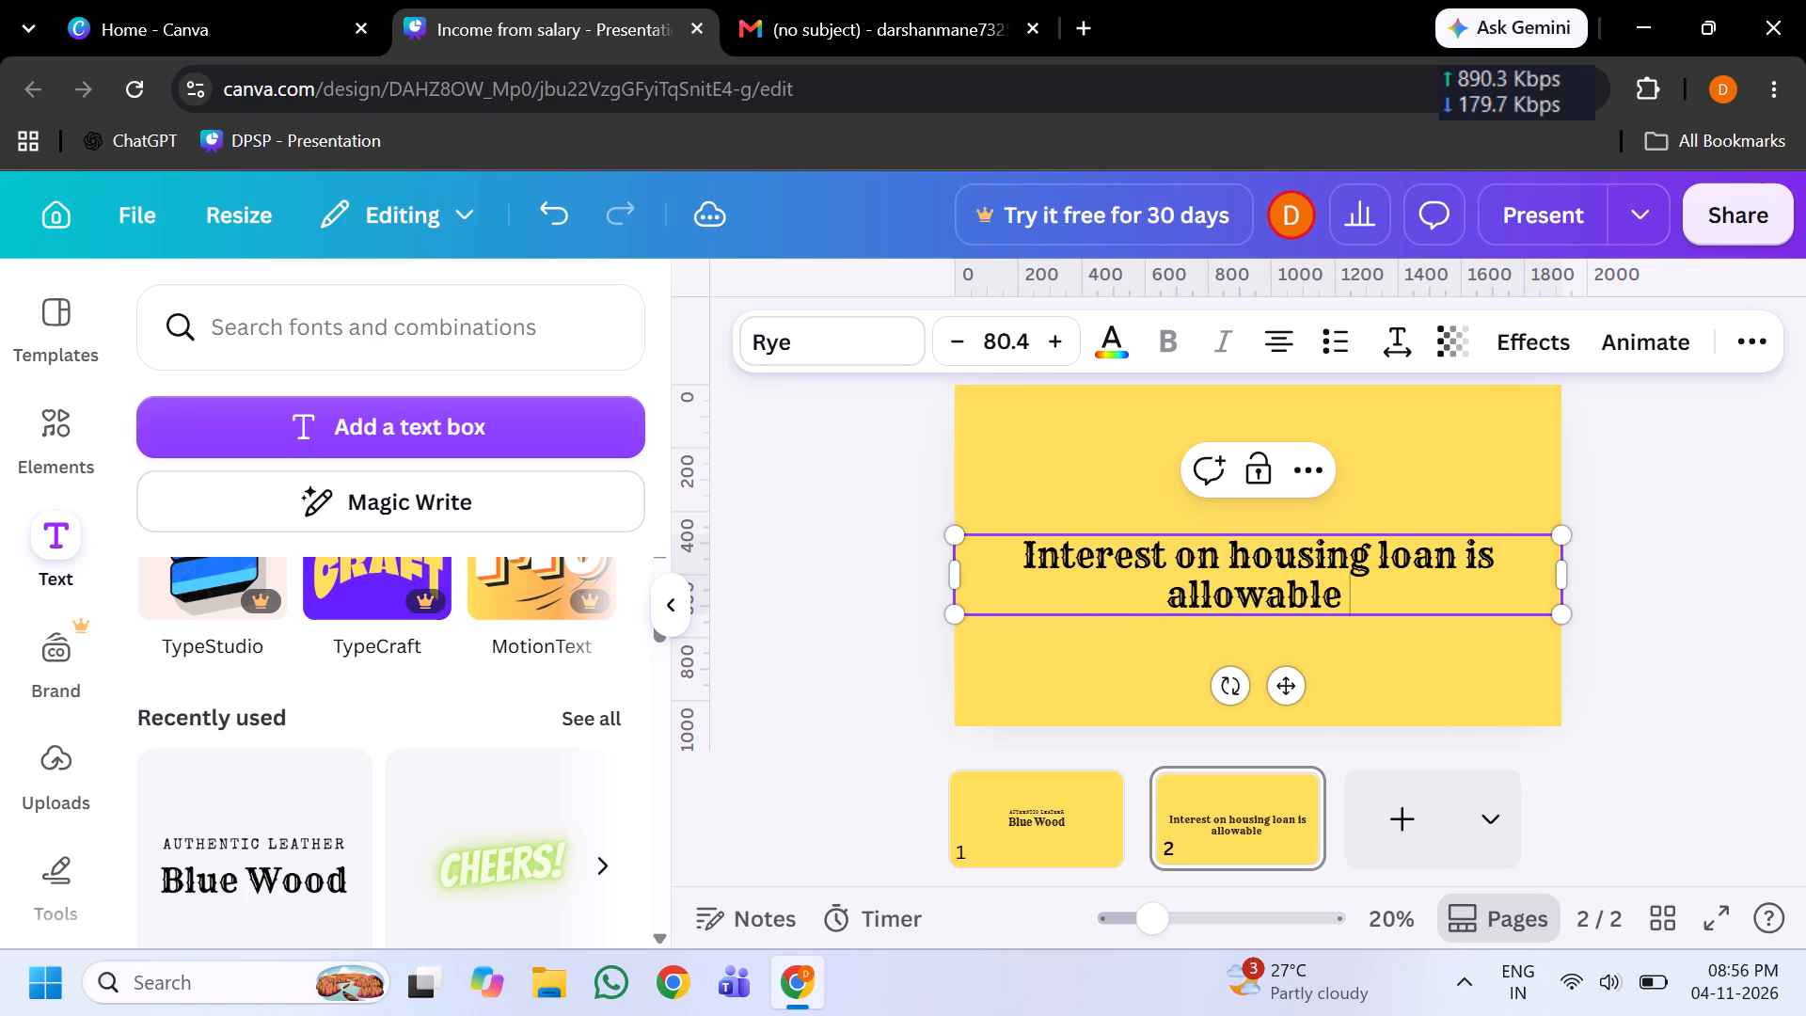
pyautogui.write('as a')
pyautogui.press('space')
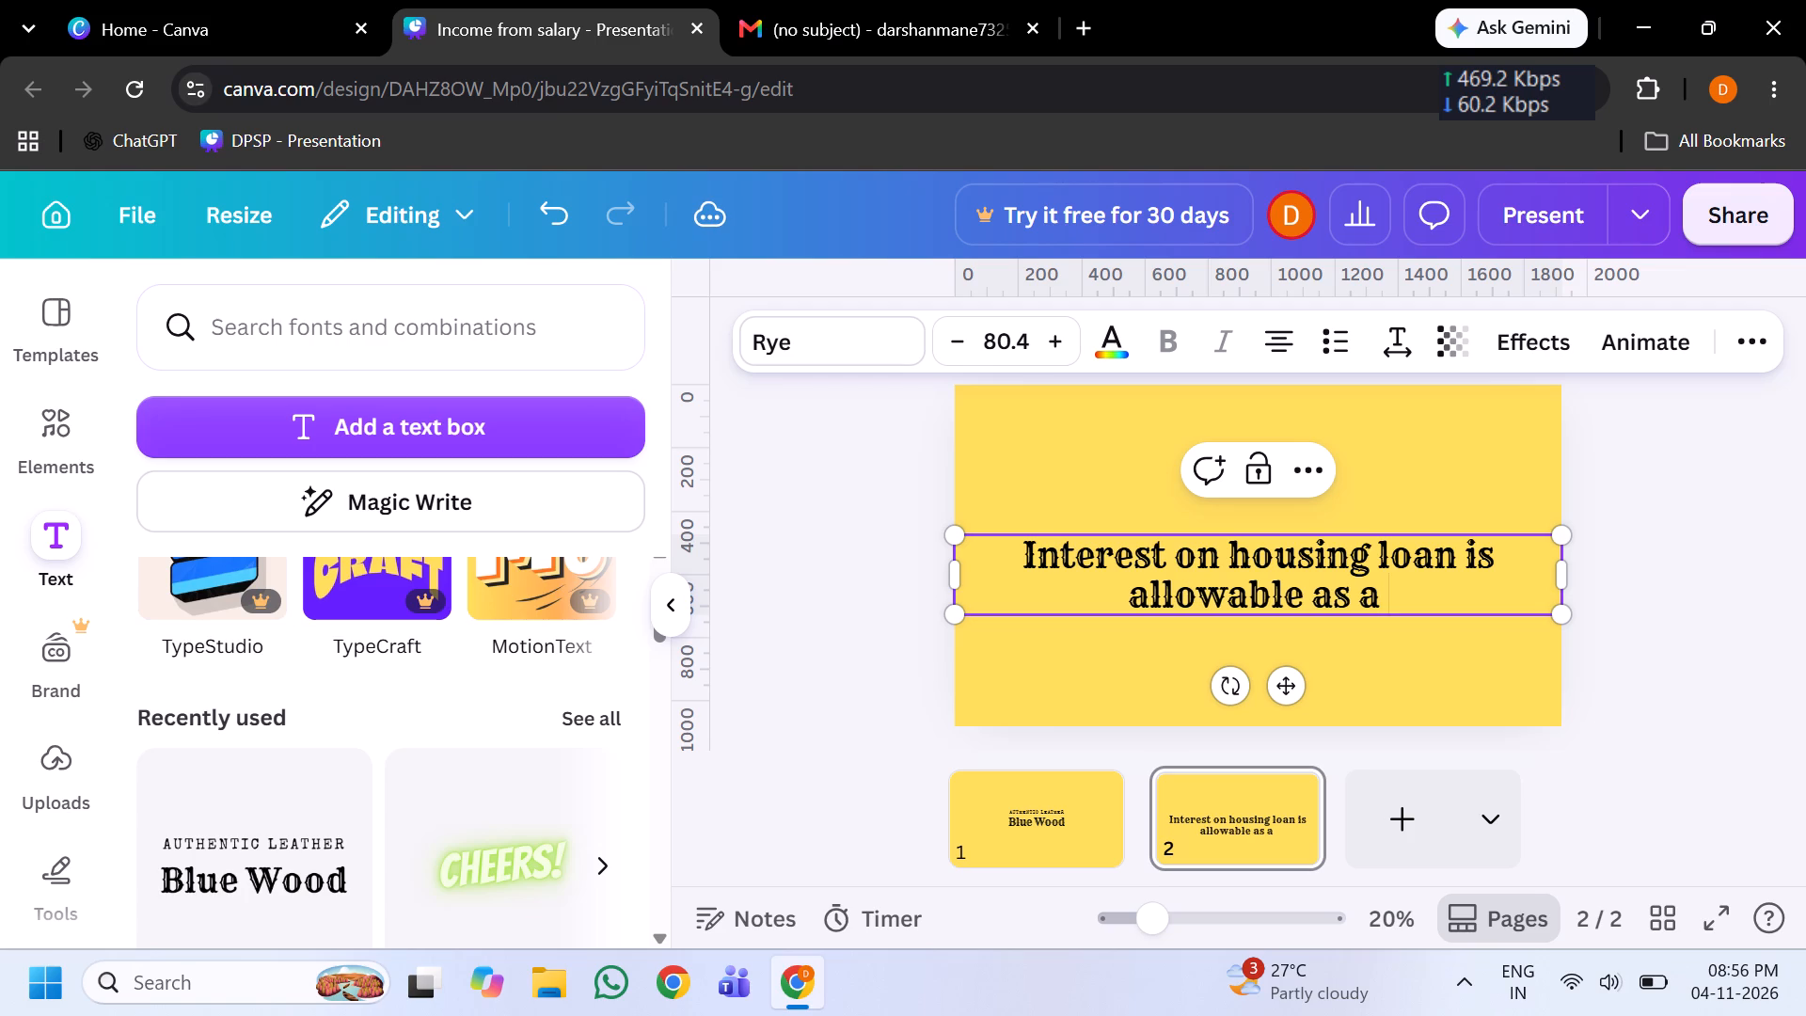
pyautogui.write('deduction')
pyautogui.press('space')
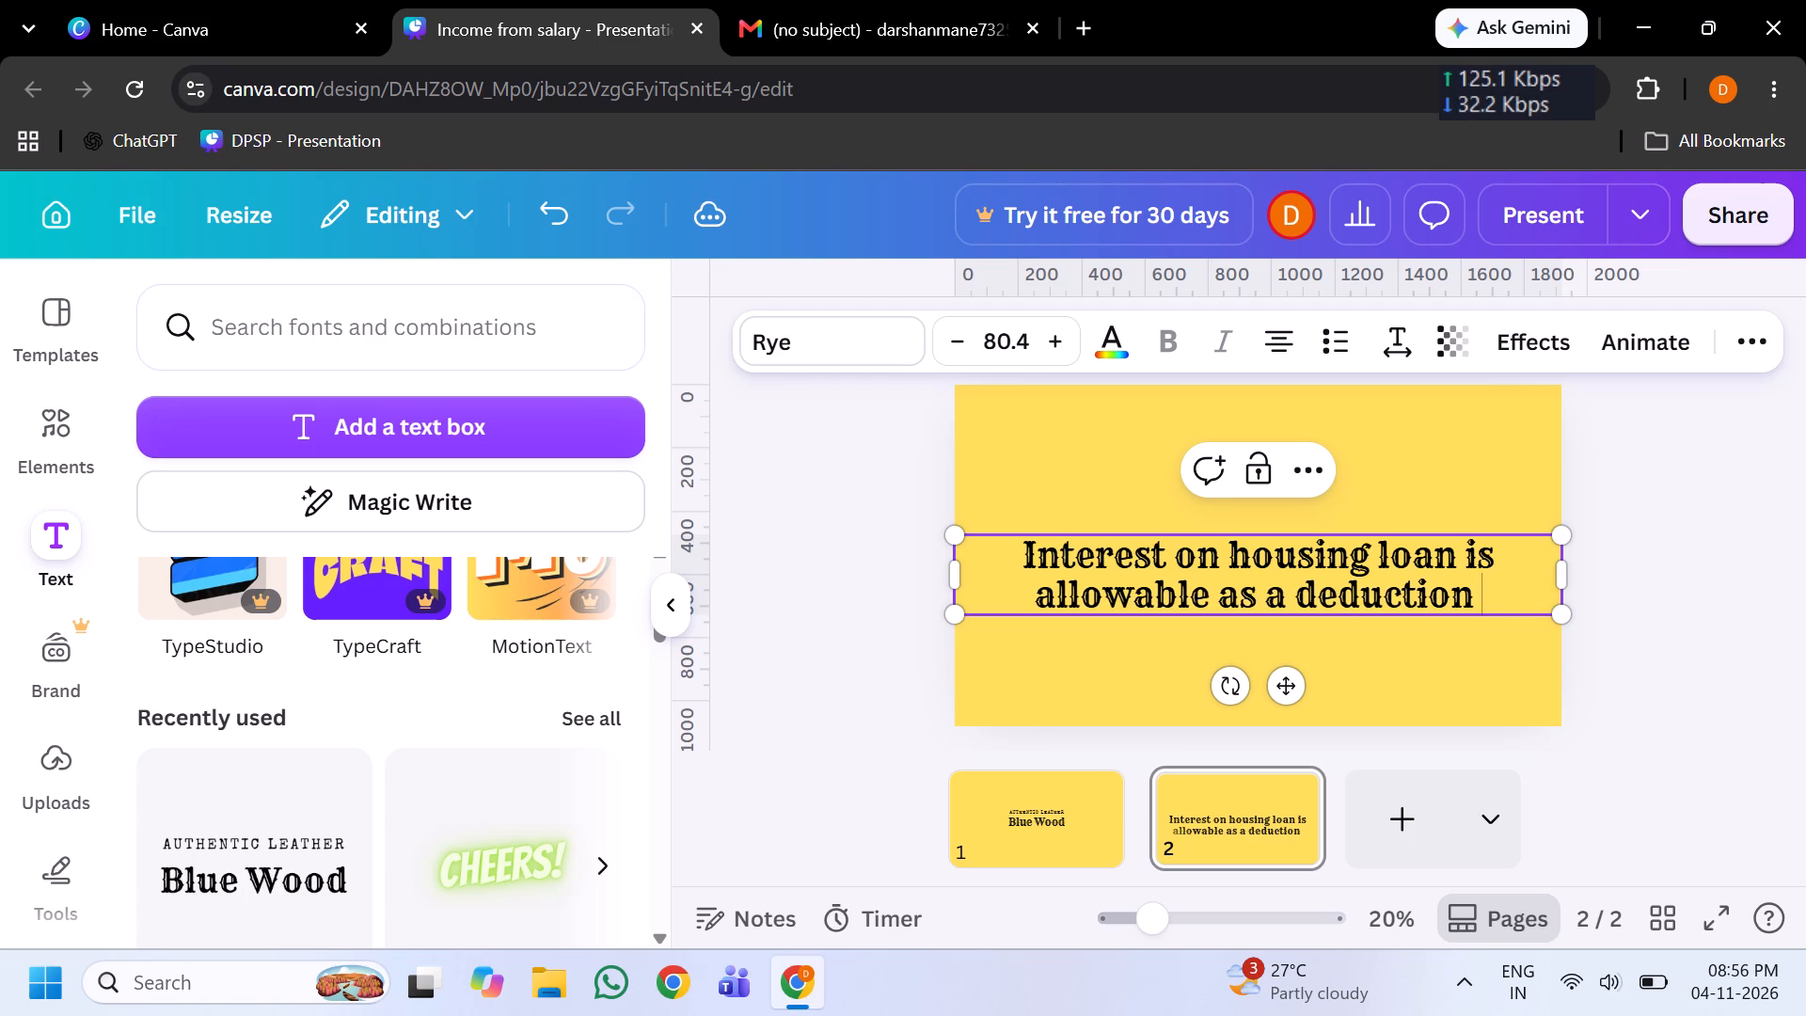
# Complete the sentence in the text box with "under section 24 on accrual basis".
pyautogui.write('under')
pyautogui.press('space')
pyautogui.write('section')
pyautogui.press('space')
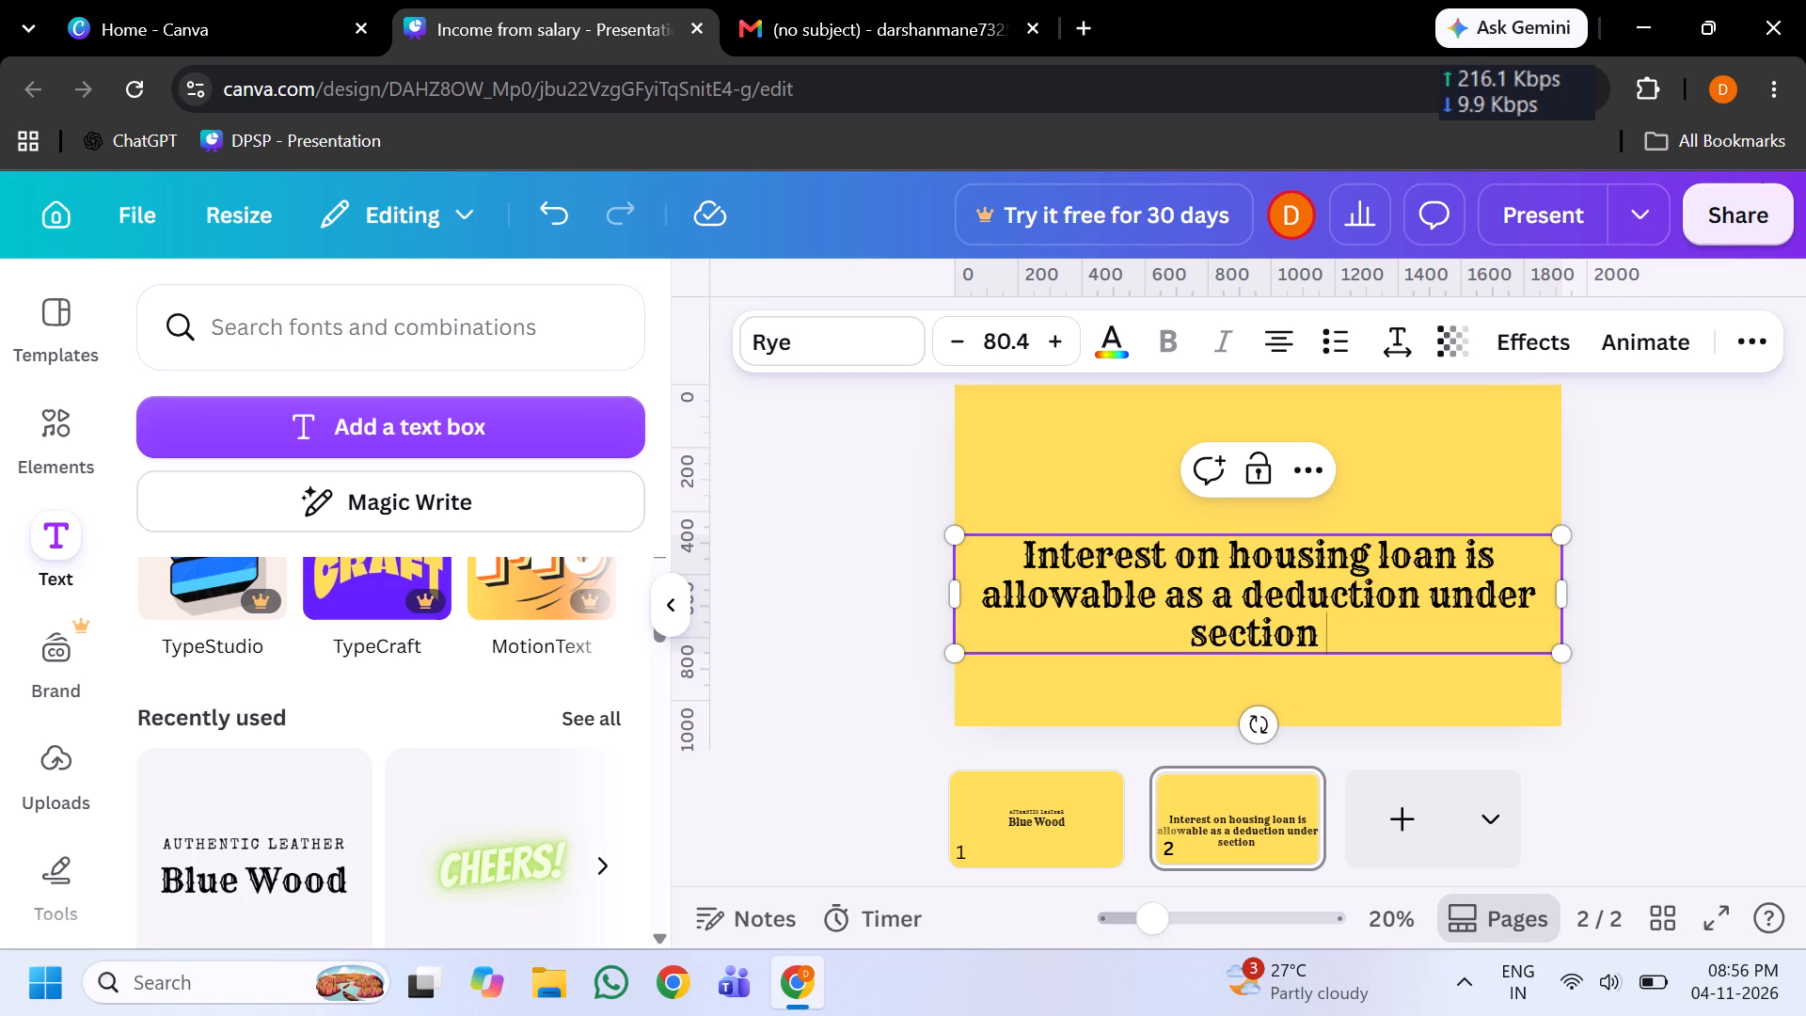
pyautogui.write('24 on')
pyautogui.press('space')
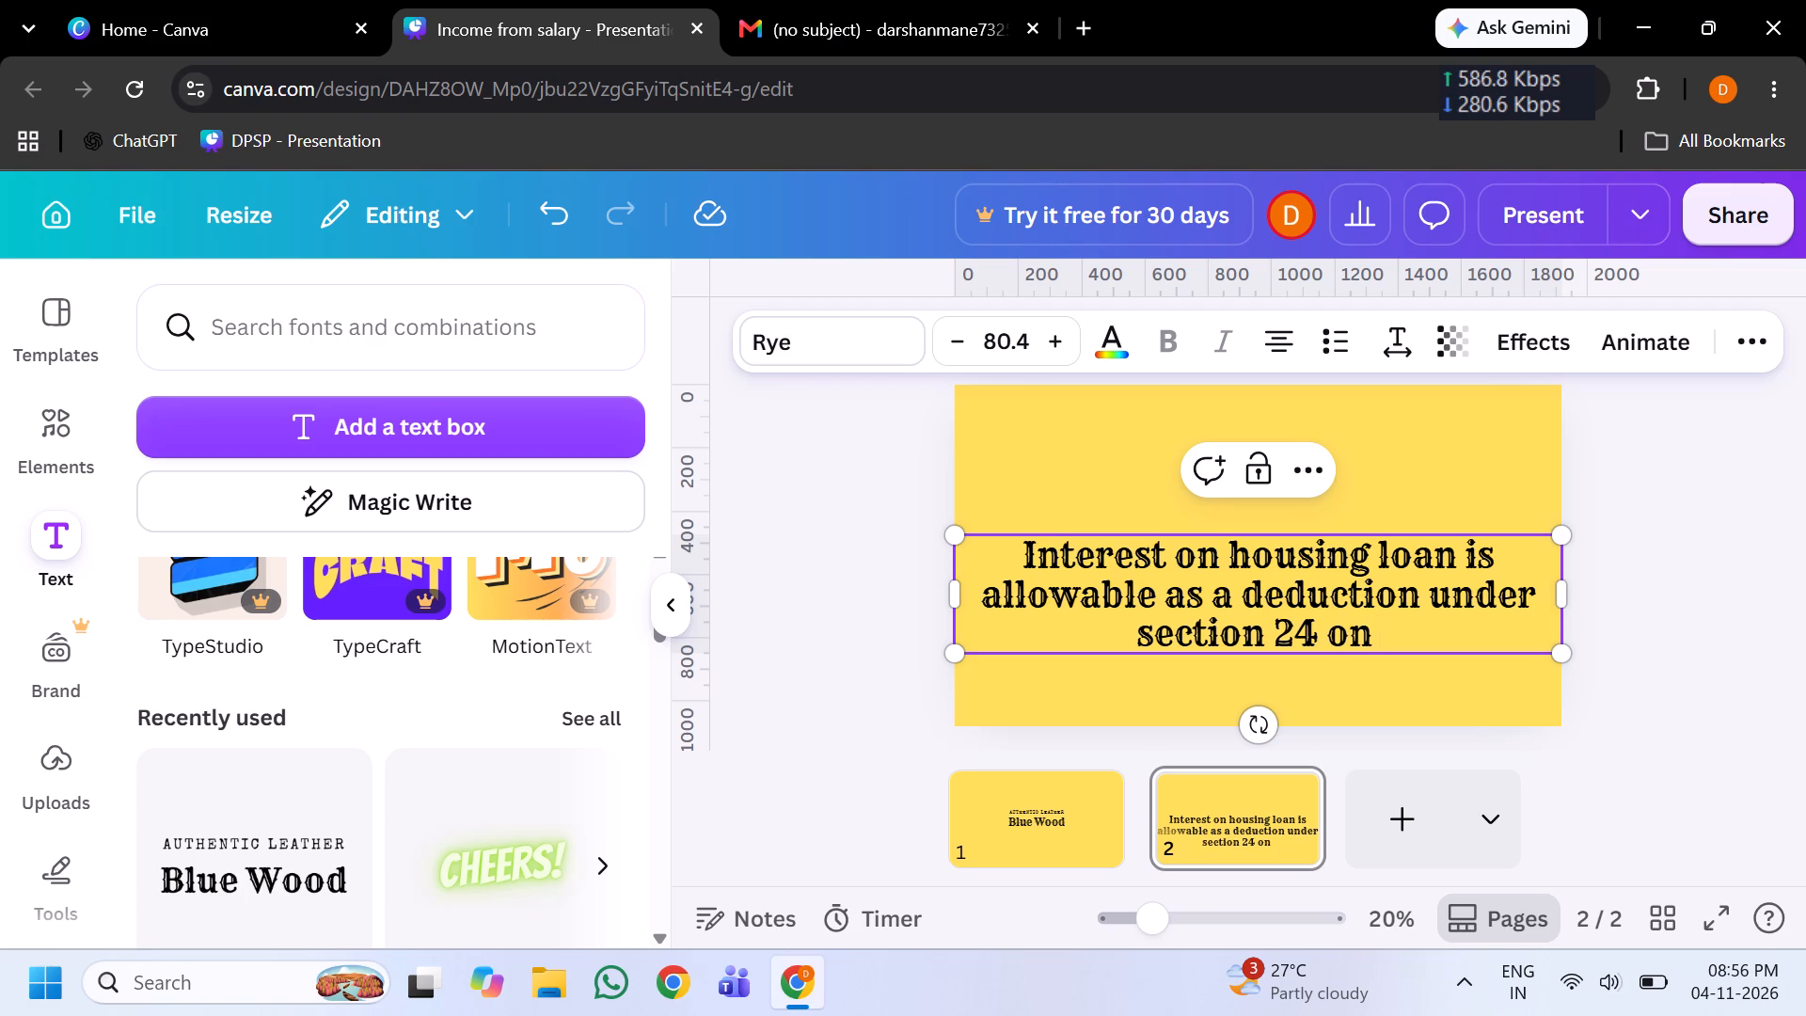
pyautogui.write('acc')
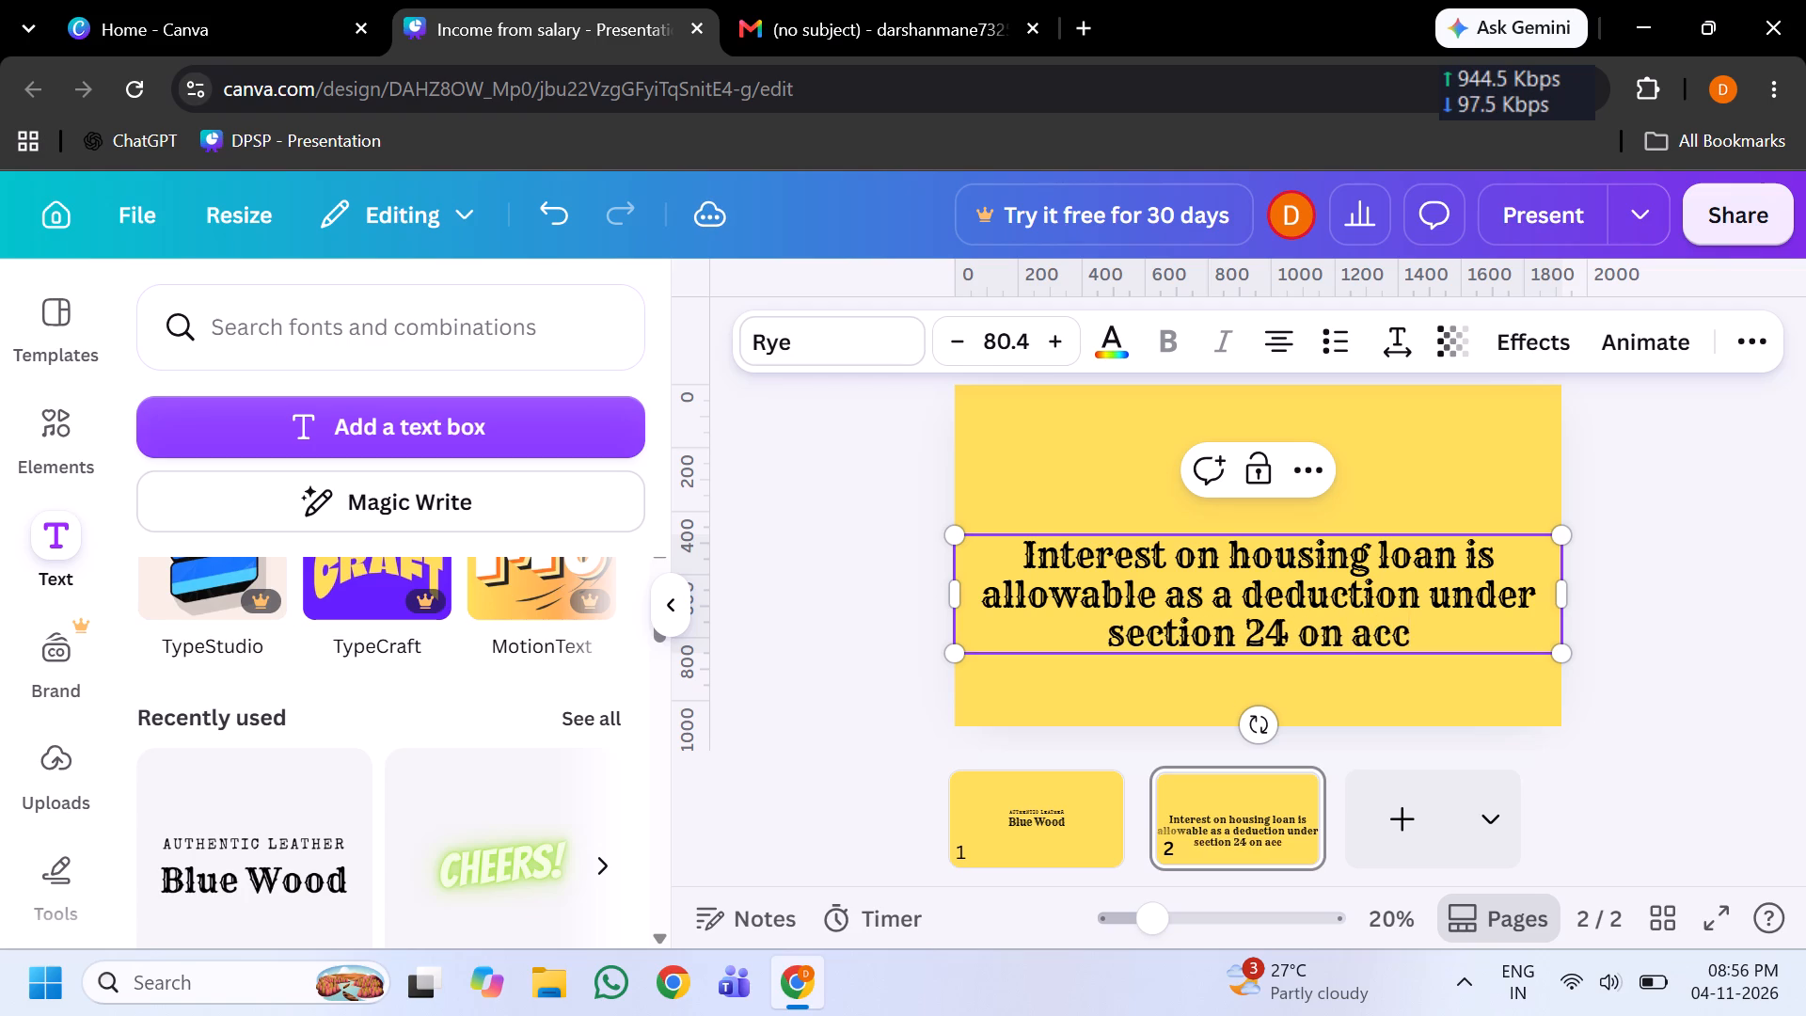
pyautogui.press('u')
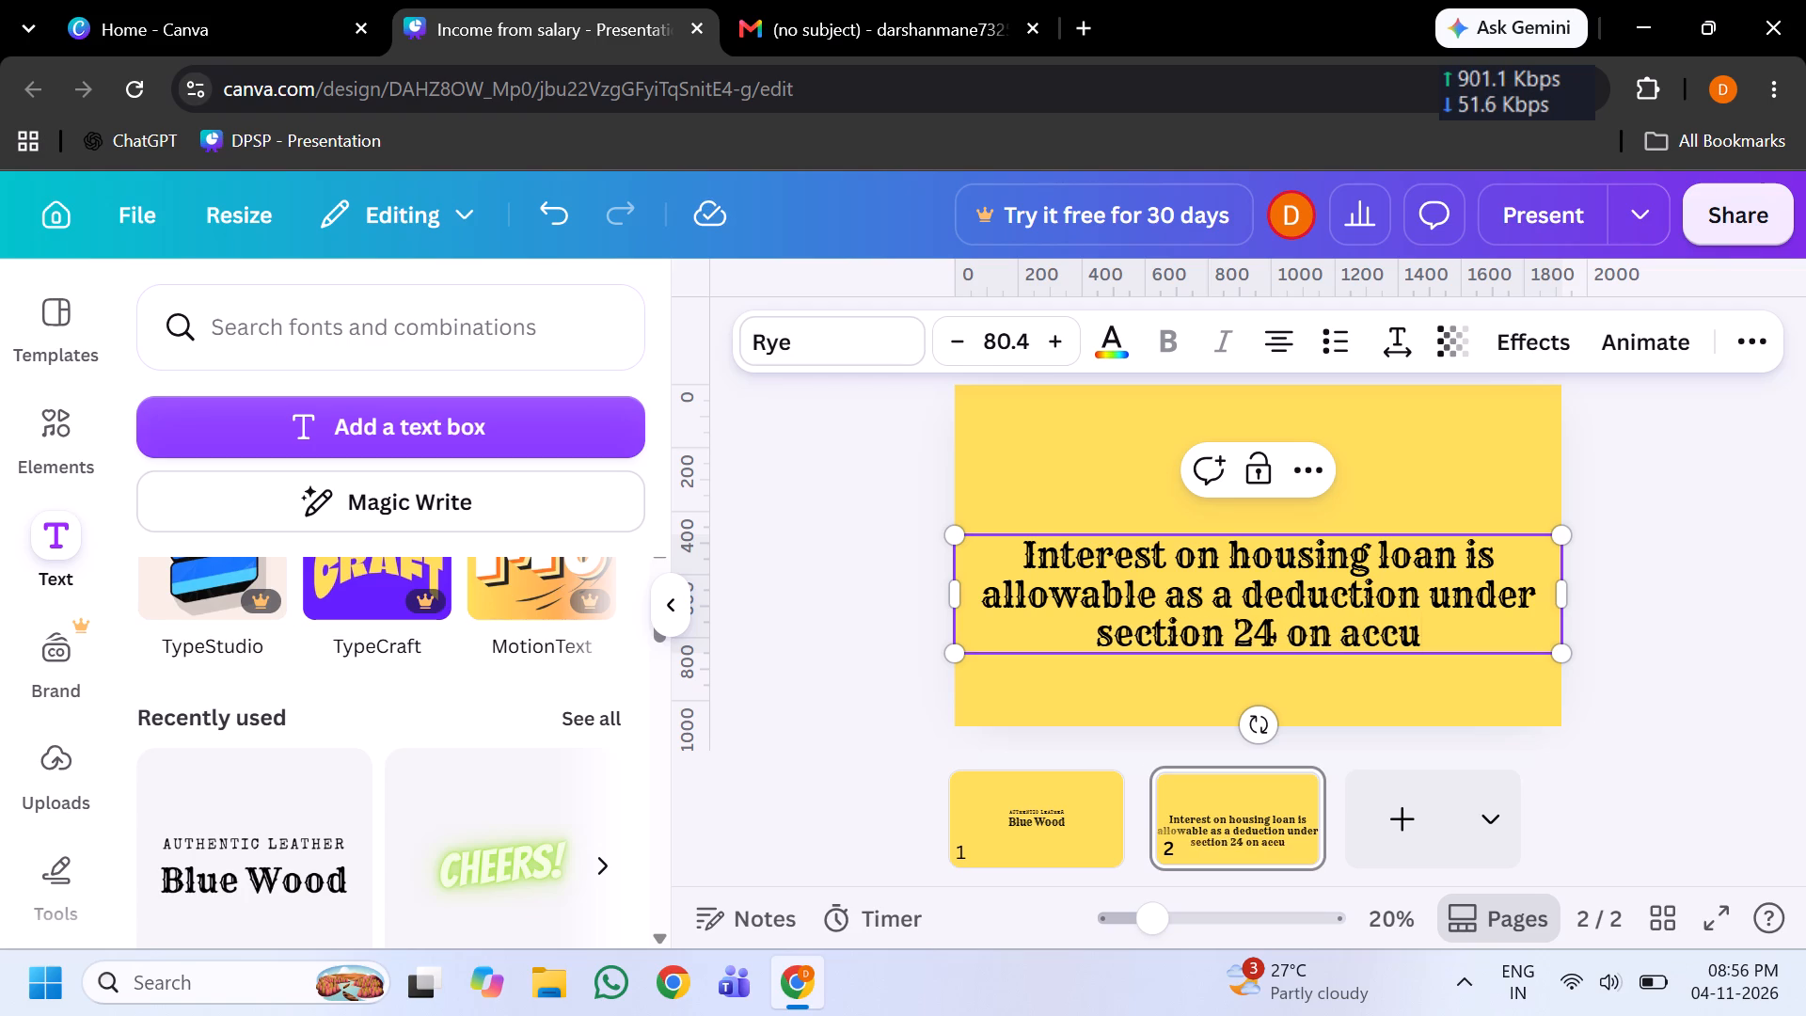
pyautogui.press('BackSpace')
pyautogui.write('rual')
pyautogui.press('space')
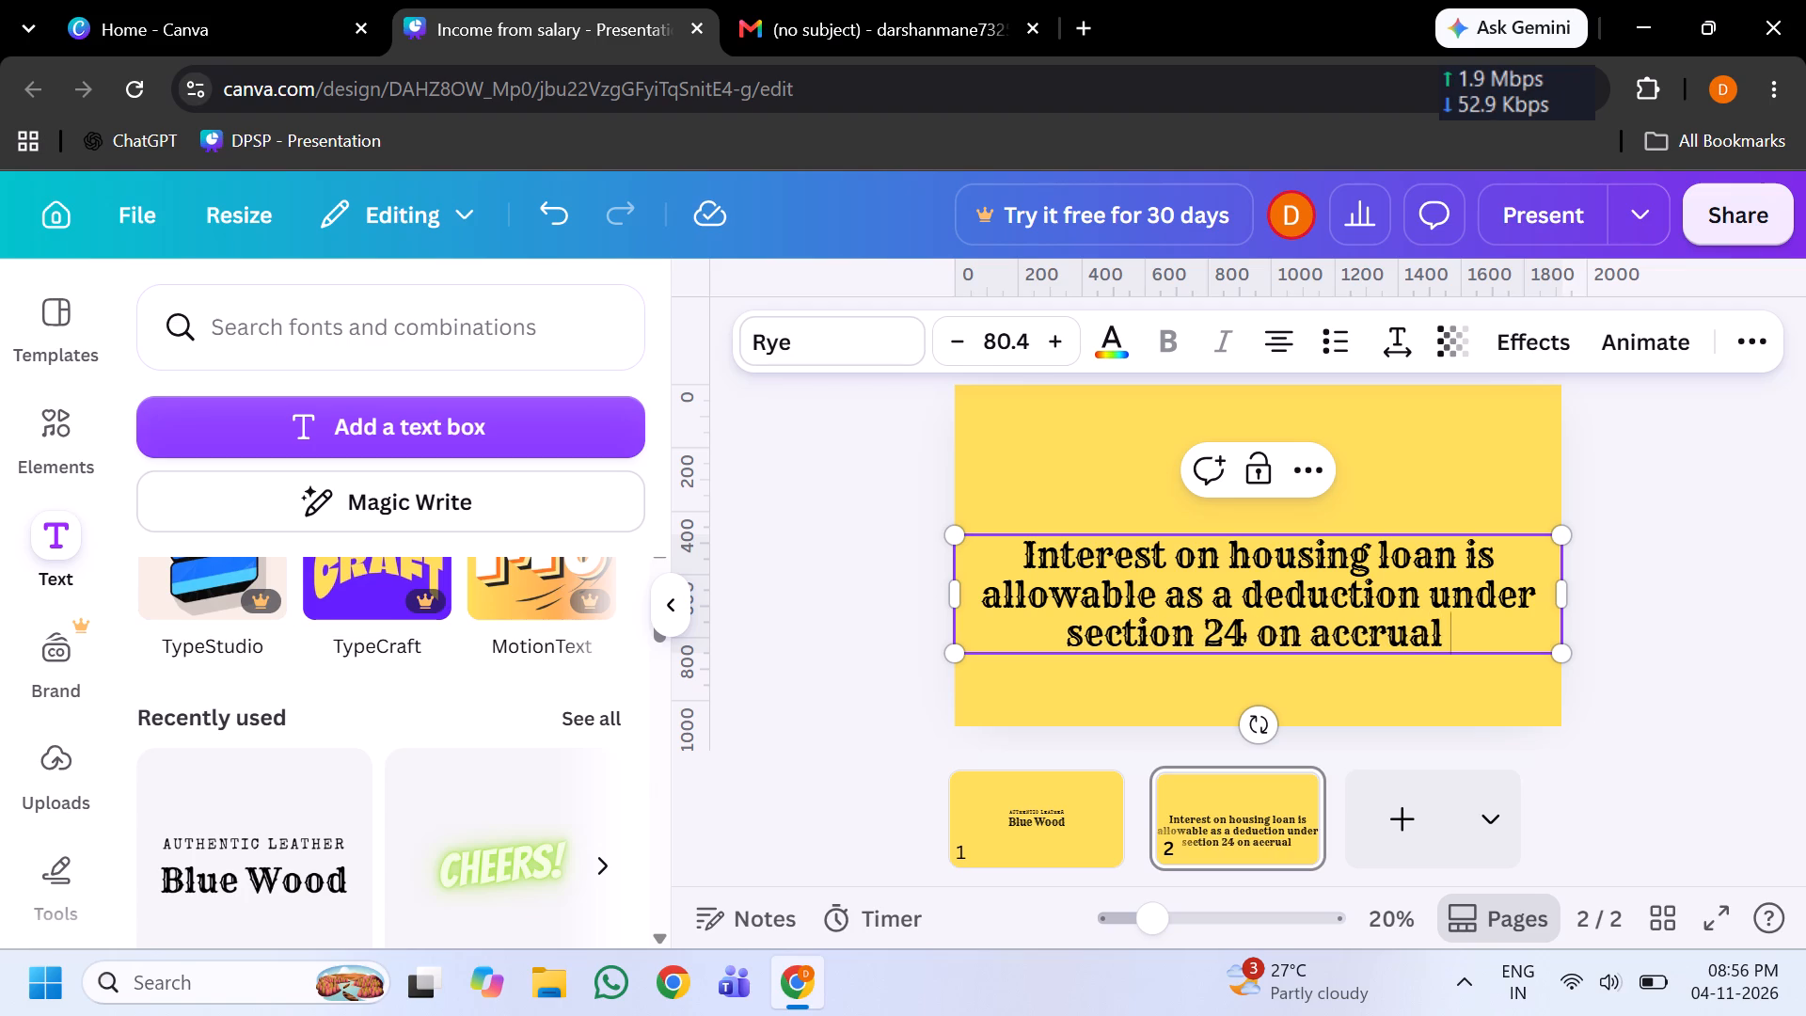
pyautogui.write('basis')
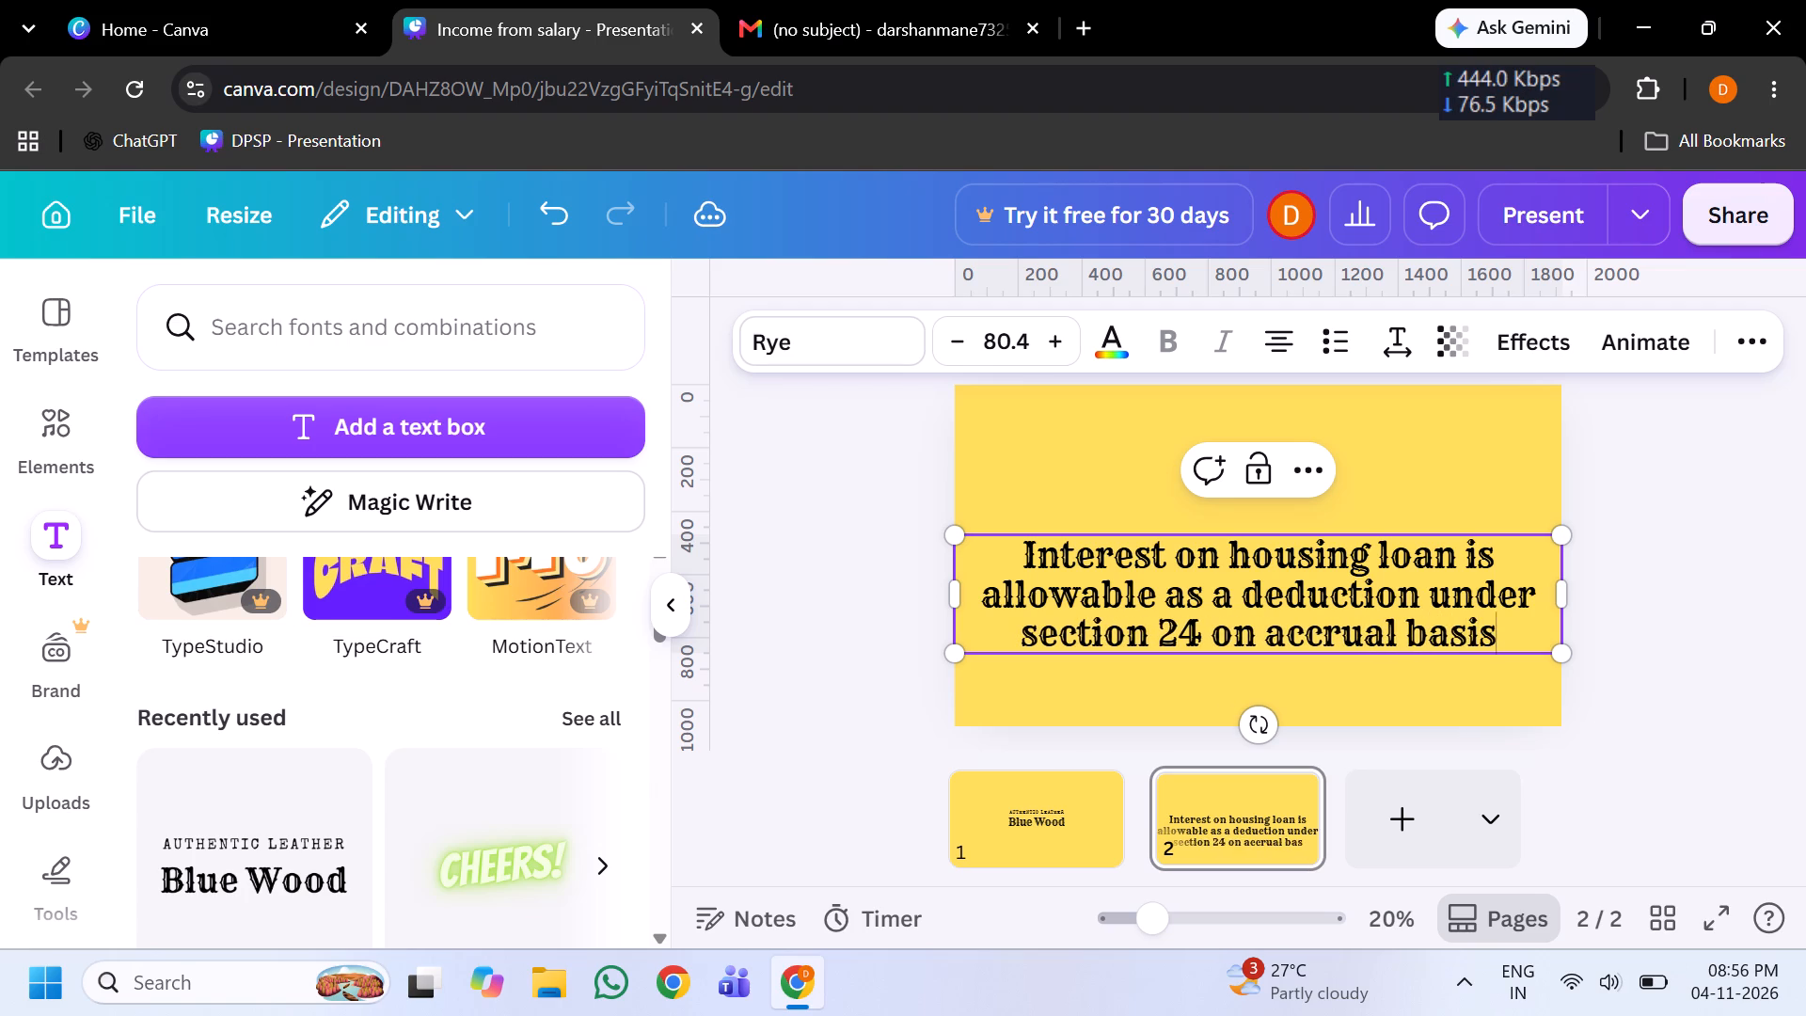
pyautogui.press('space')
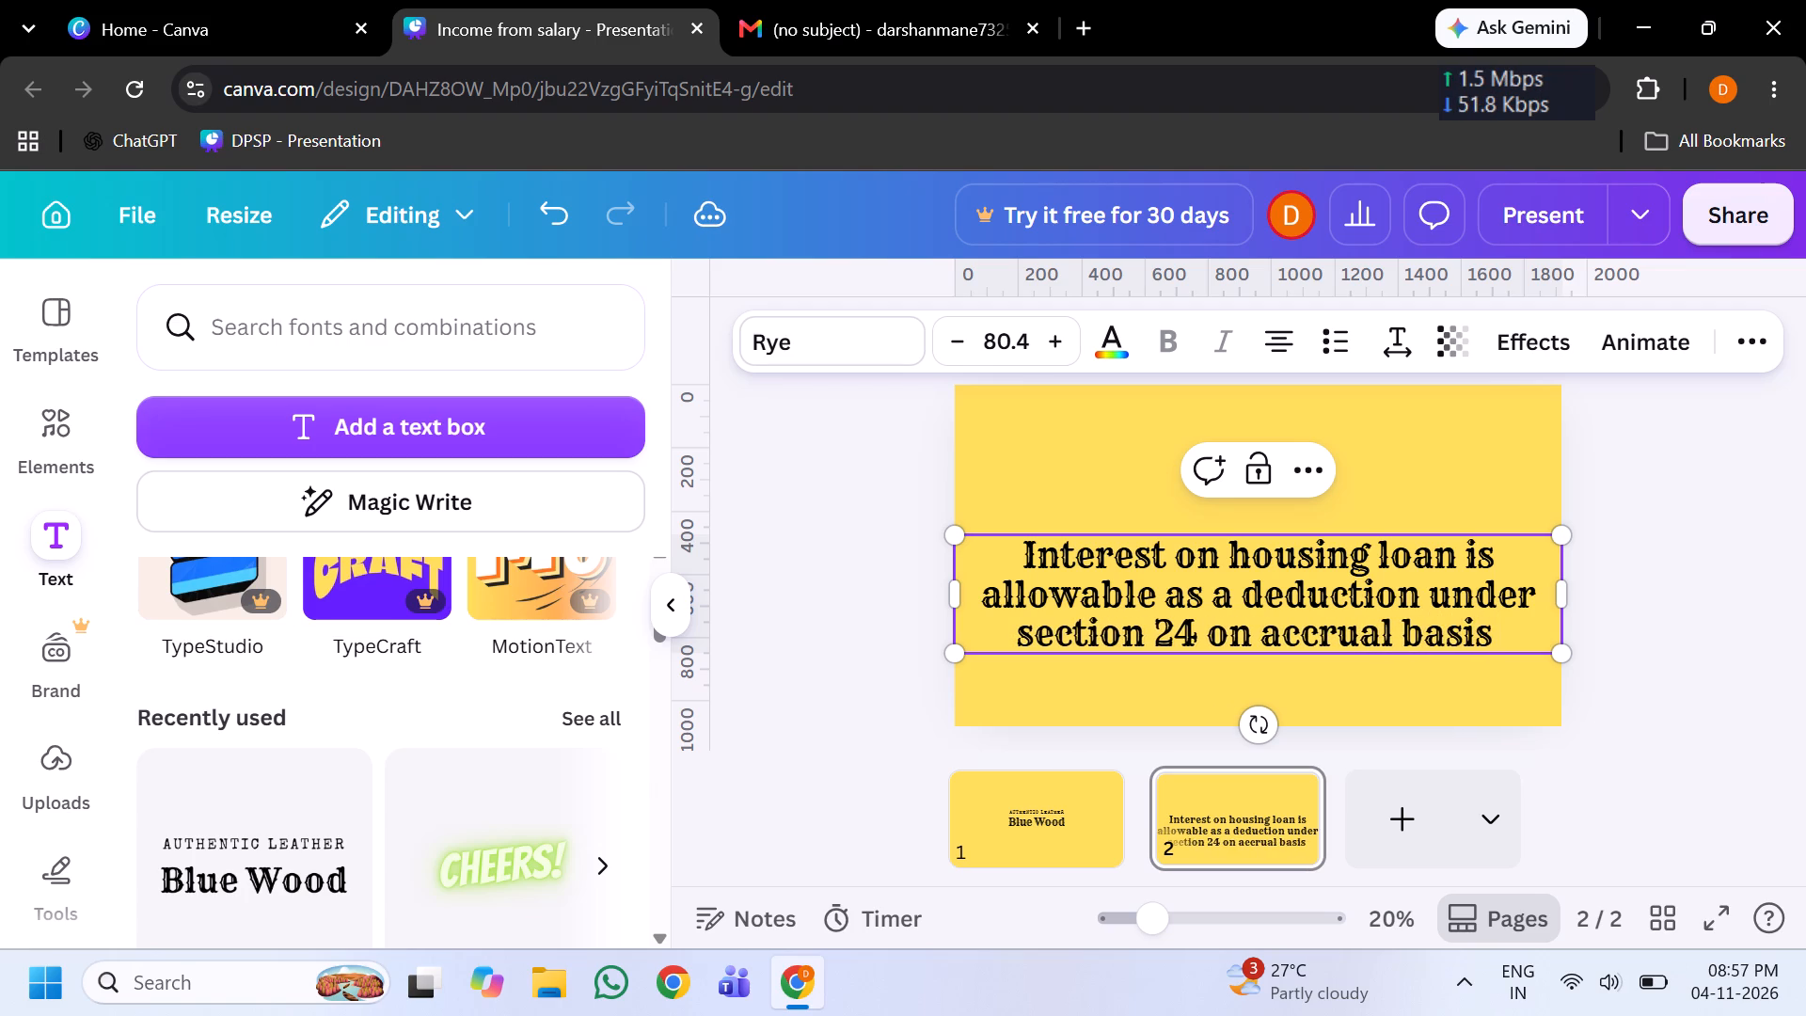
# Continue the second page's text after "accrual basis" with "Further , interest on fresh".
pyautogui.hotkey('shift', 'f')
pyautogui.write('urther')
pyautogui.press('space')
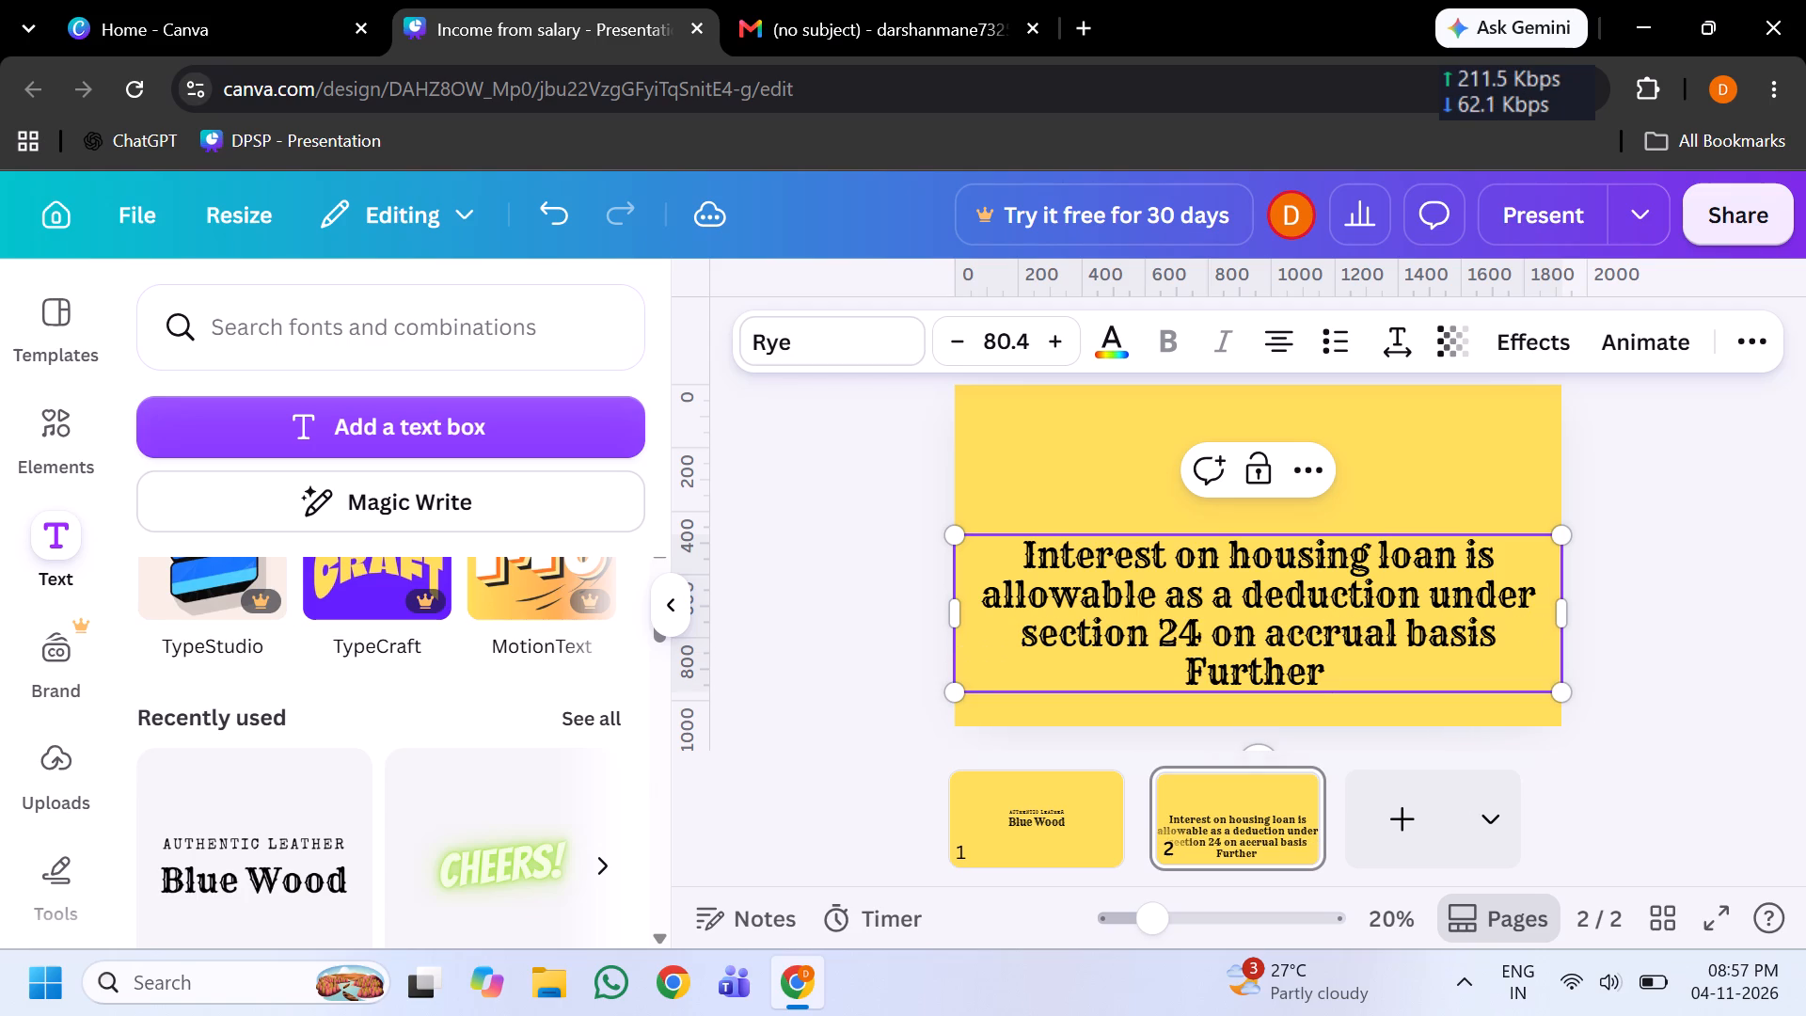
pyautogui.write(', interest')
pyautogui.press('space')
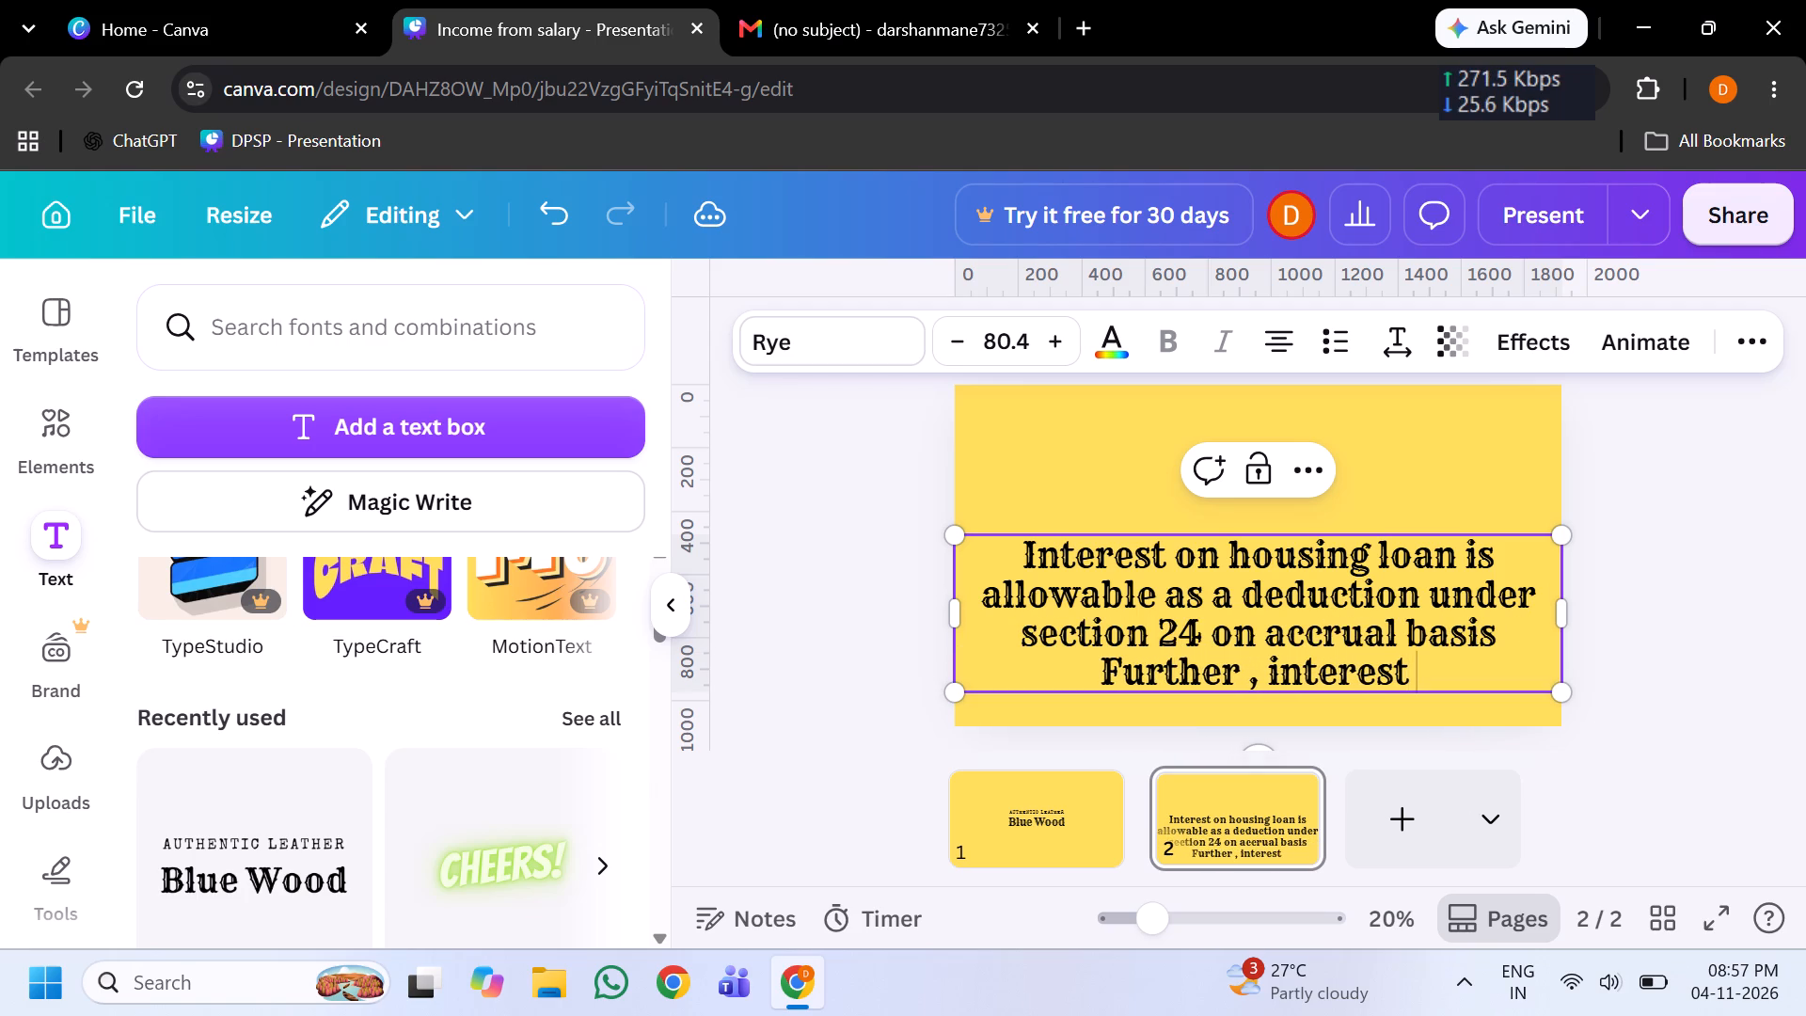
pyautogui.write('on fresh')
pyautogui.press('space')
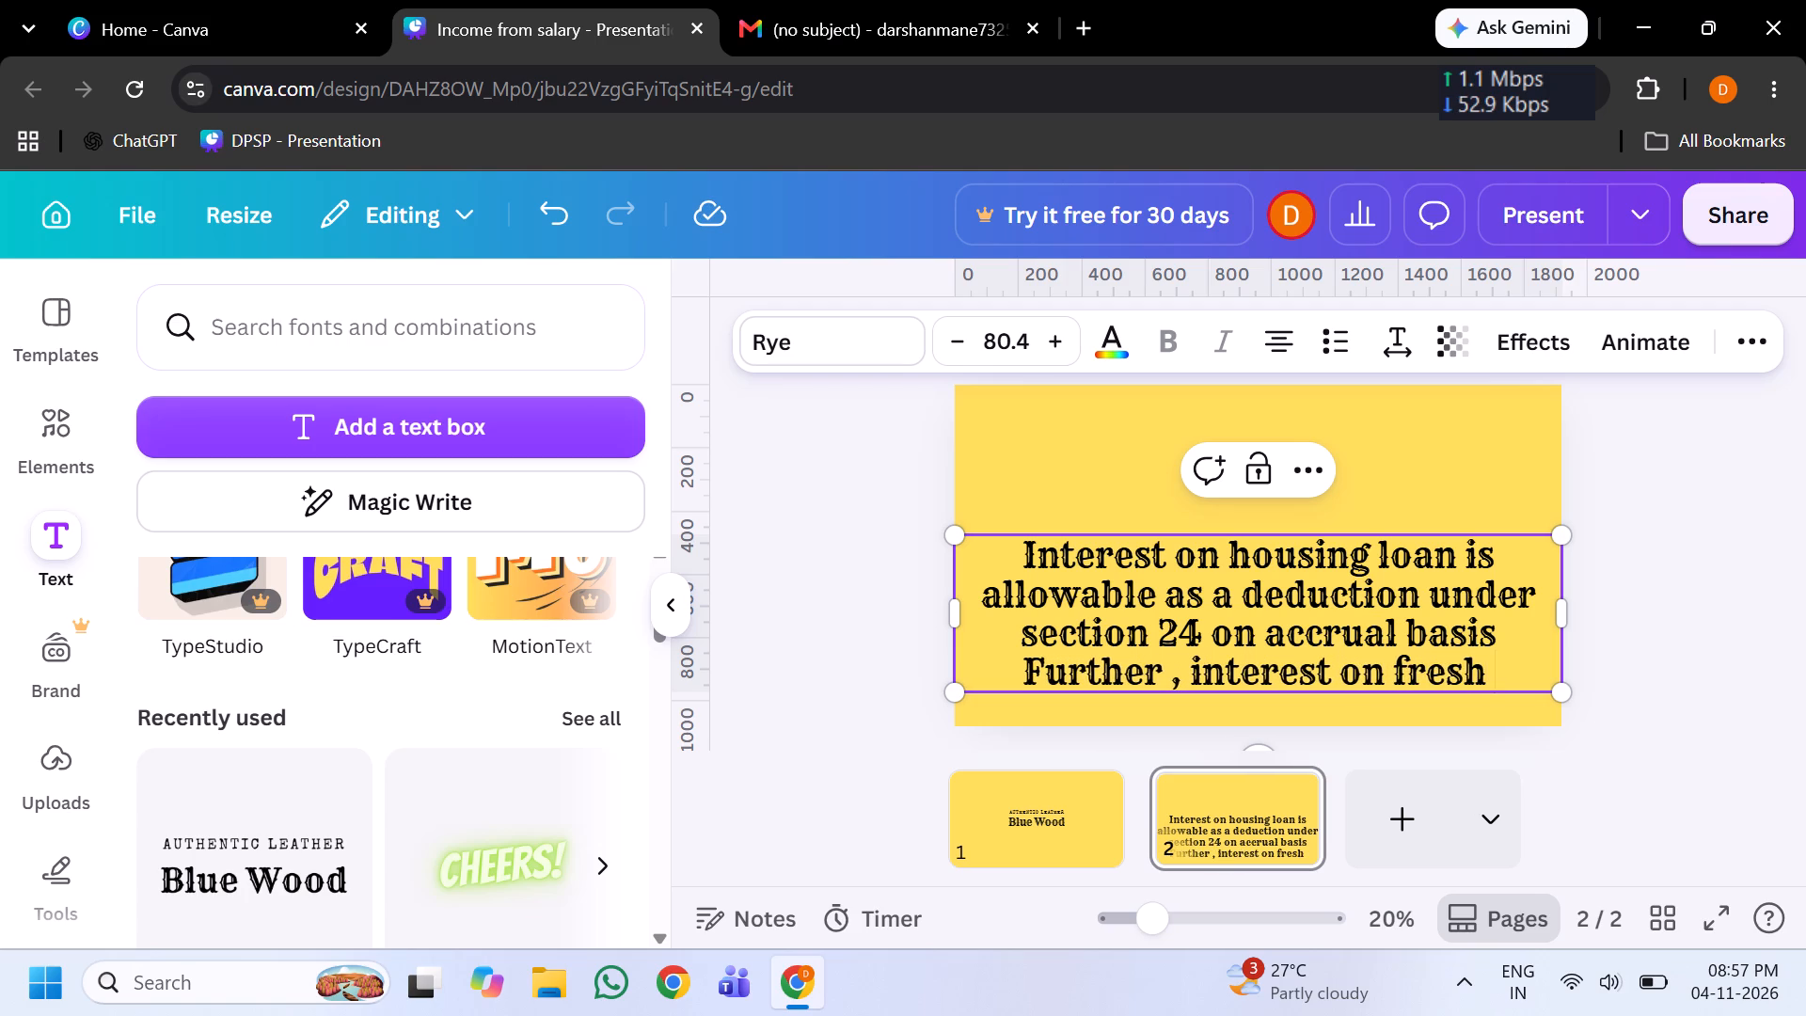
# Continue the sentence in the text box with "laon taken to repay old loan".
pyautogui.write('laon ta')
pyautogui.write('ken')
pyautogui.press('space')
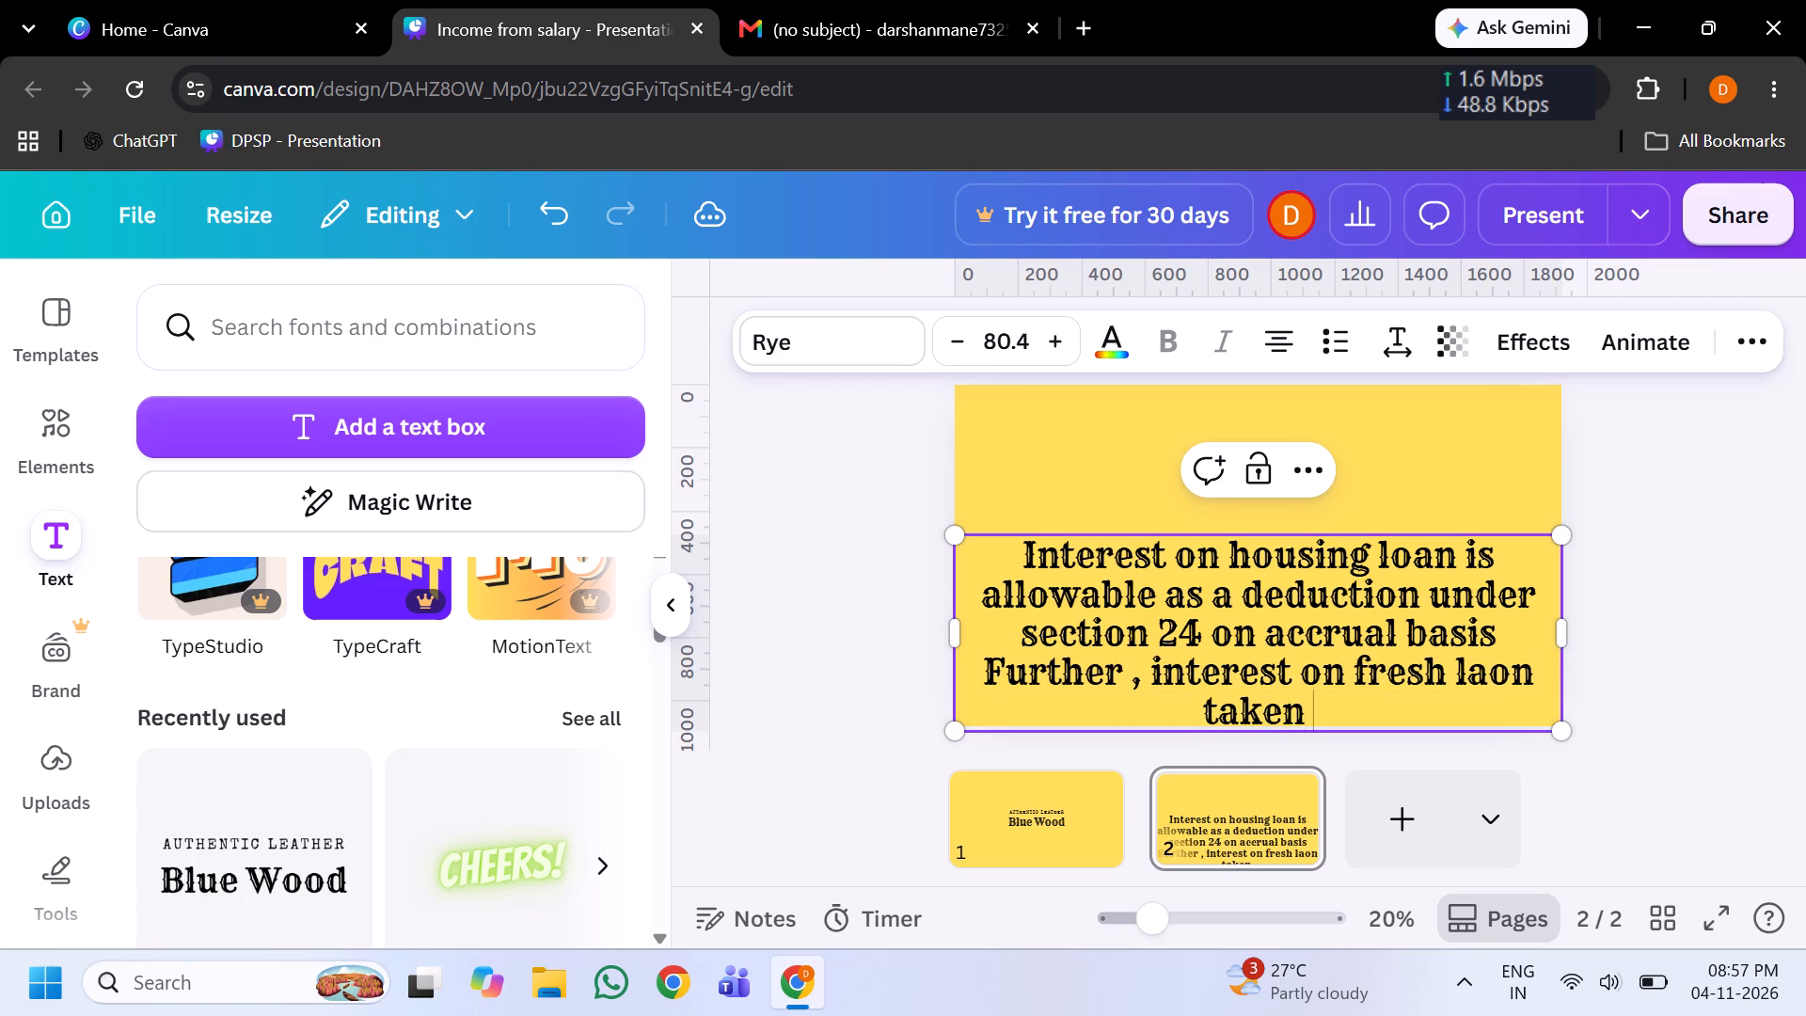
pyautogui.write('to repay')
pyautogui.press('space')
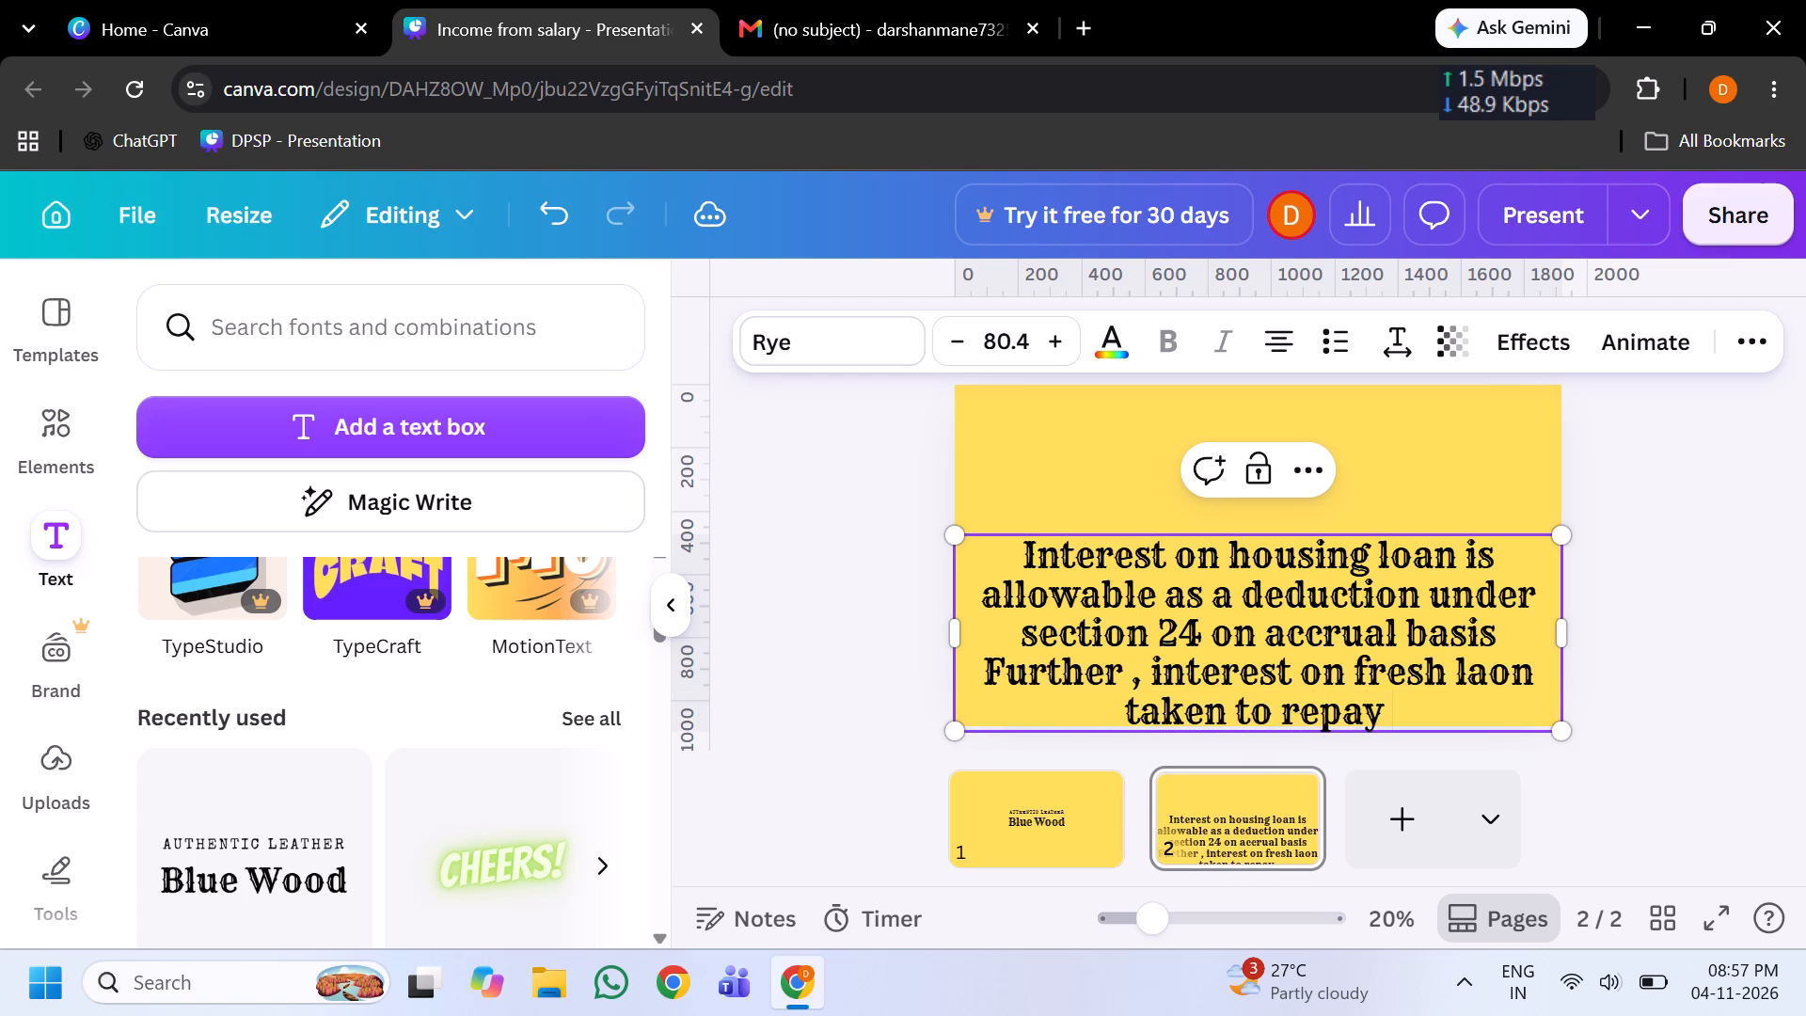
pyautogui.write('old')
pyautogui.press('space')
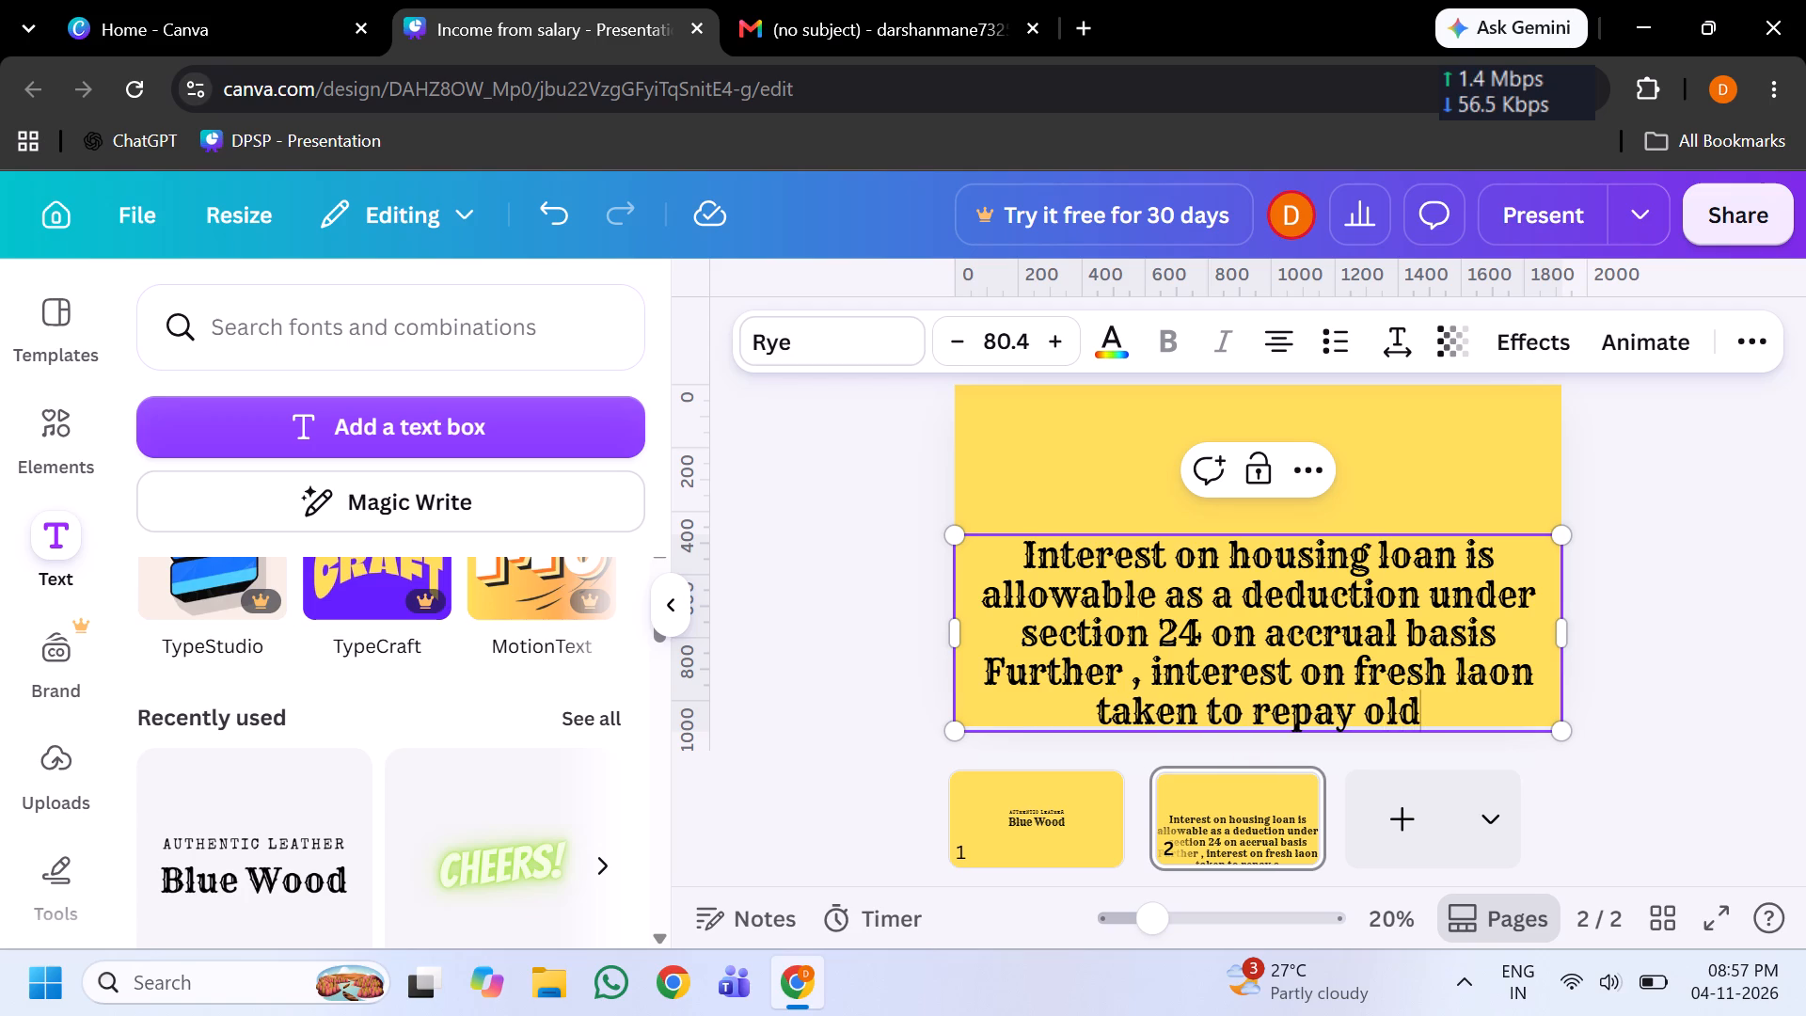
pyautogui.write('loan')
pyautogui.press('space')
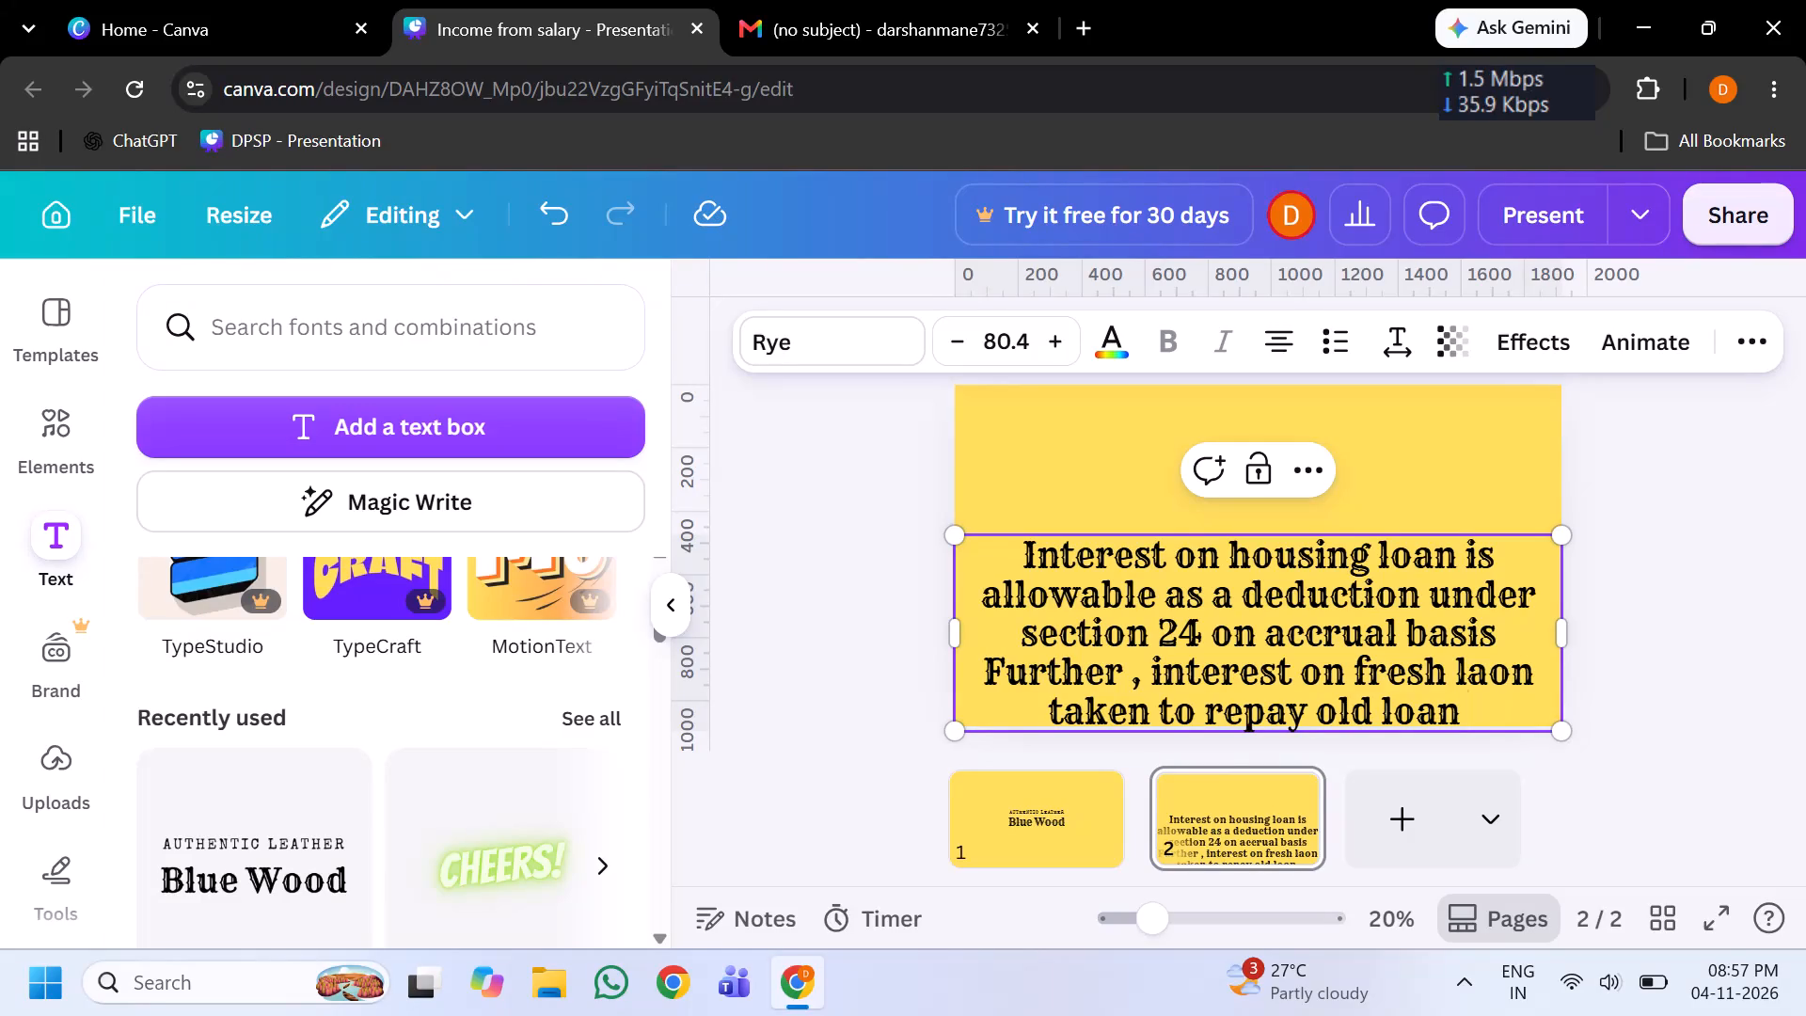
# Continue the sentence in the text box with "is also allowable".
pyautogui.write('is also')
pyautogui.press('space')
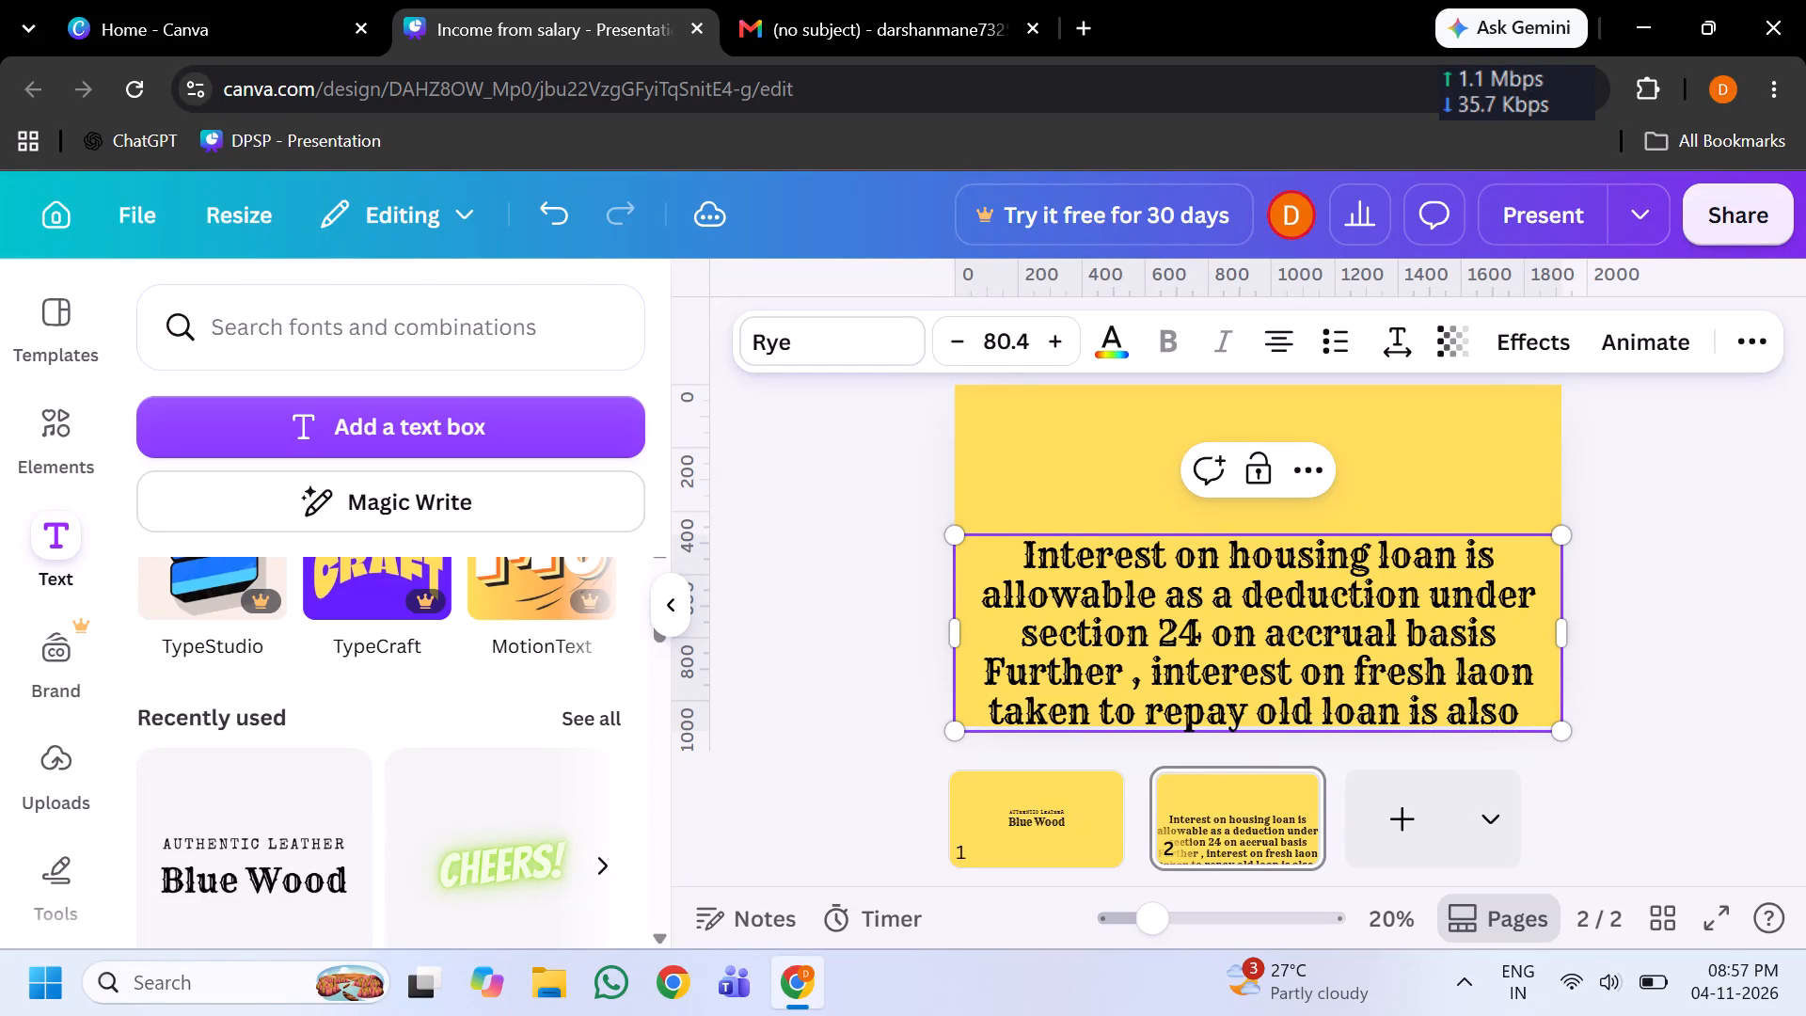
pyautogui.write('alo')
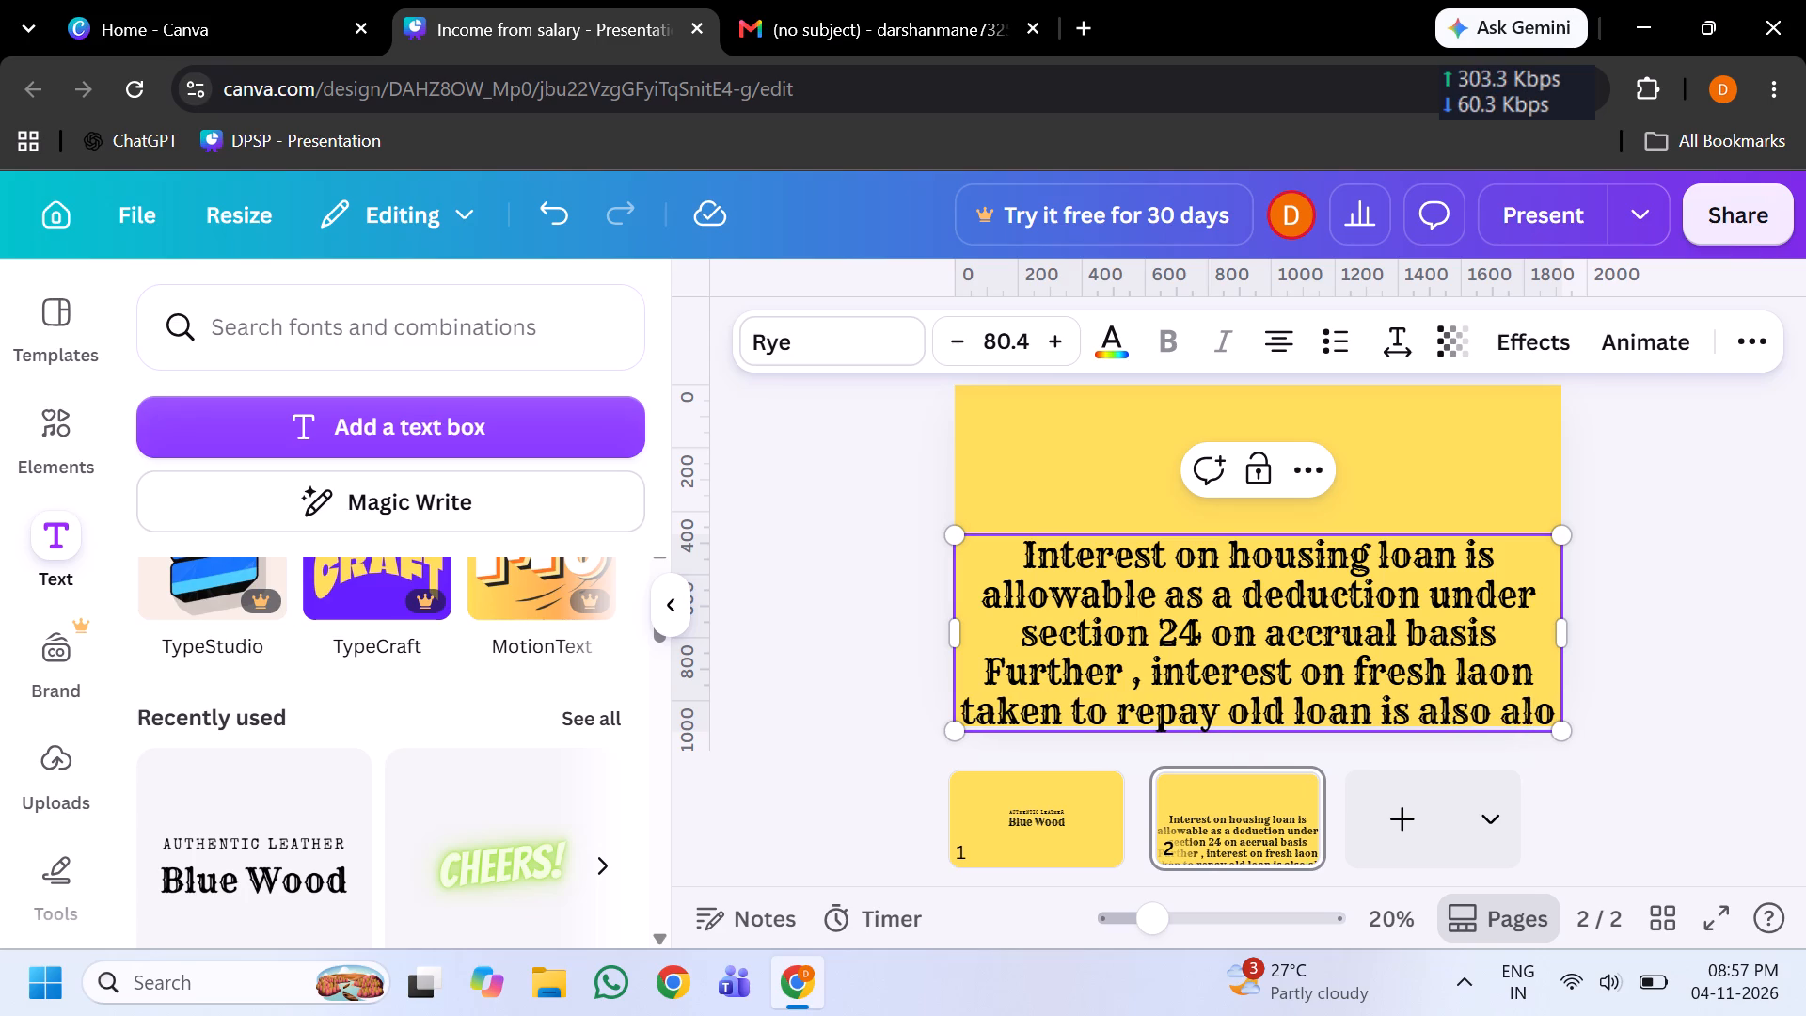
pyautogui.press('BackSpace')
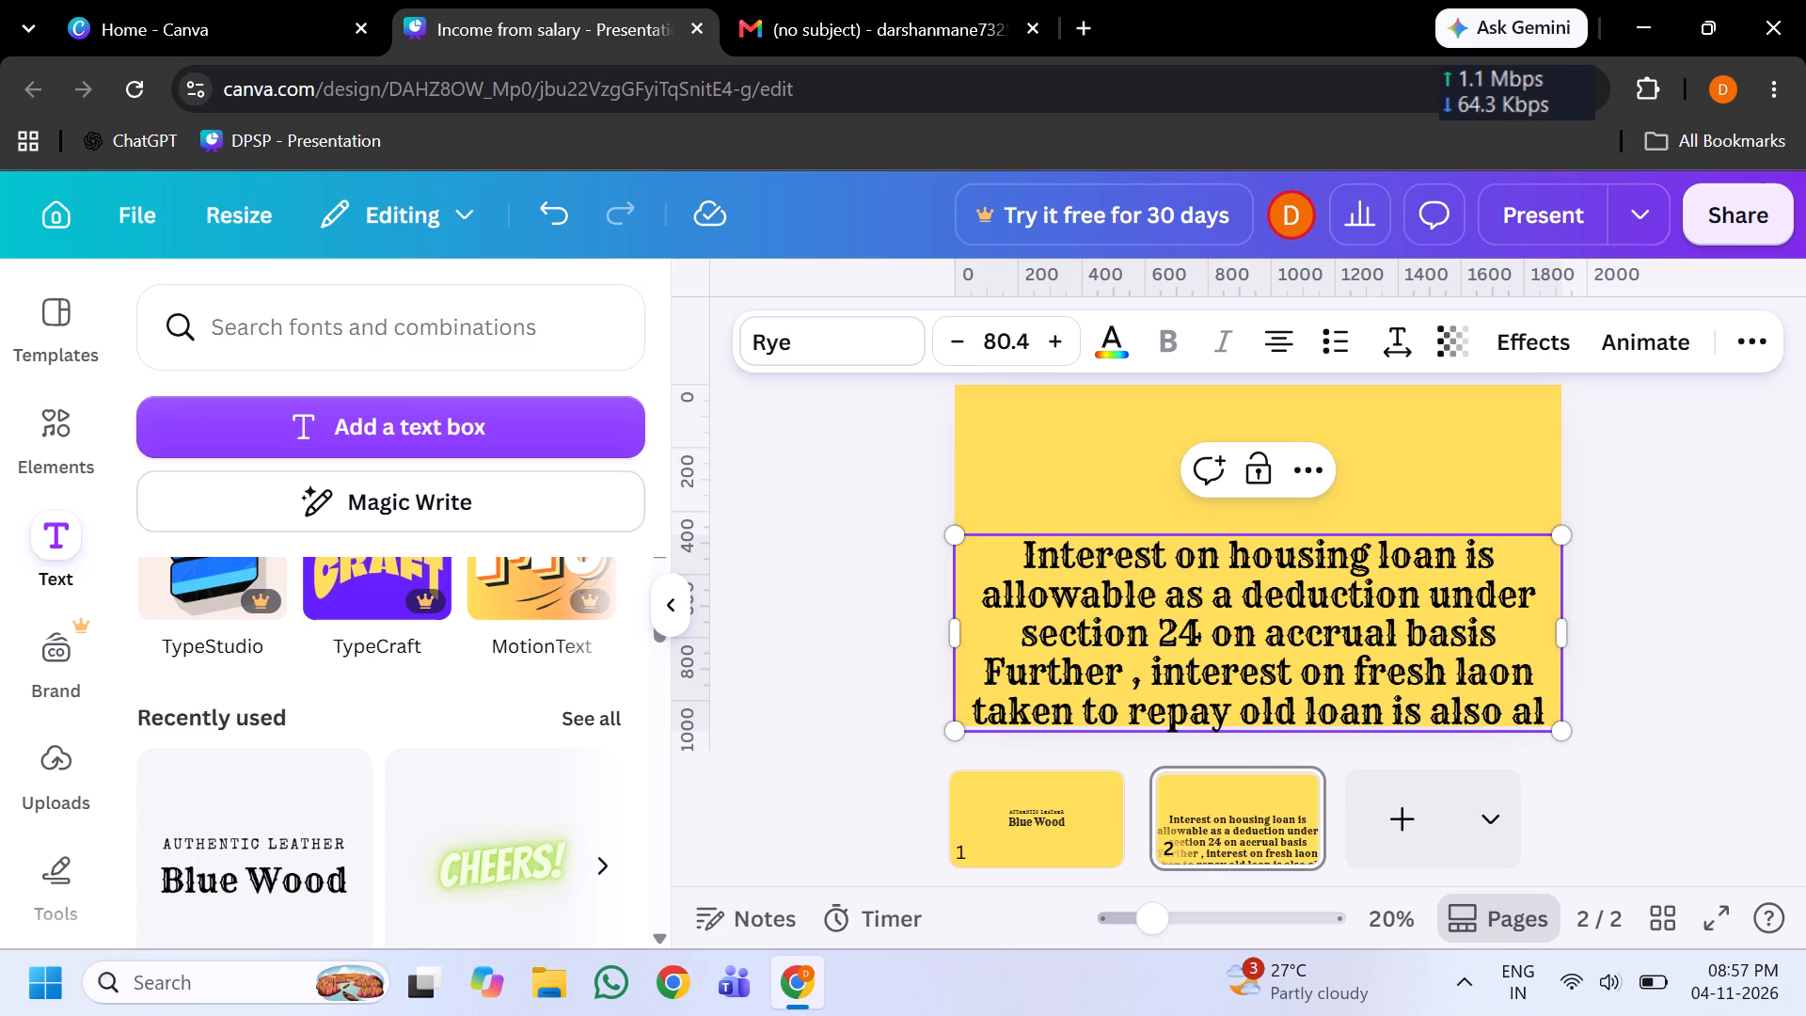
pyautogui.press('BackSpace')
pyautogui.press('l')
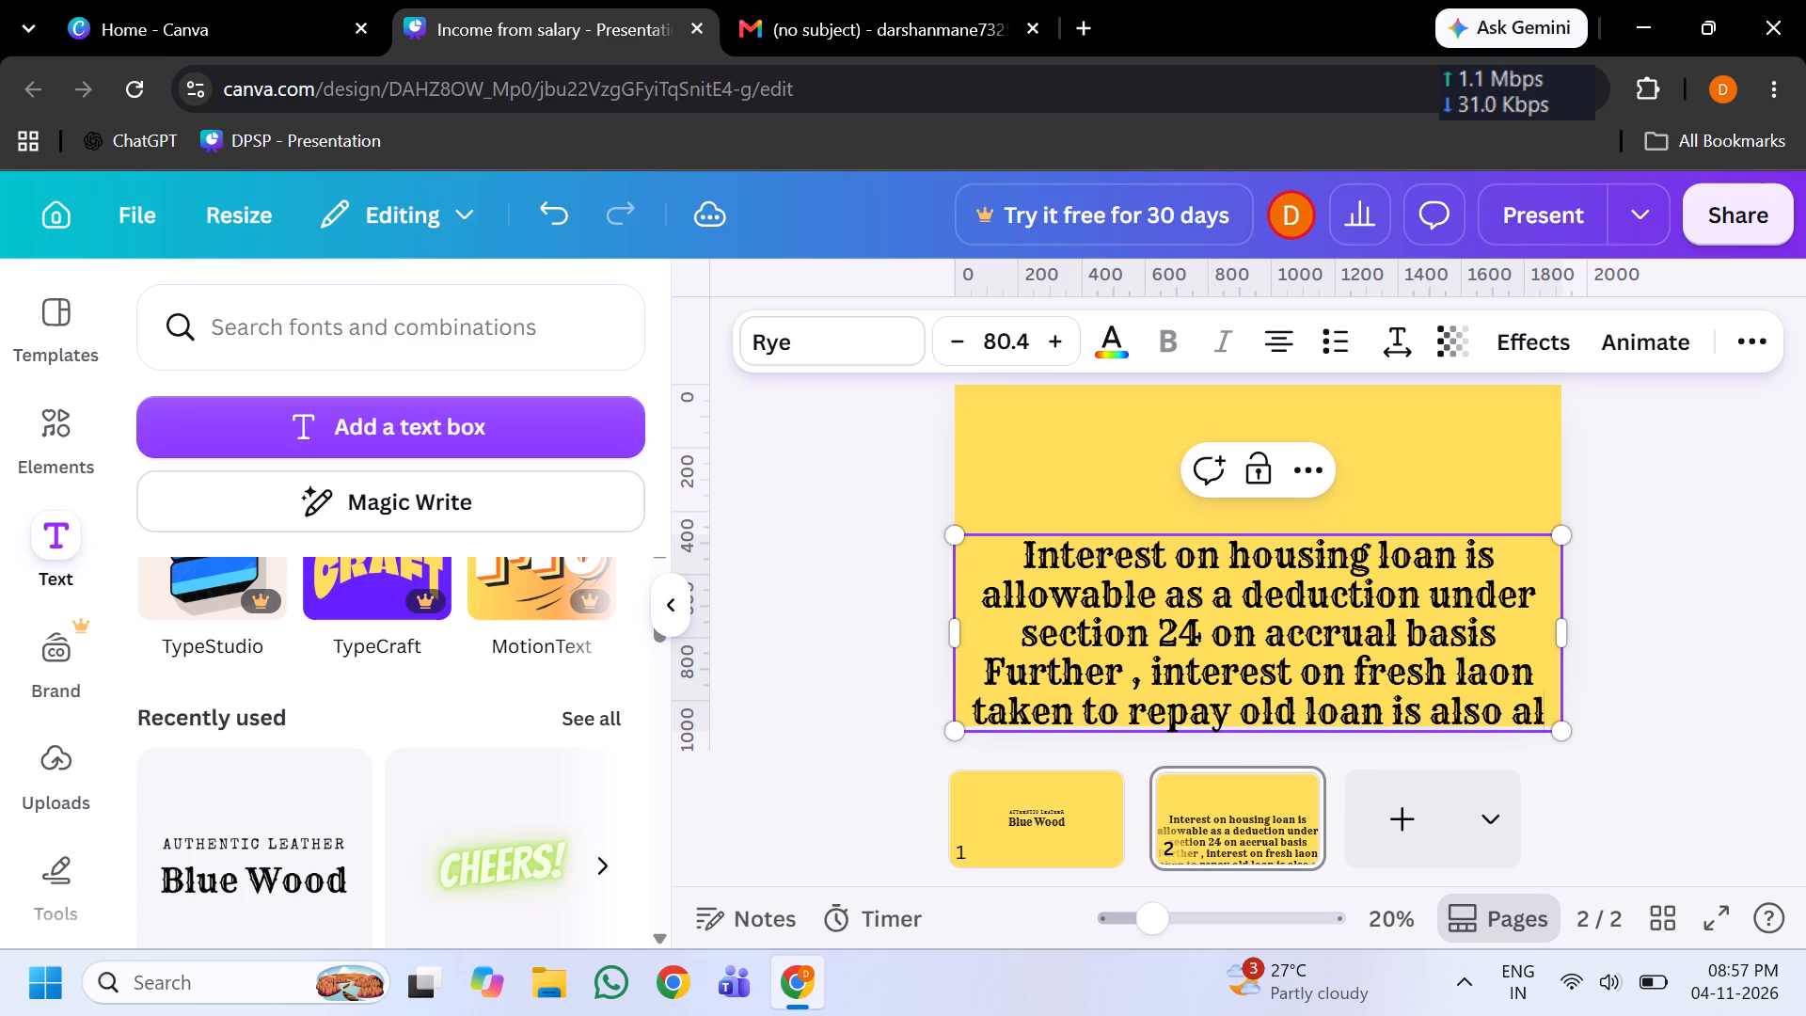
pyautogui.write('lowa')
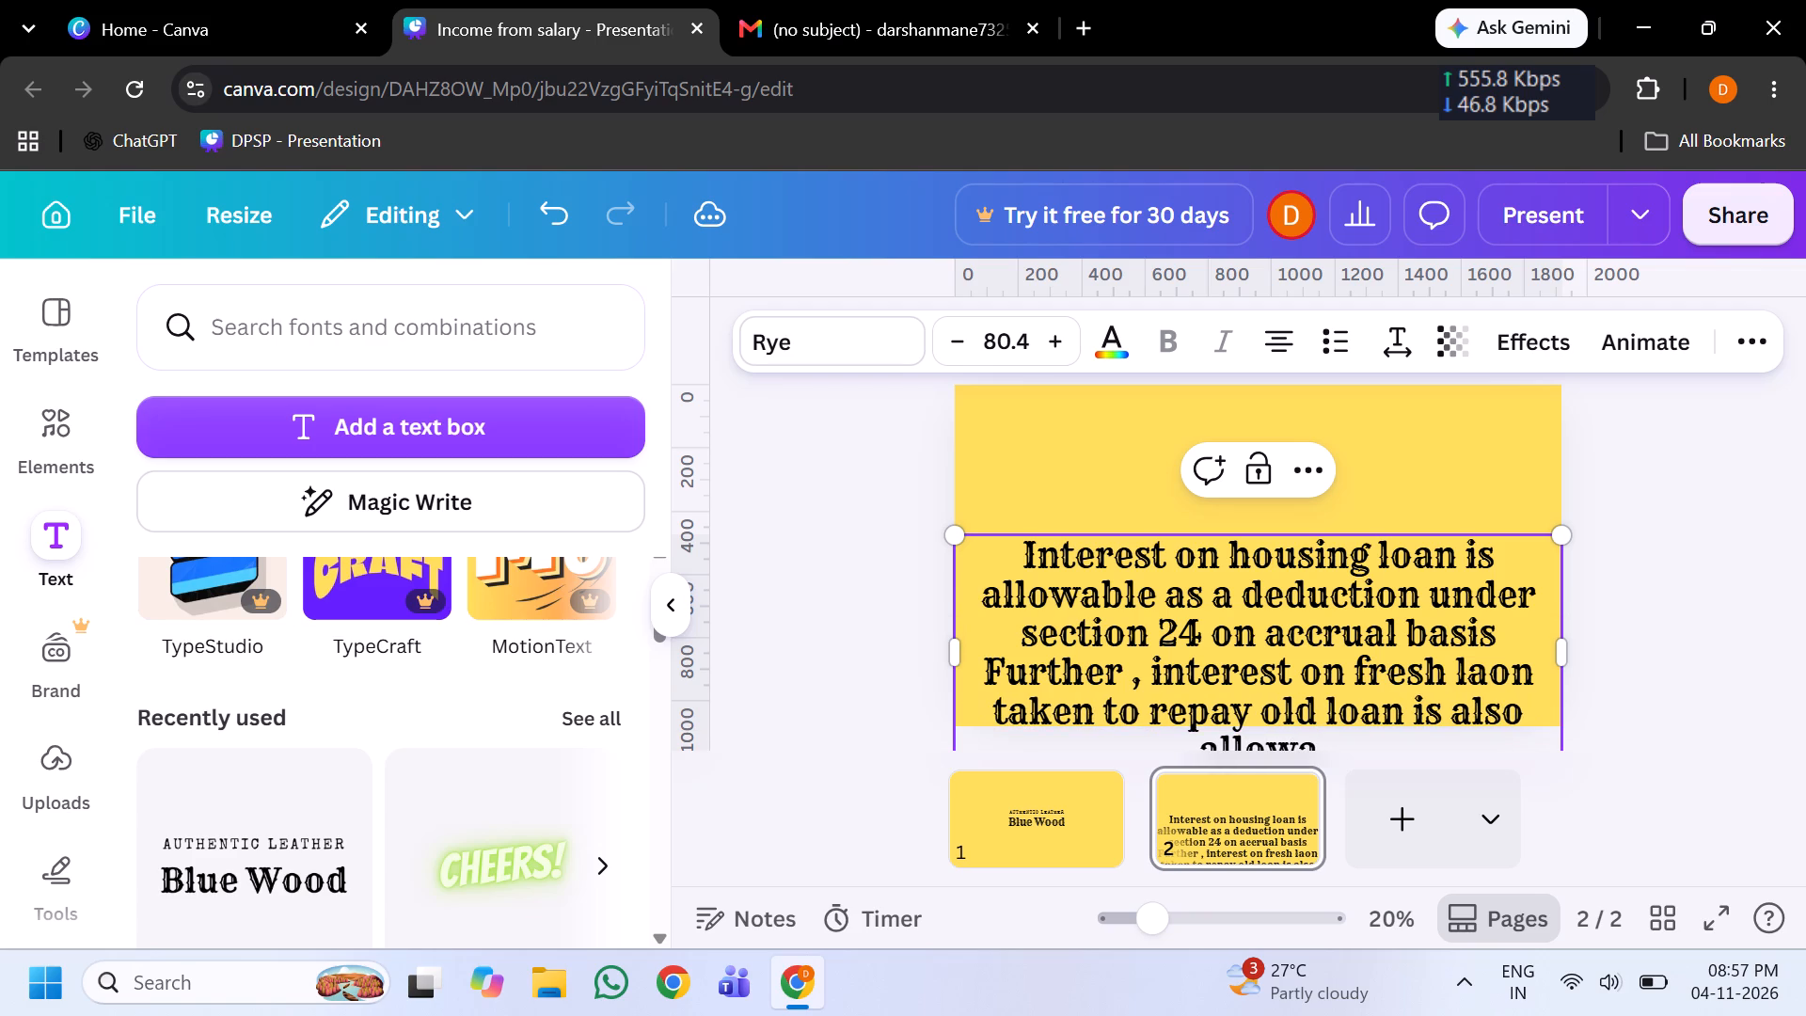
pyautogui.write('ble')
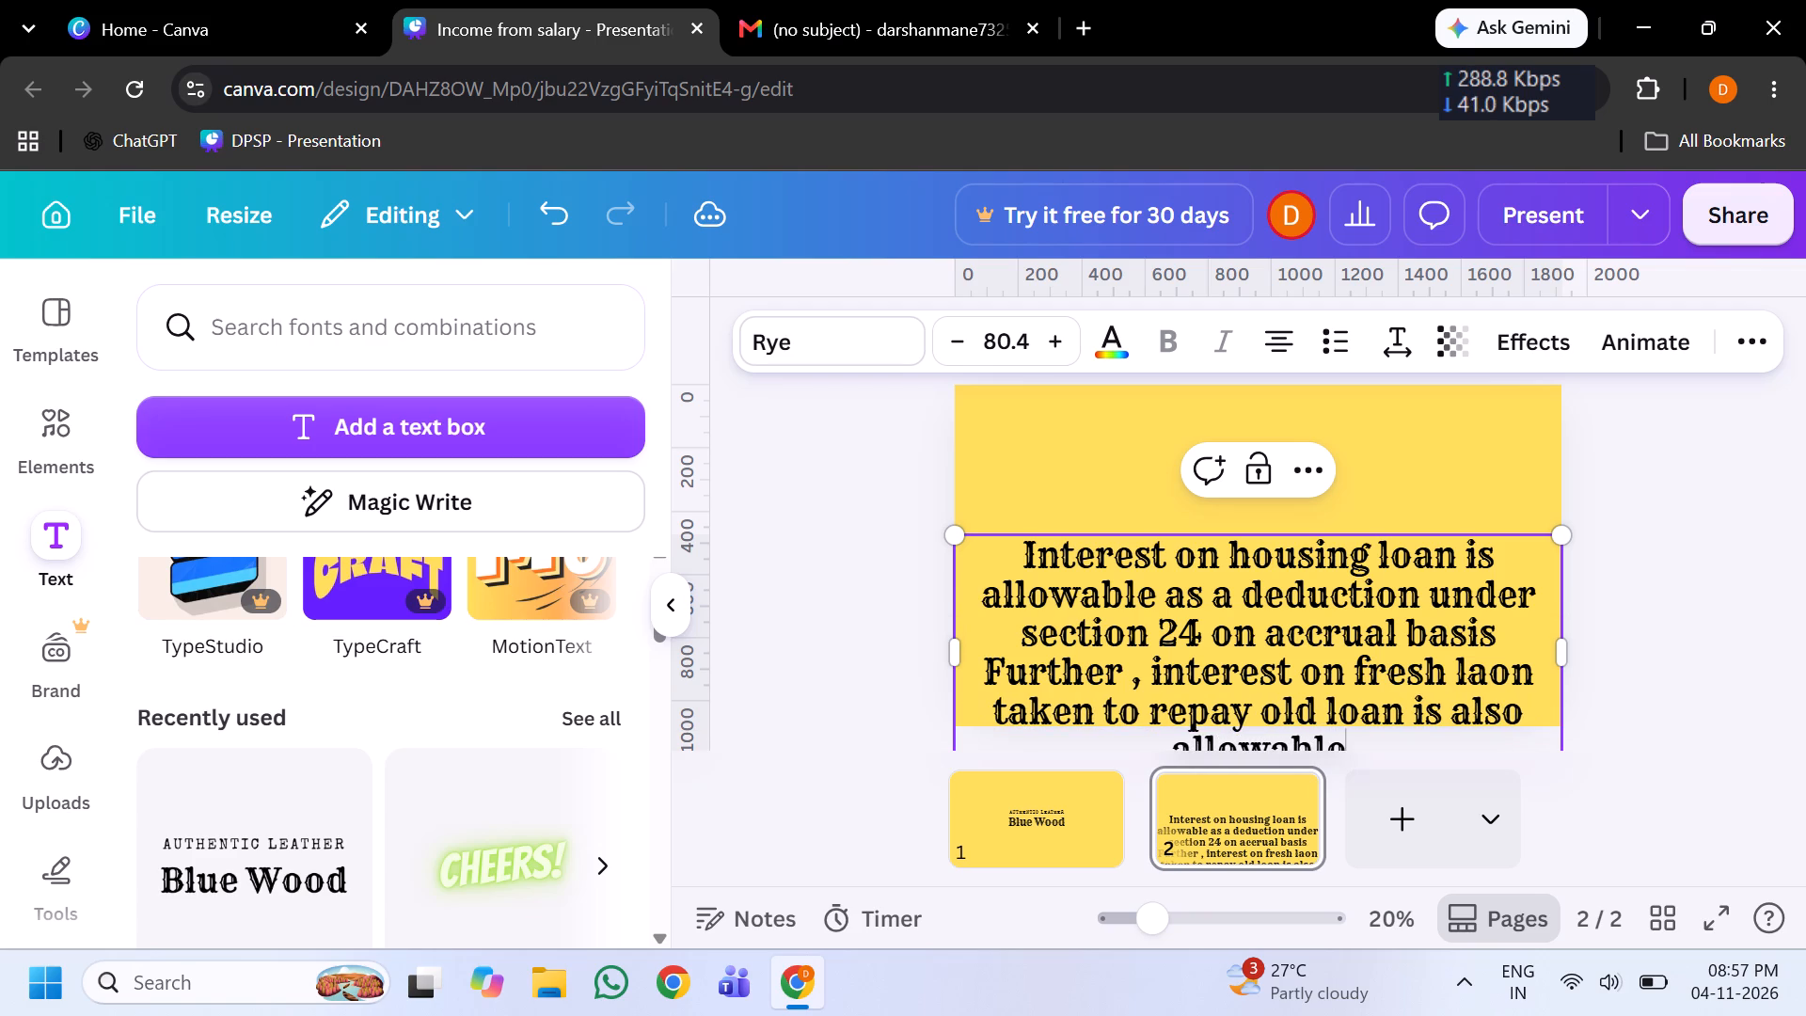
# Finish the sentence with "as deduction ." and start the following one with "However".
pyautogui.press('space')
pyautogui.write('as')
pyautogui.press('space')
pyautogui.write('deduction')
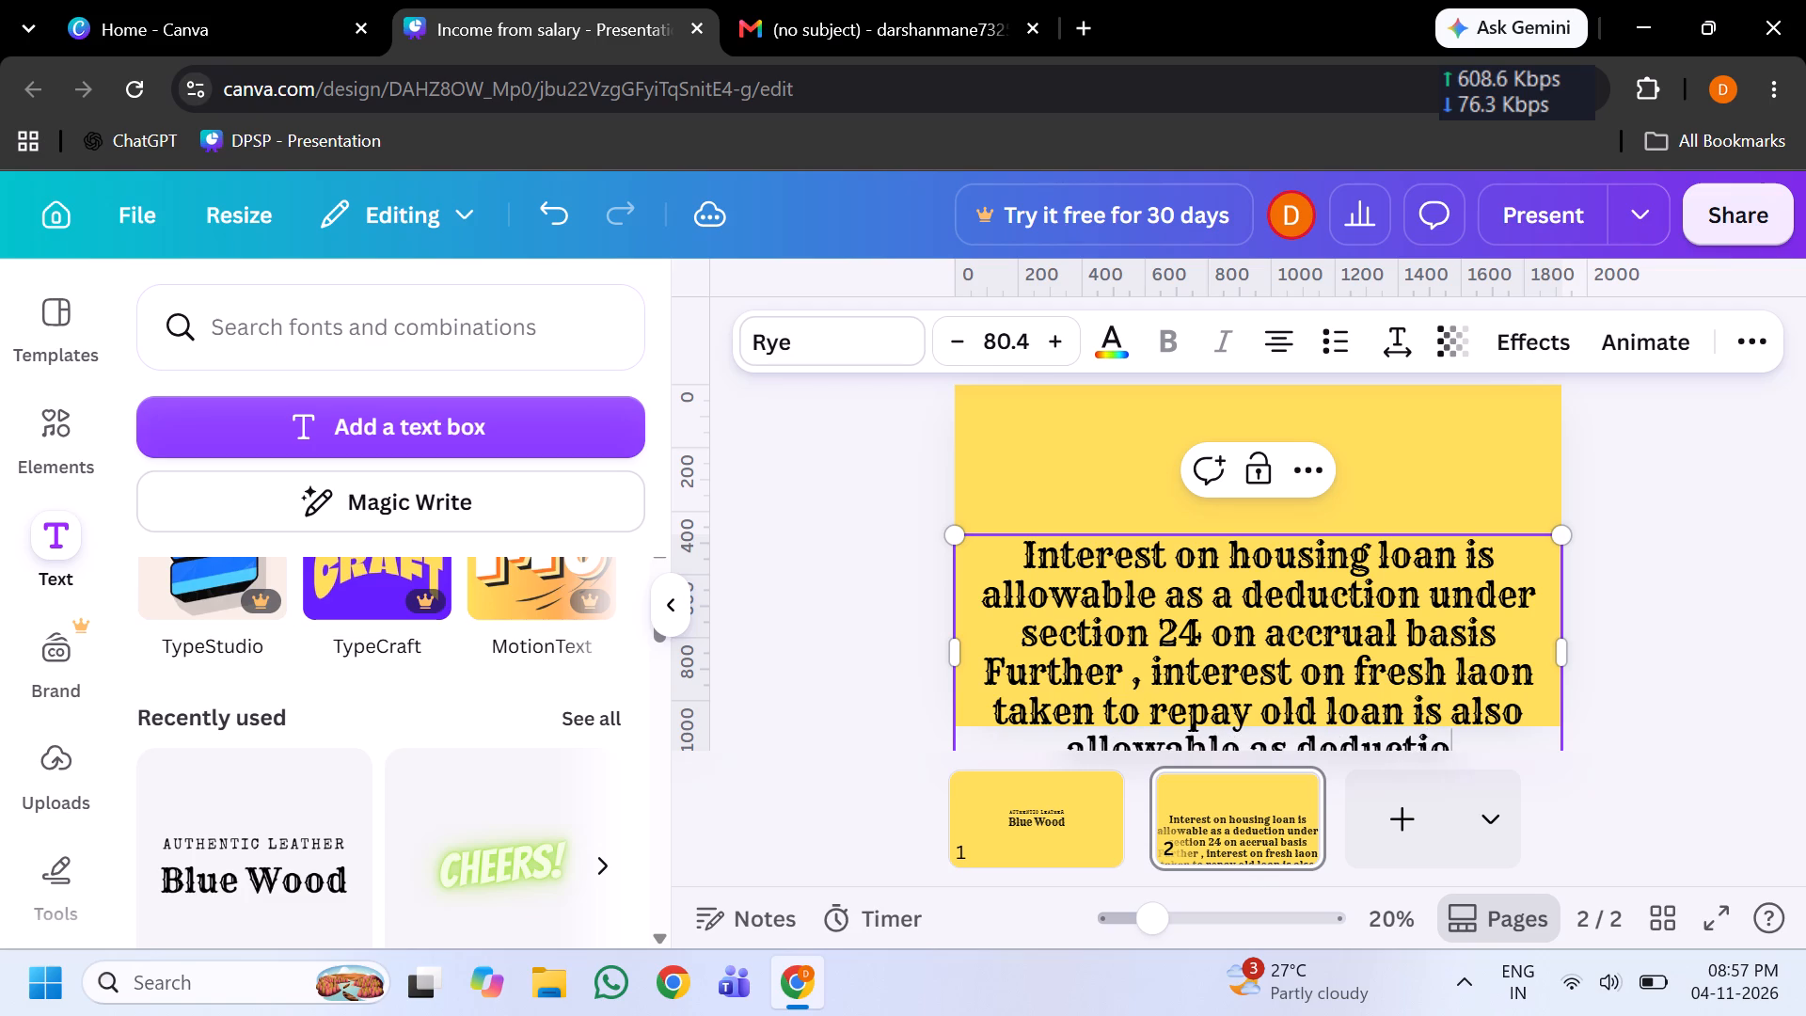
pyautogui.press('space')
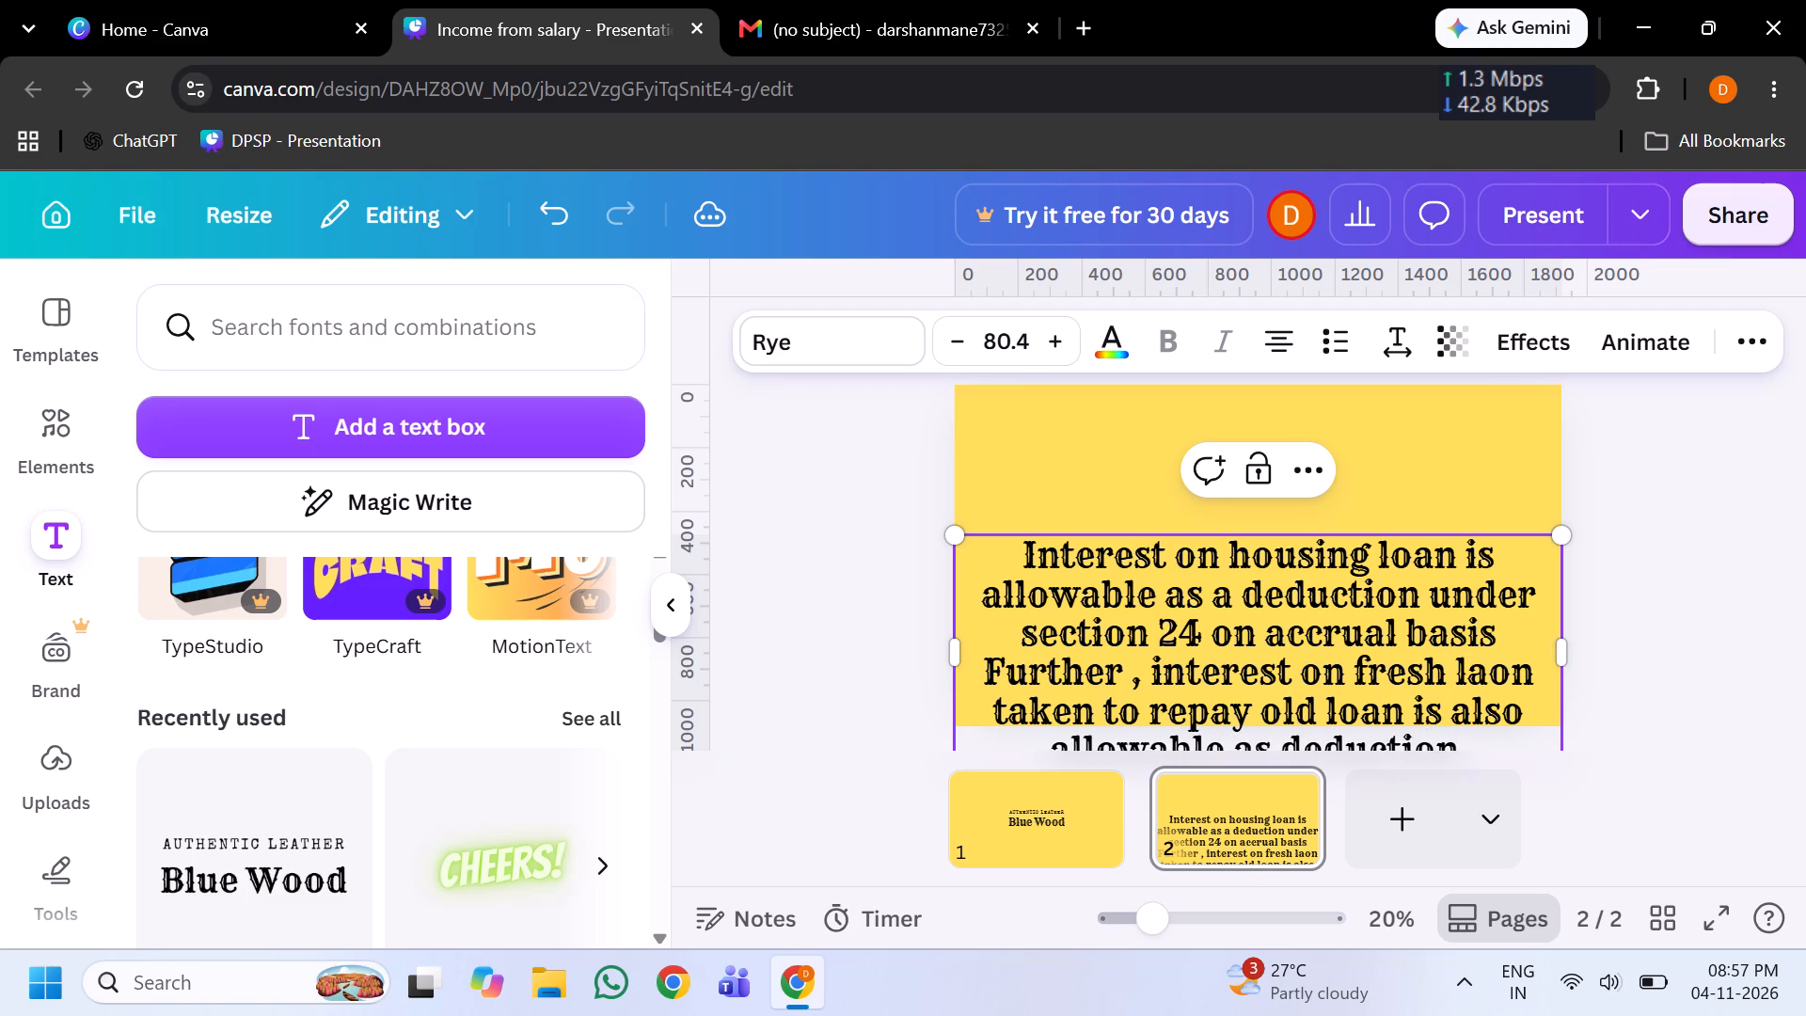
pyautogui.press('.')
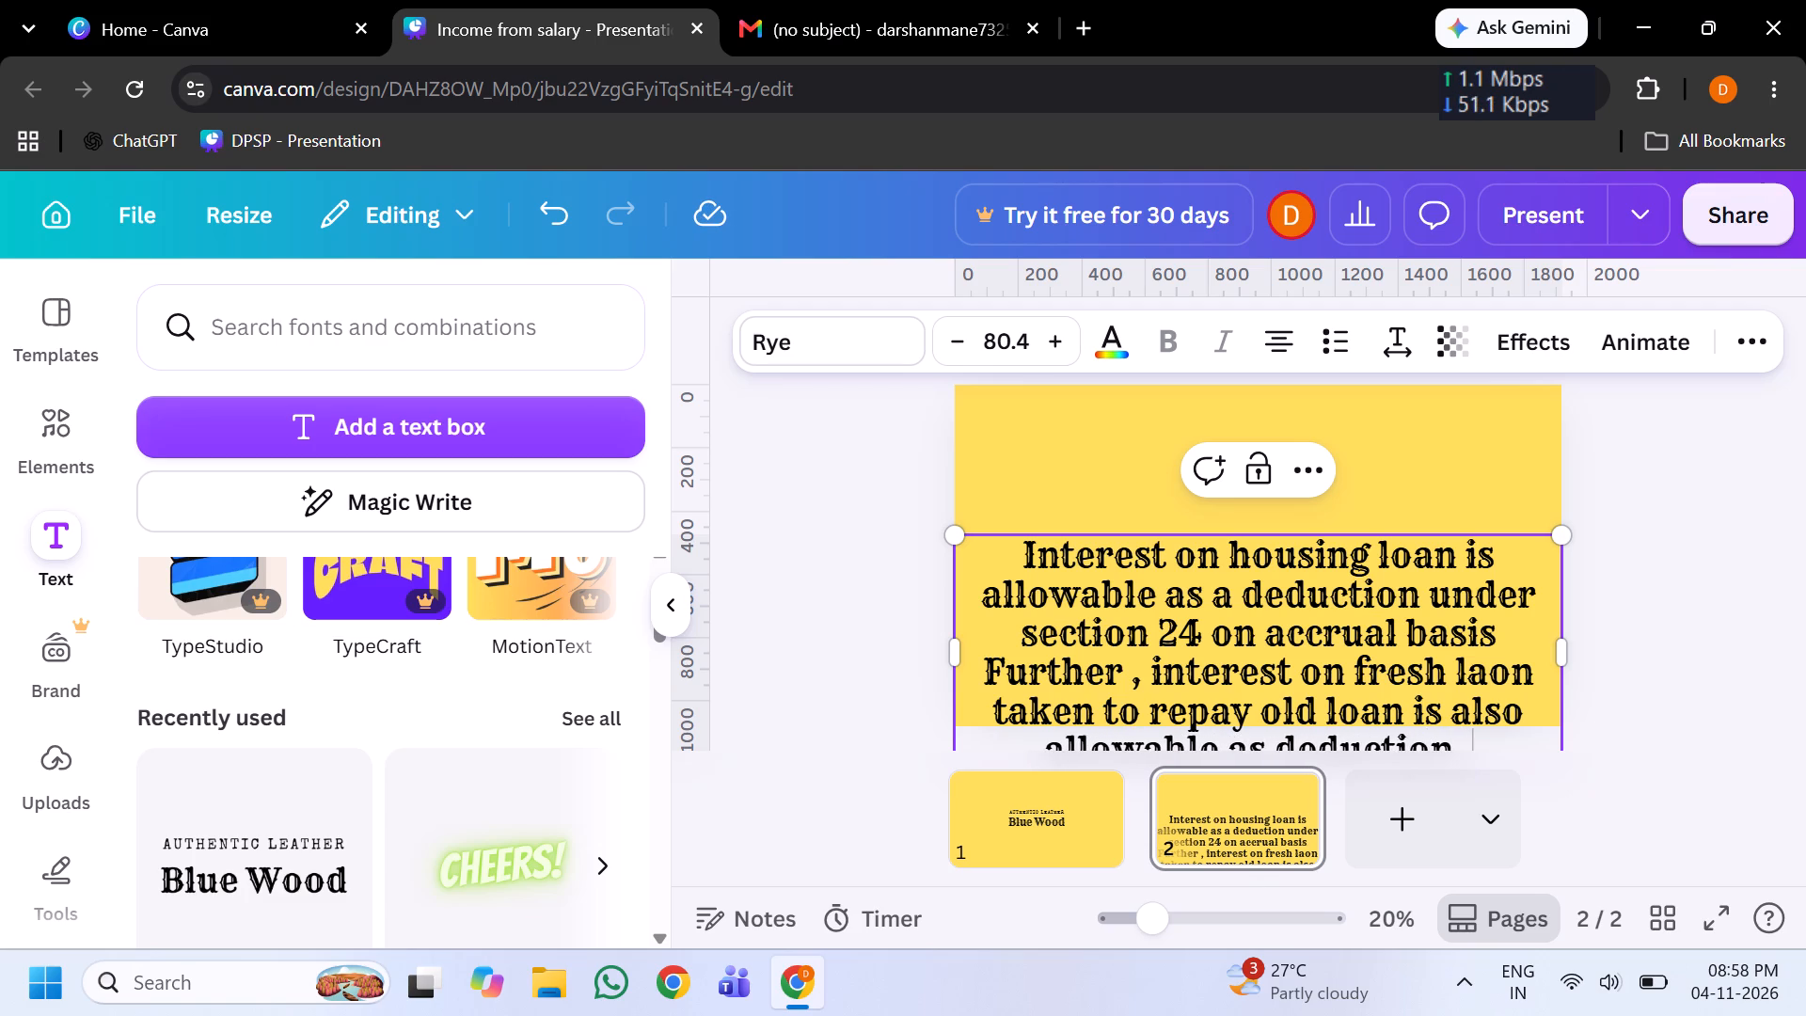
pyautogui.press('space')
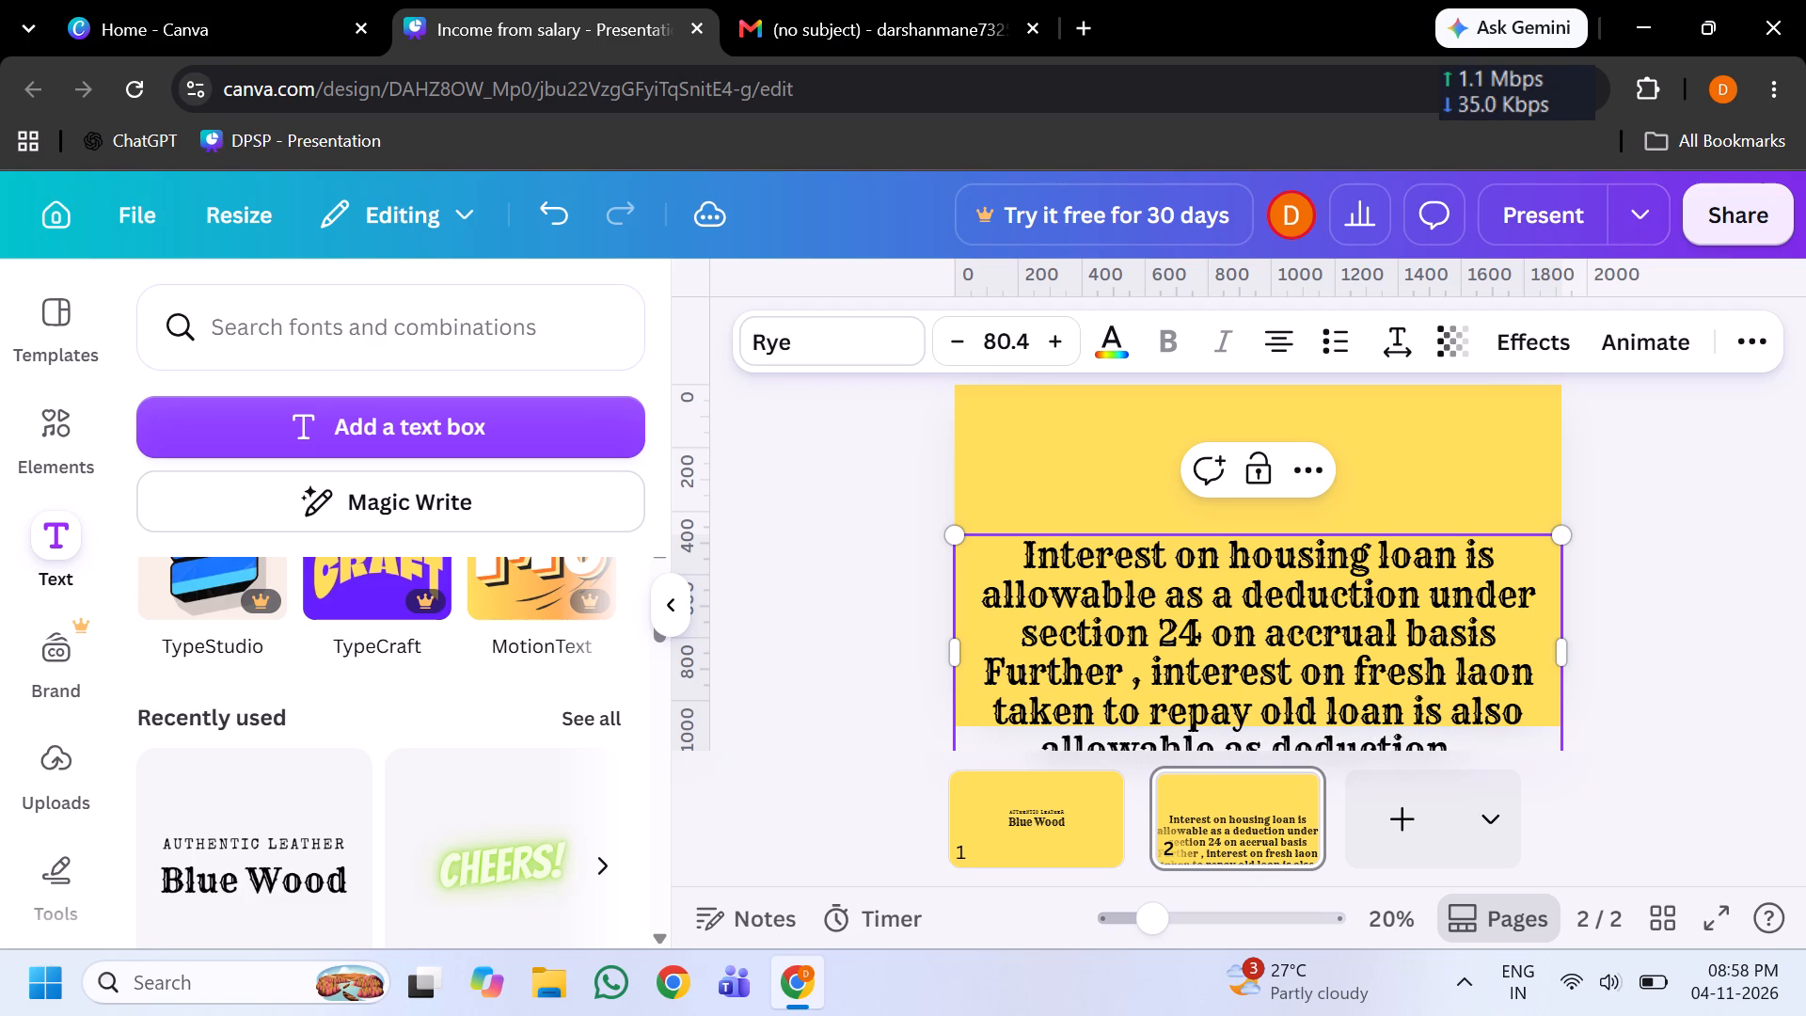
pyautogui.write('However')
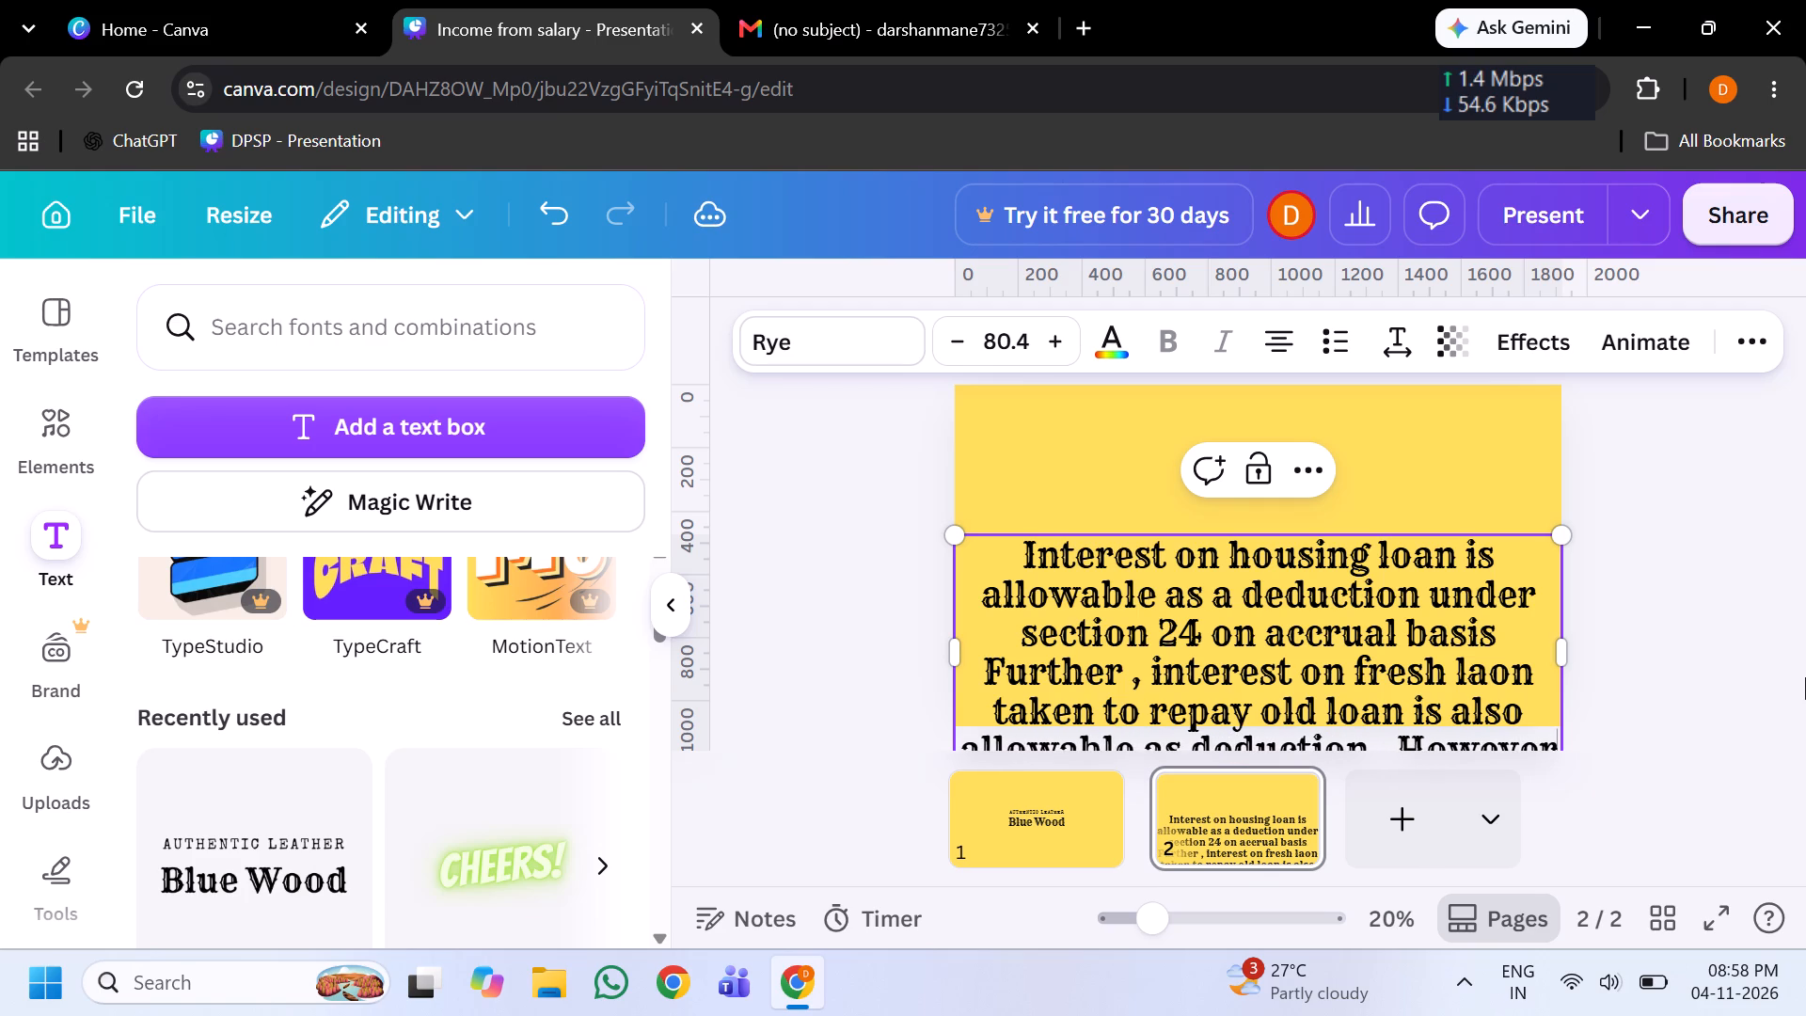
# Move the text box up to the second page's top edge, aligned with both side edges of the page.
pyautogui.click(1805, 677)
pyautogui.moveTo(1502, 632); pyautogui.dragTo(1469, 507)
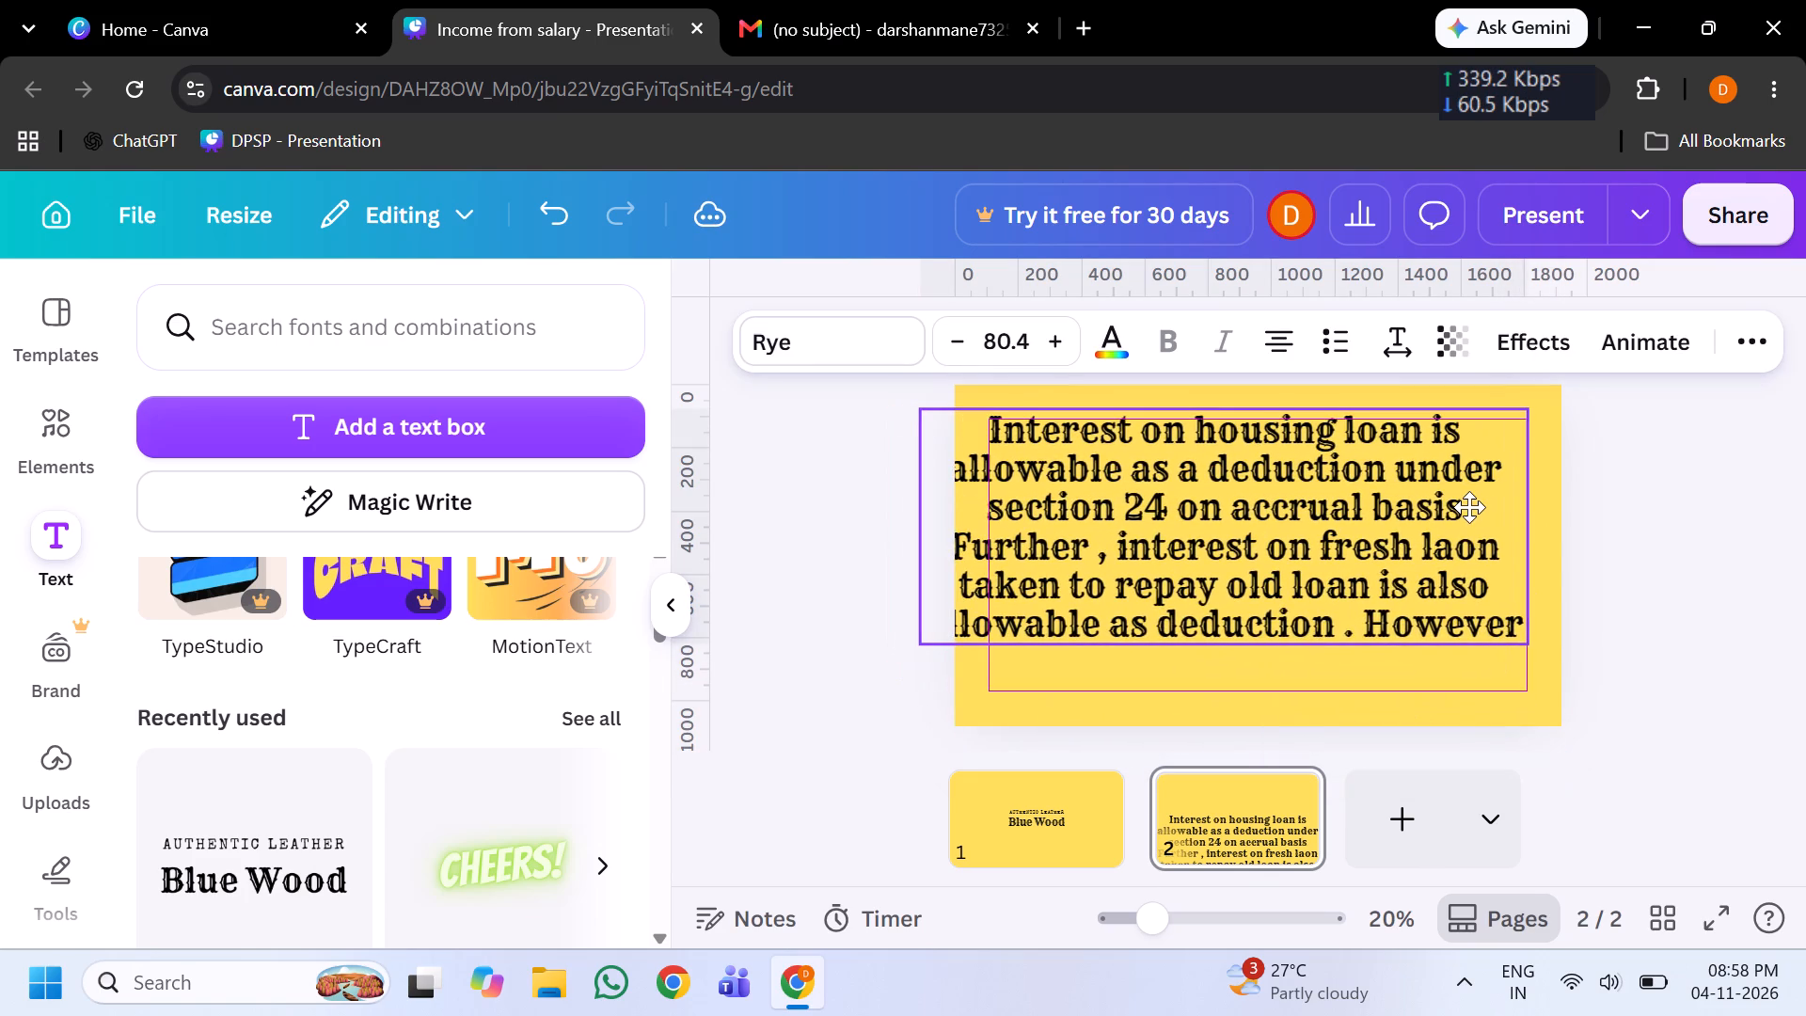
pyautogui.moveTo(1469, 507); pyautogui.dragTo(1504, 490)
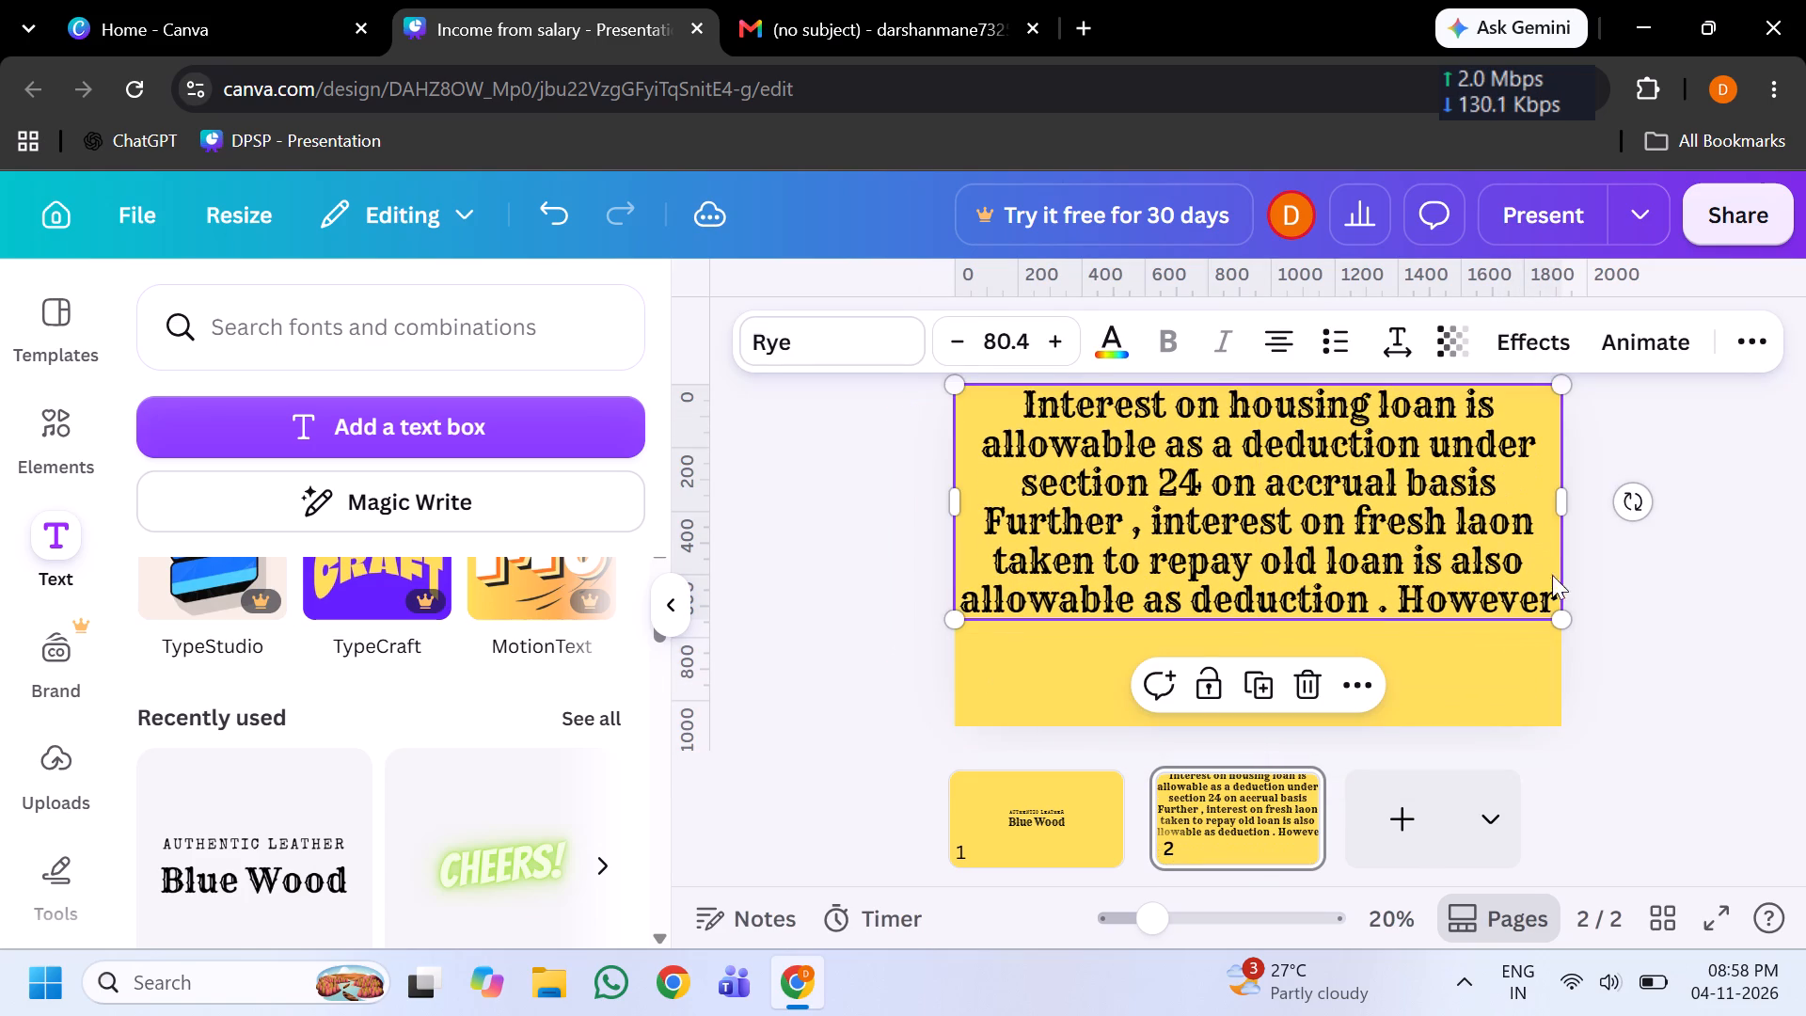
# Resume editing the text box after "However" and add ",interest on unpaid".
pyautogui.click(1550, 582)
pyautogui.click(1558, 603)
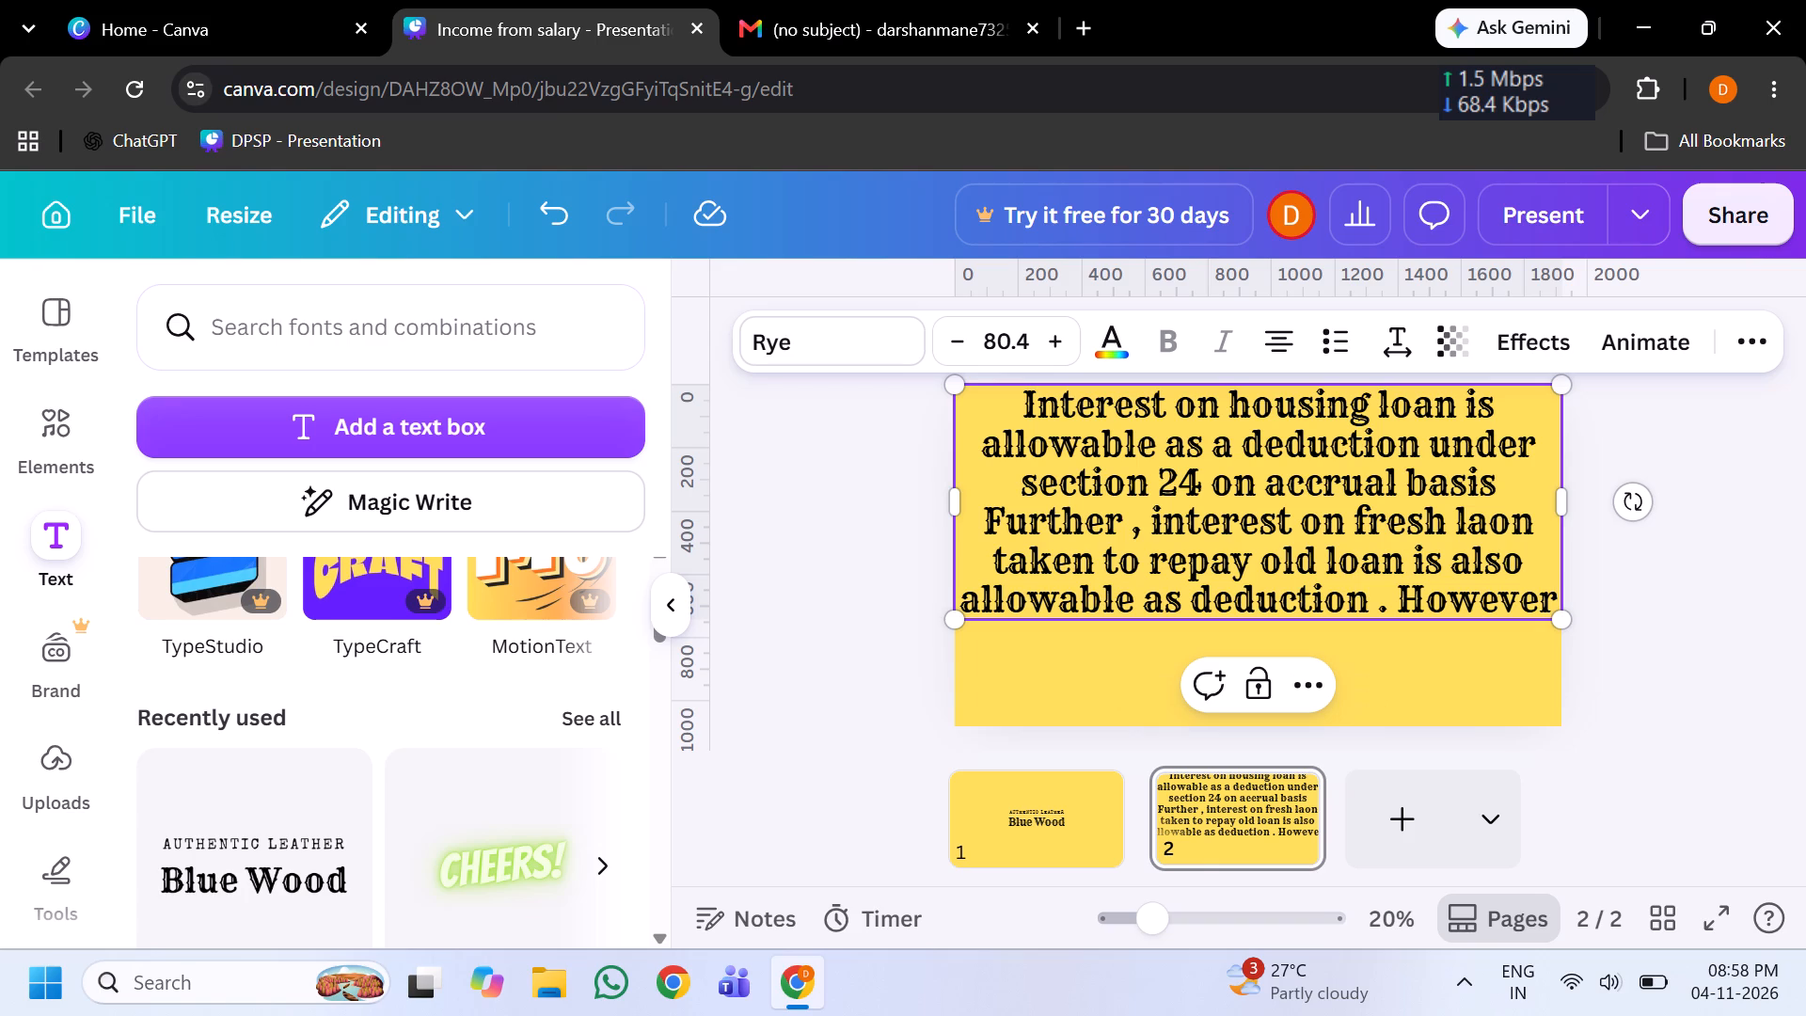
pyautogui.press(',')
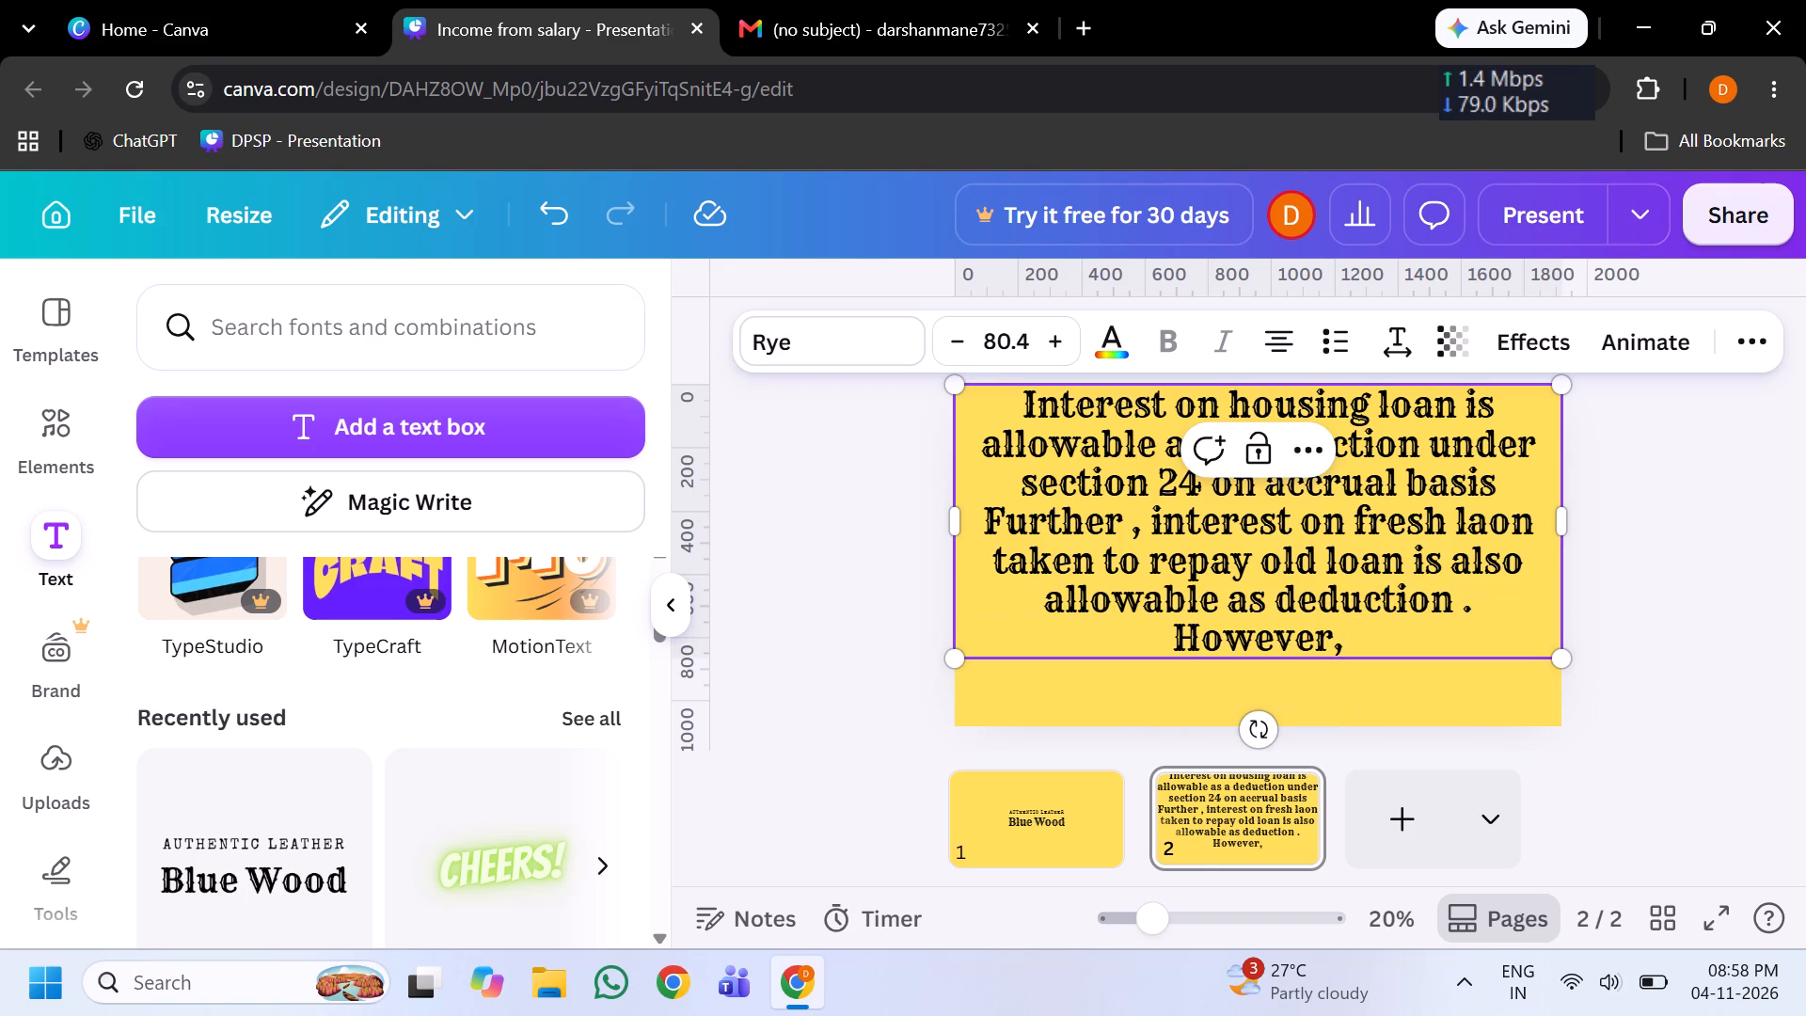
pyautogui.write('inte')
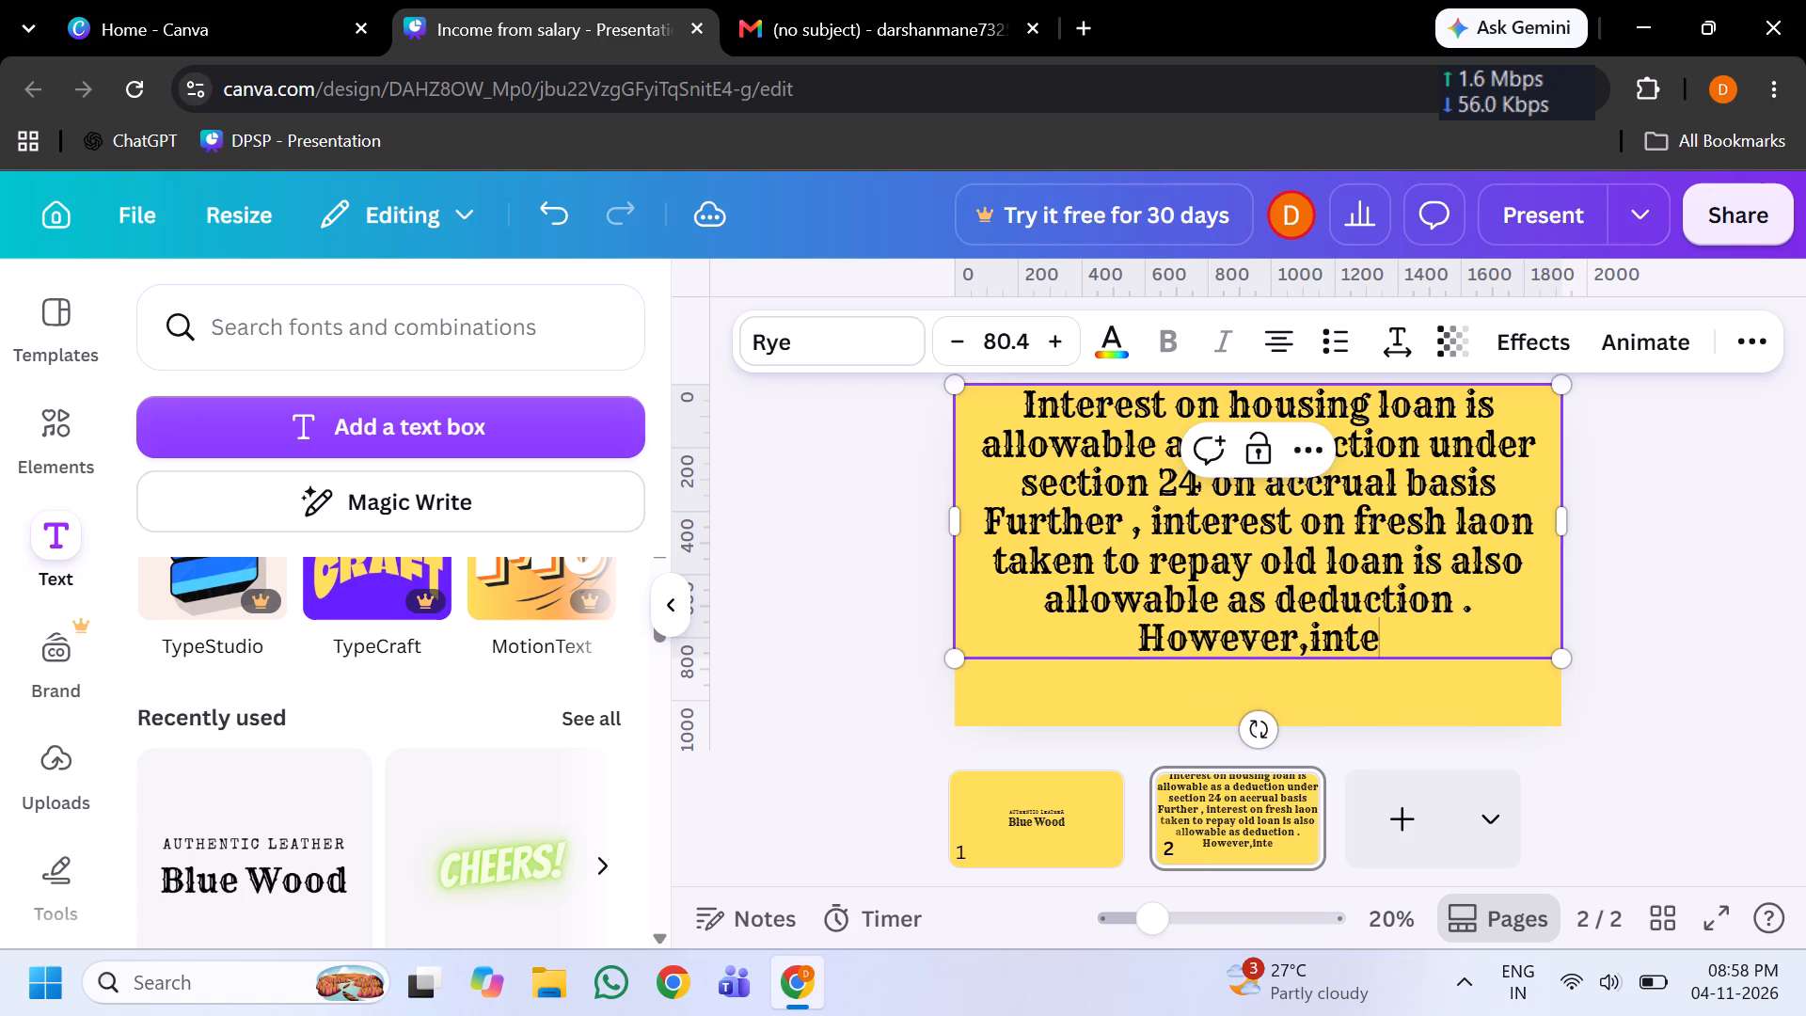
pyautogui.write('rest')
pyautogui.press('space')
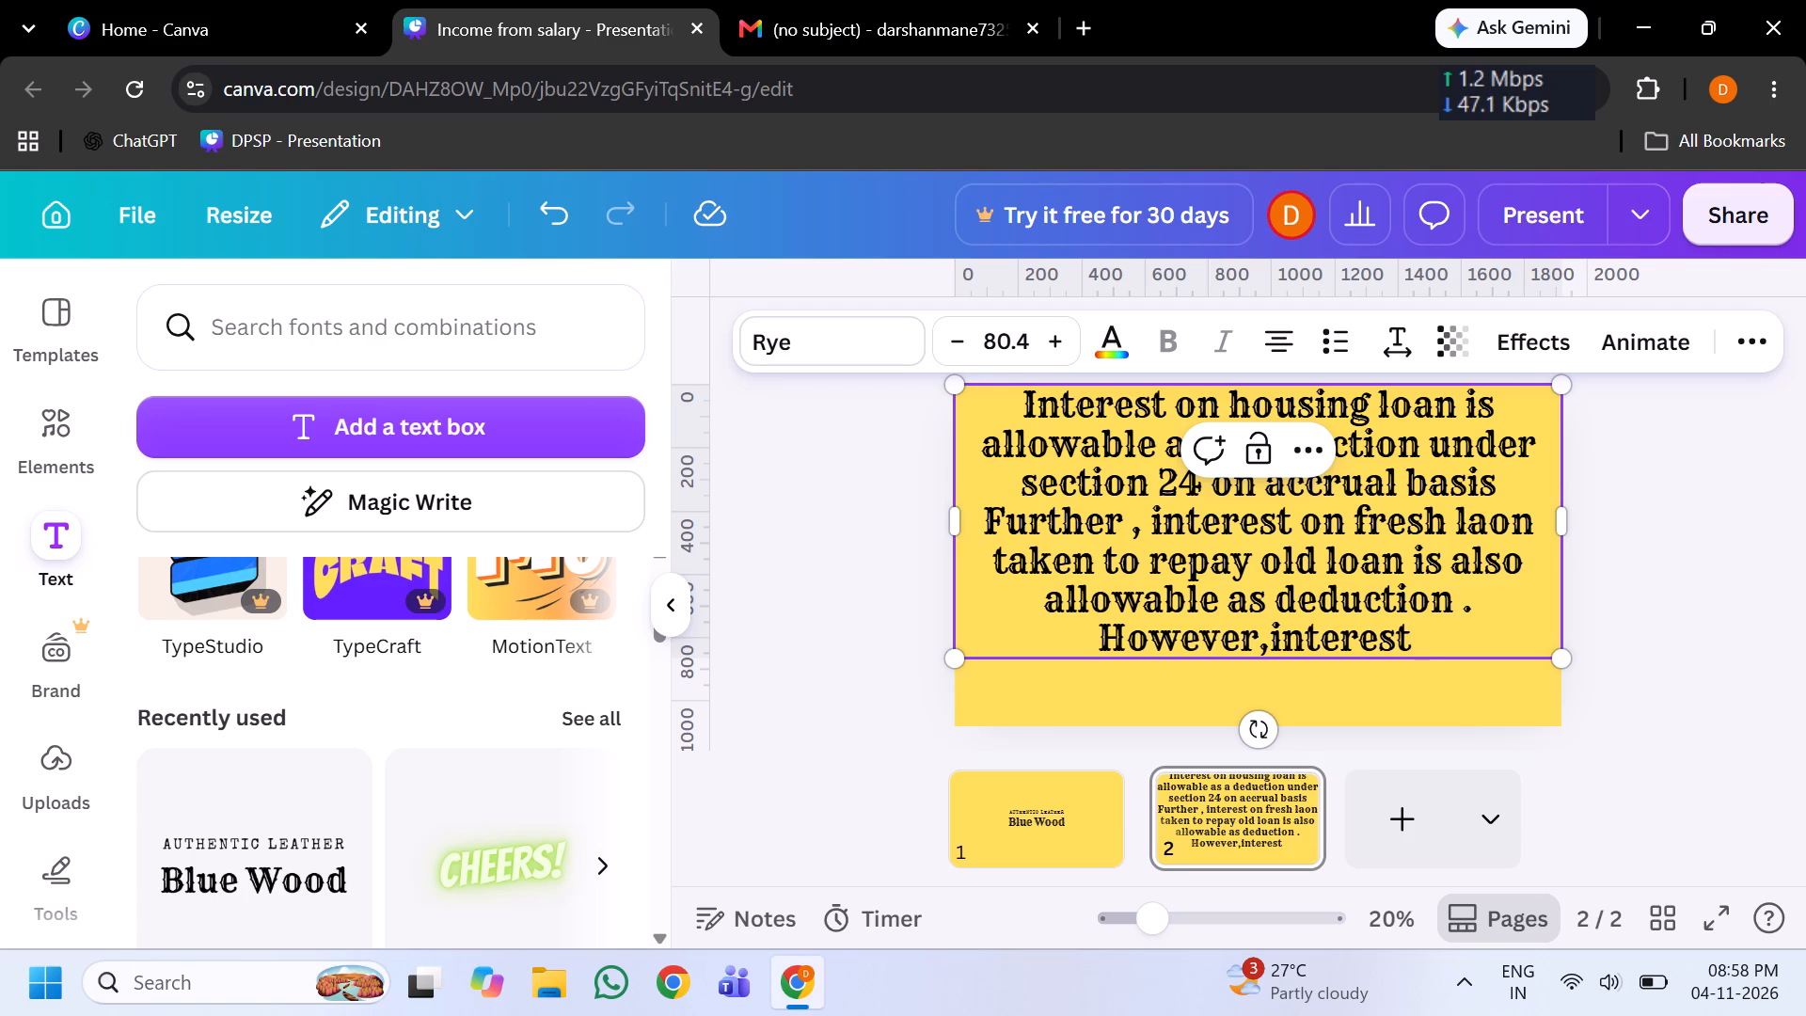
pyautogui.write('on unpaid')
pyautogui.press('space')
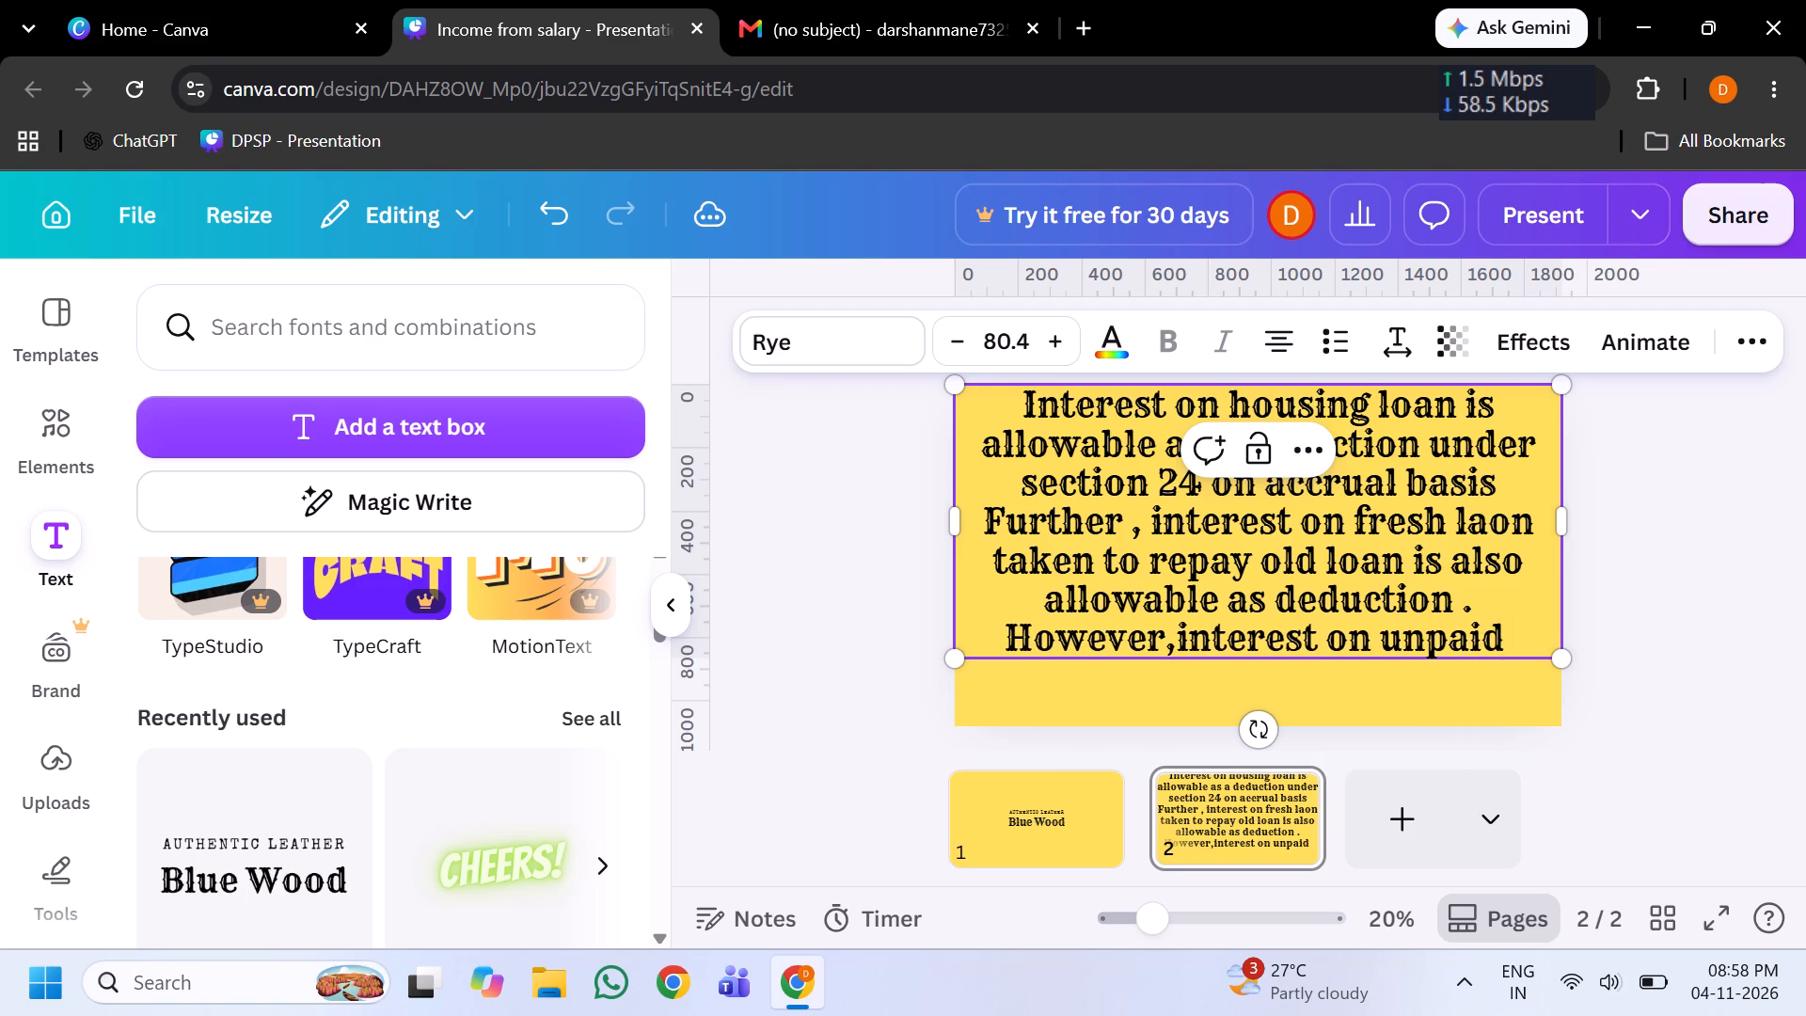
# Continue the sentence in the text box with "interest is not allowable".
pyautogui.write('in')
pyautogui.write('ters')
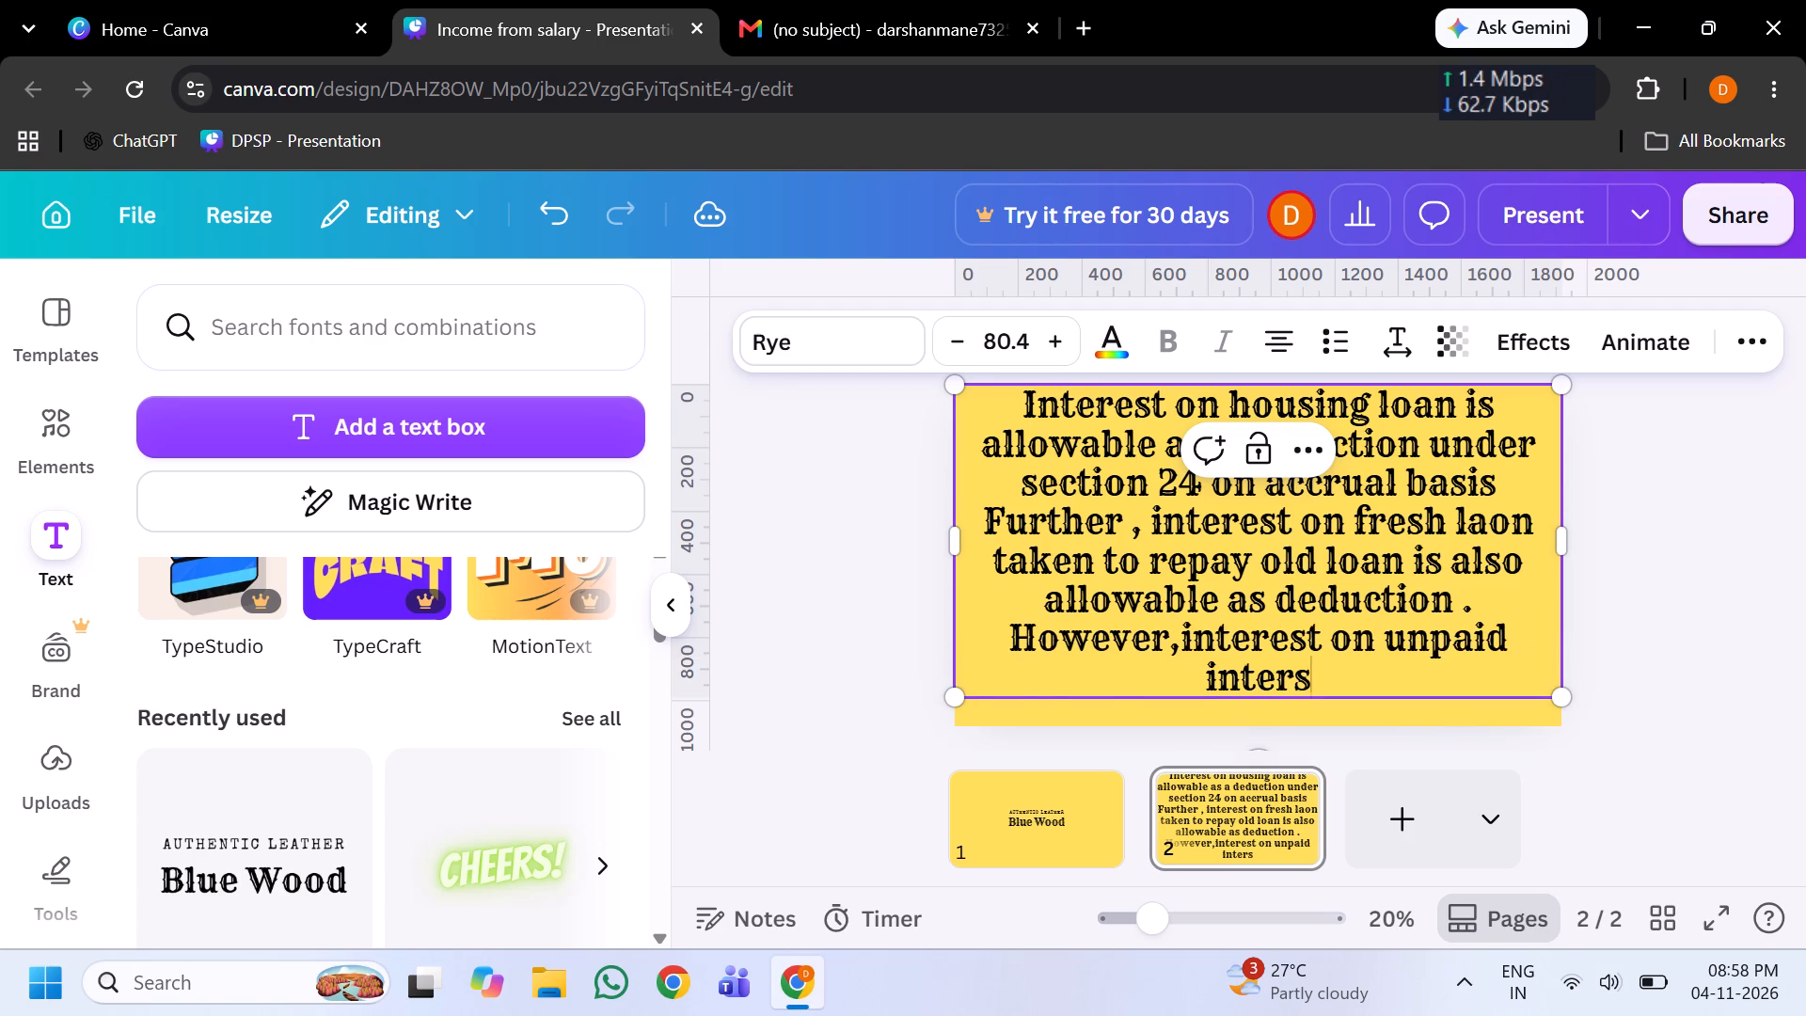
pyautogui.press('BackSpace')
pyautogui.press('BackSpace')
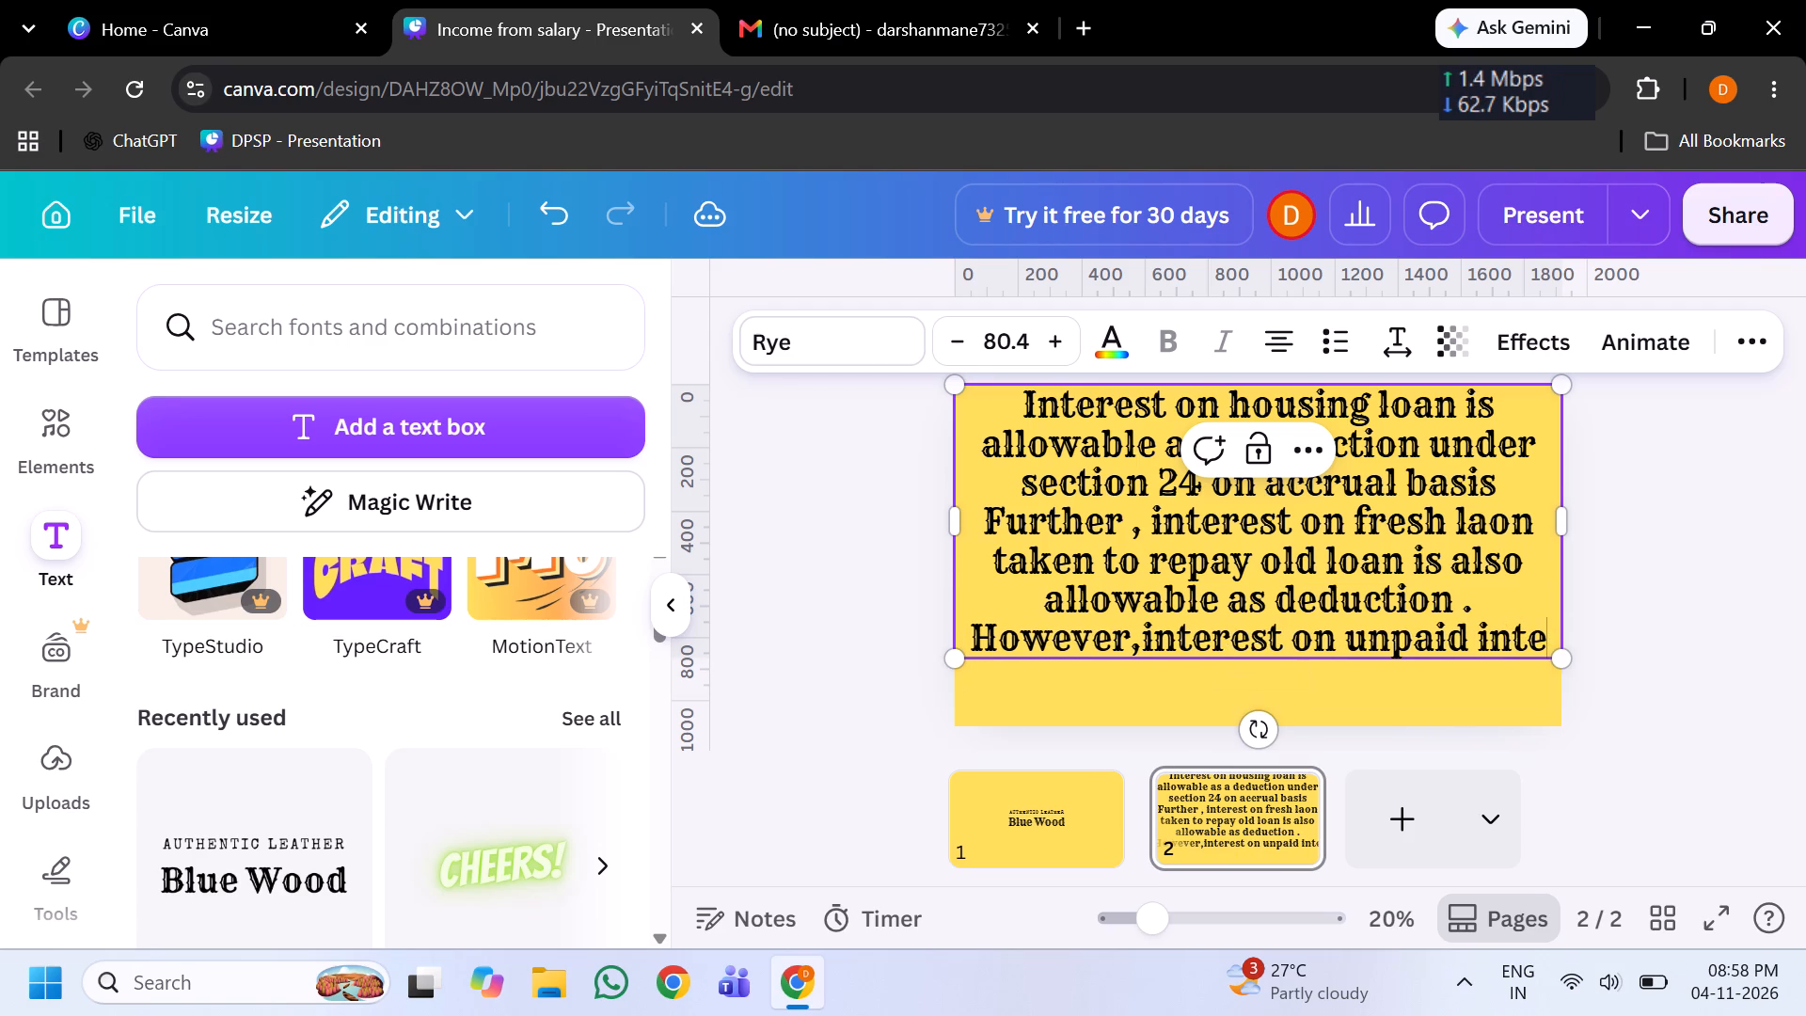
pyautogui.write('rest')
pyautogui.press('space')
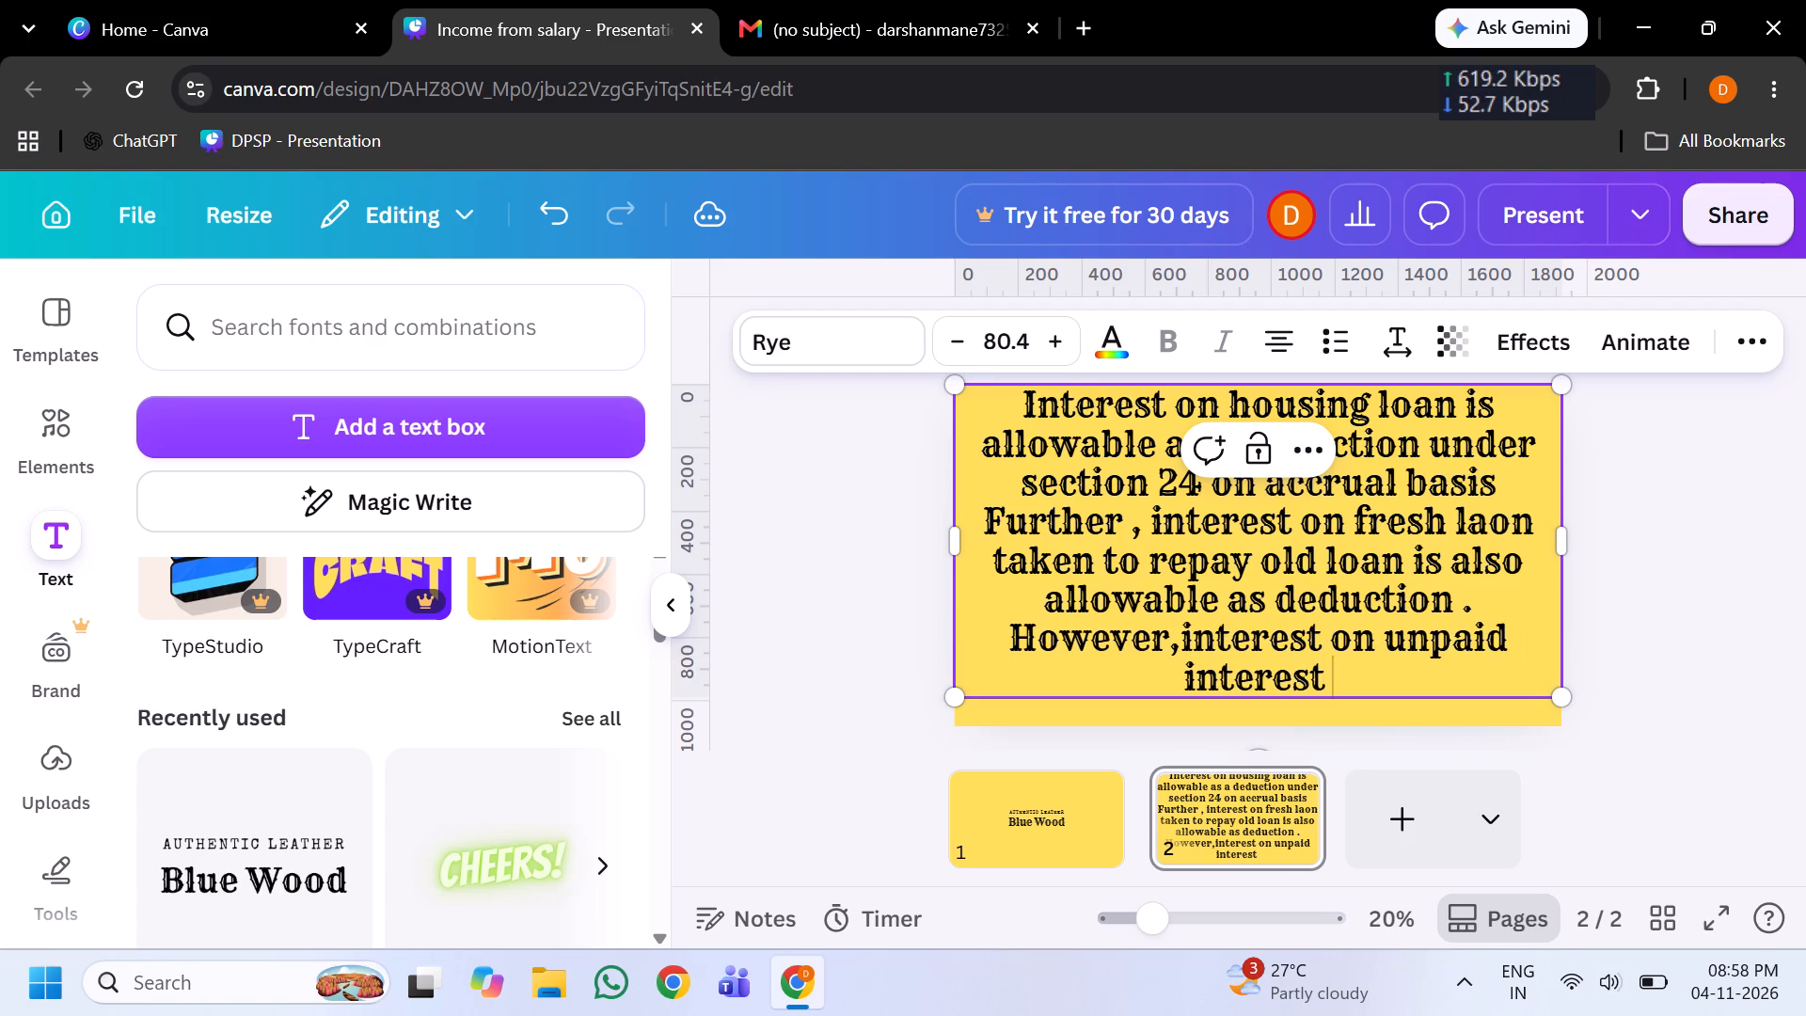
pyautogui.write('is not')
pyautogui.press('space')
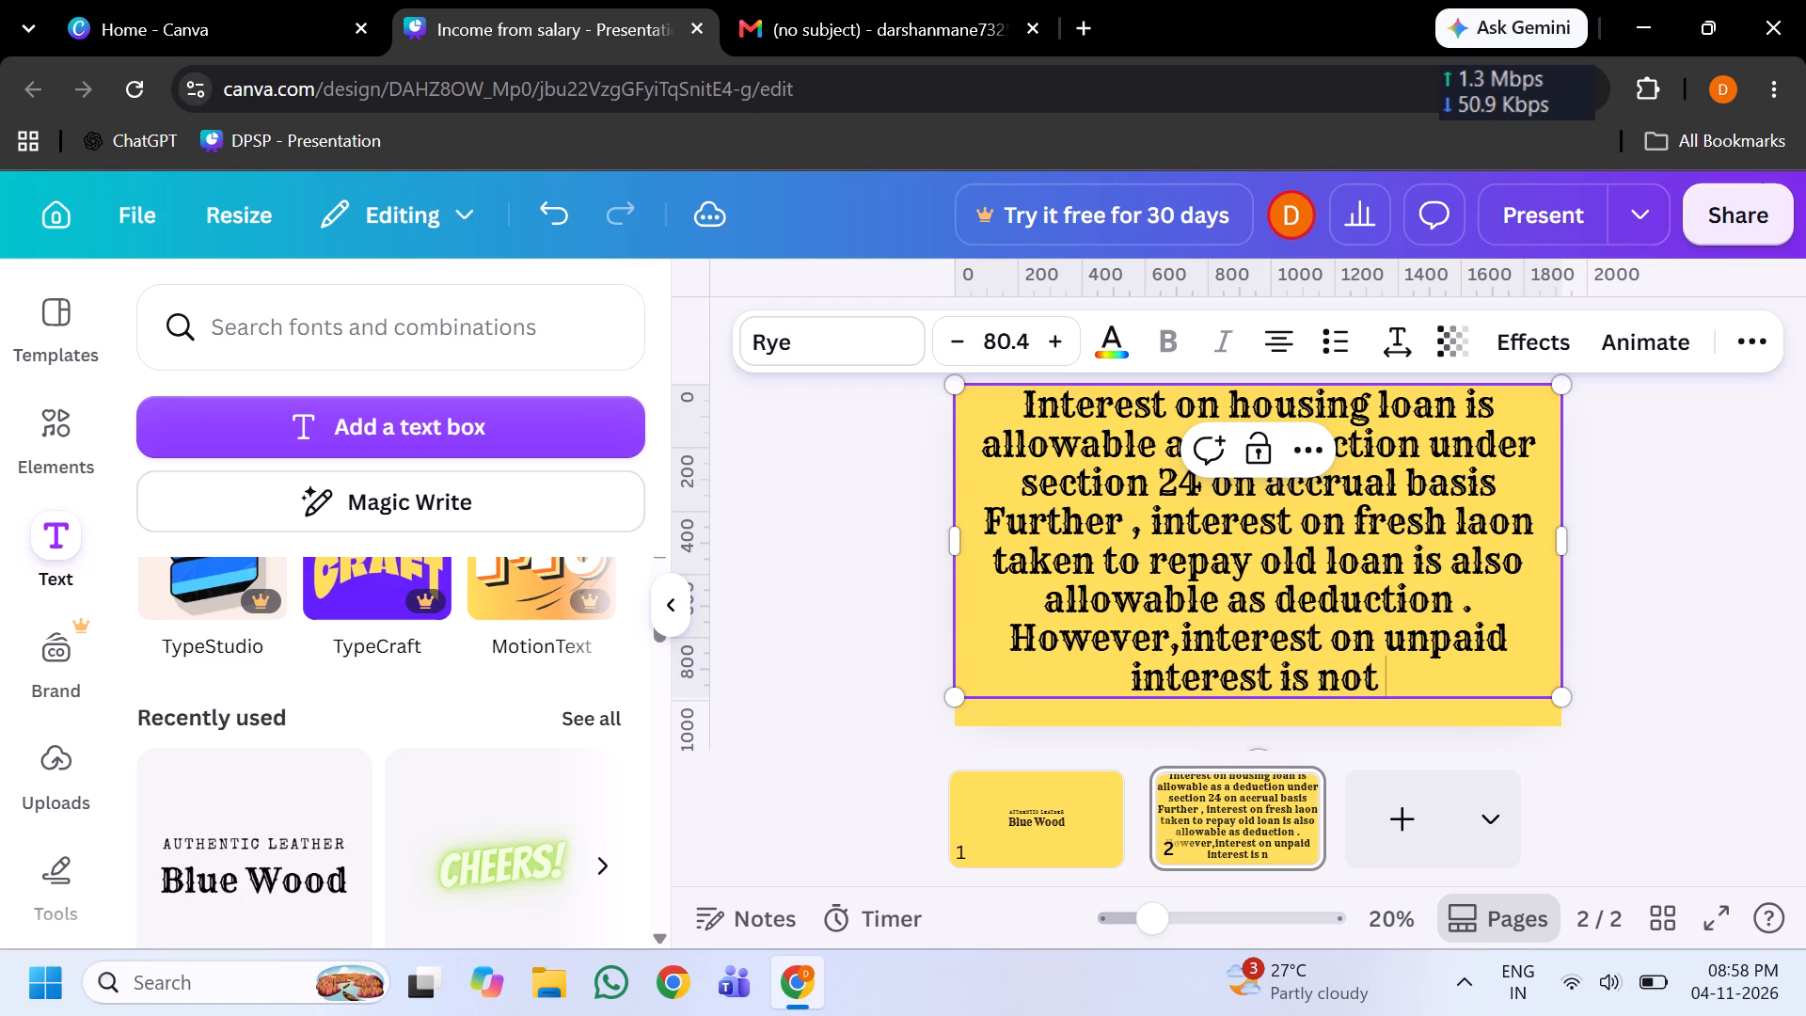
pyautogui.press('a')
pyautogui.write('llo')
pyautogui.write('wable')
pyautogui.press('space')
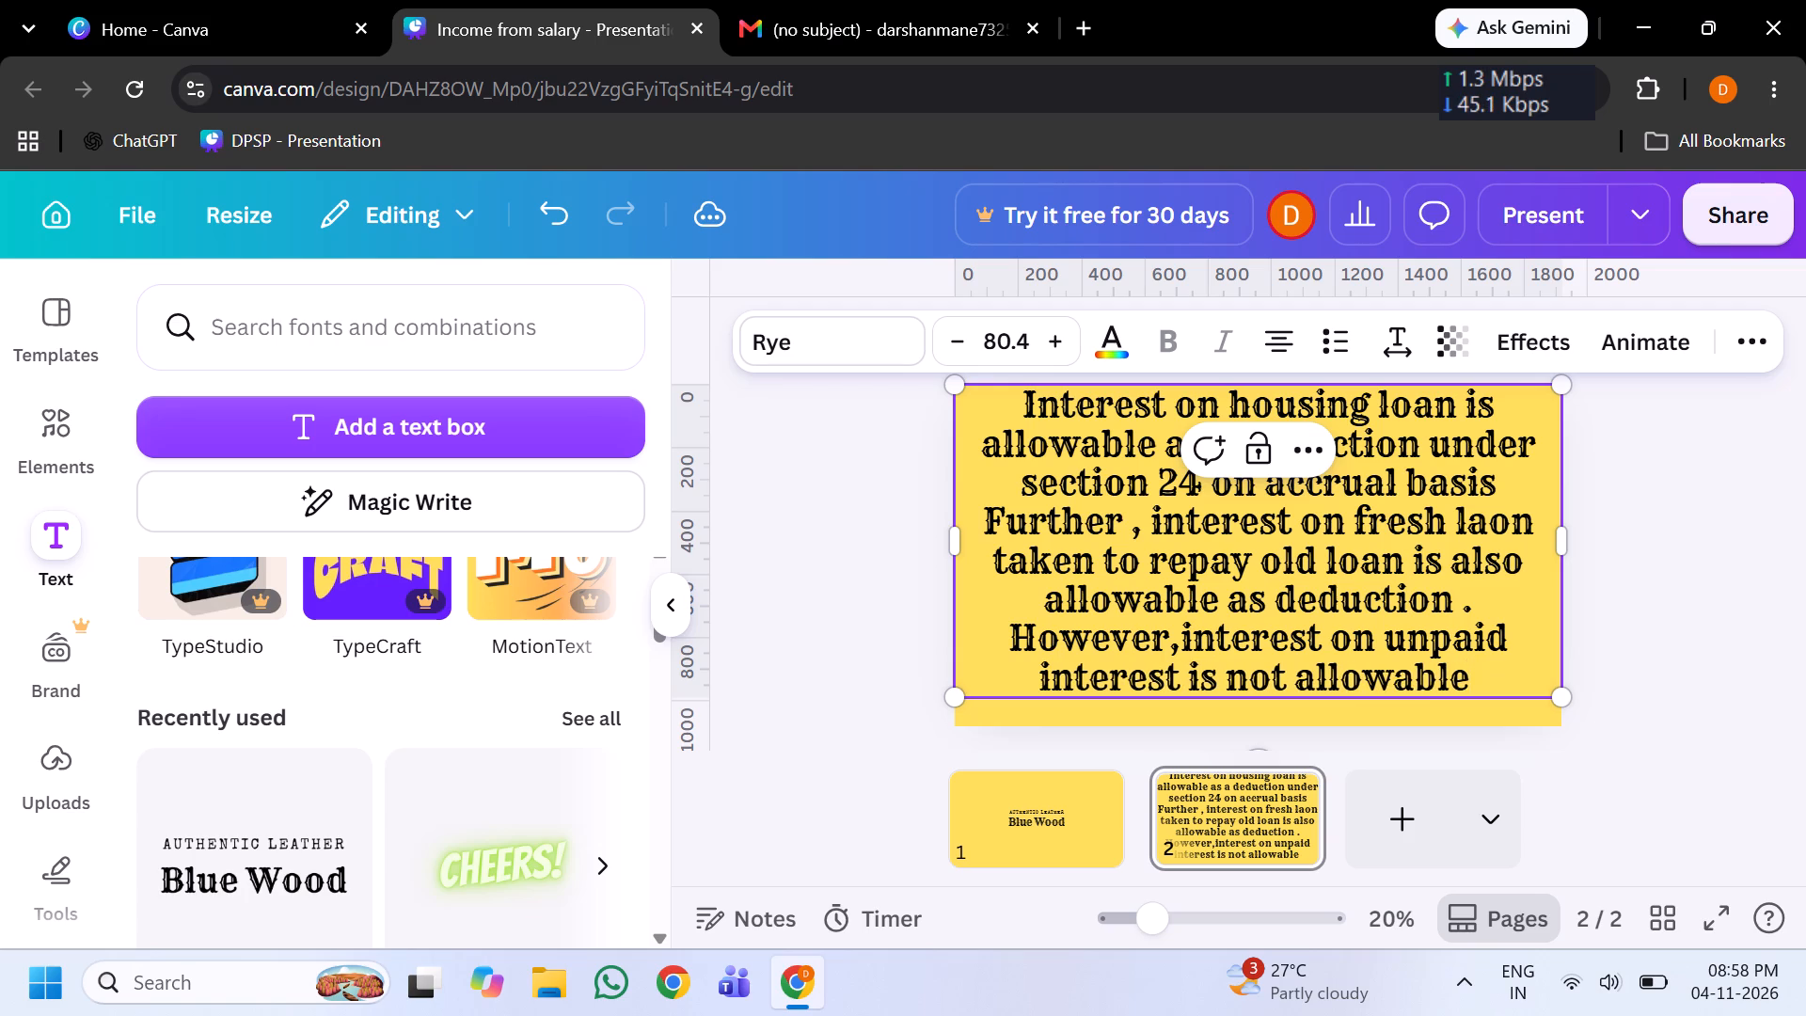
# Complete the sentence in the text box with "as deduction under section 24".
pyautogui.write('as')
pyautogui.press('space')
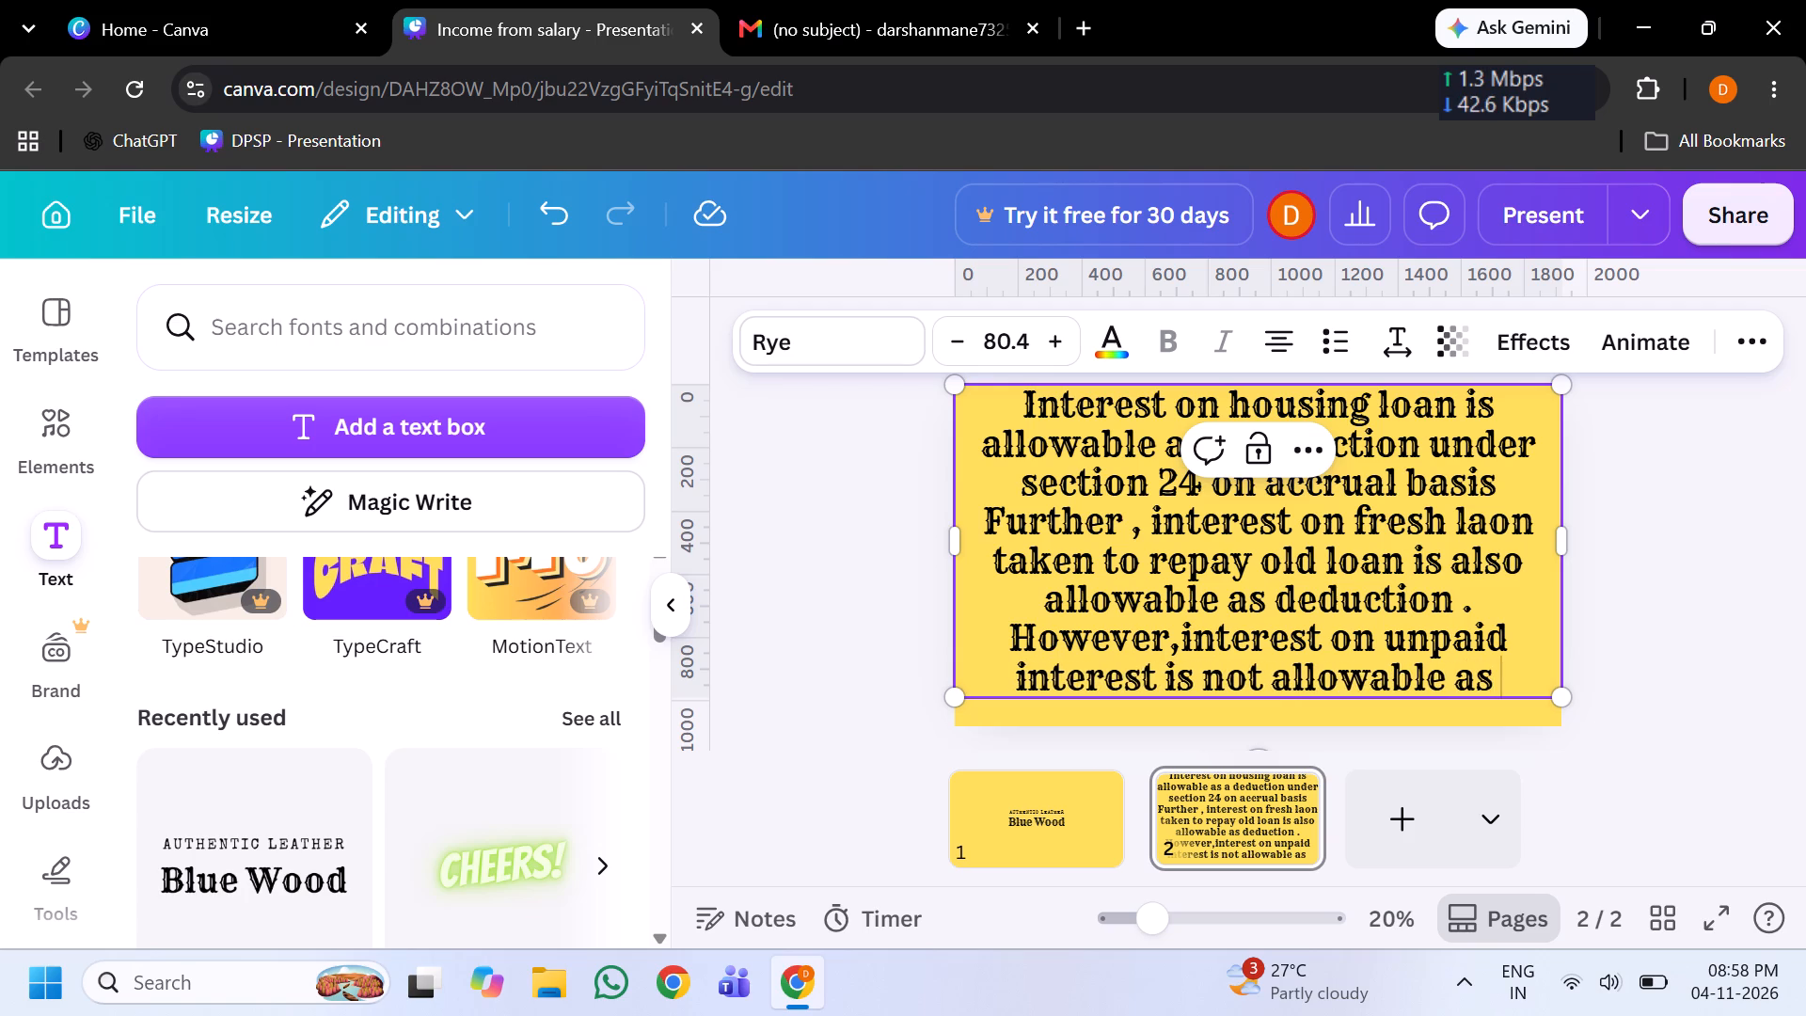
pyautogui.write('deduction')
pyautogui.press('space')
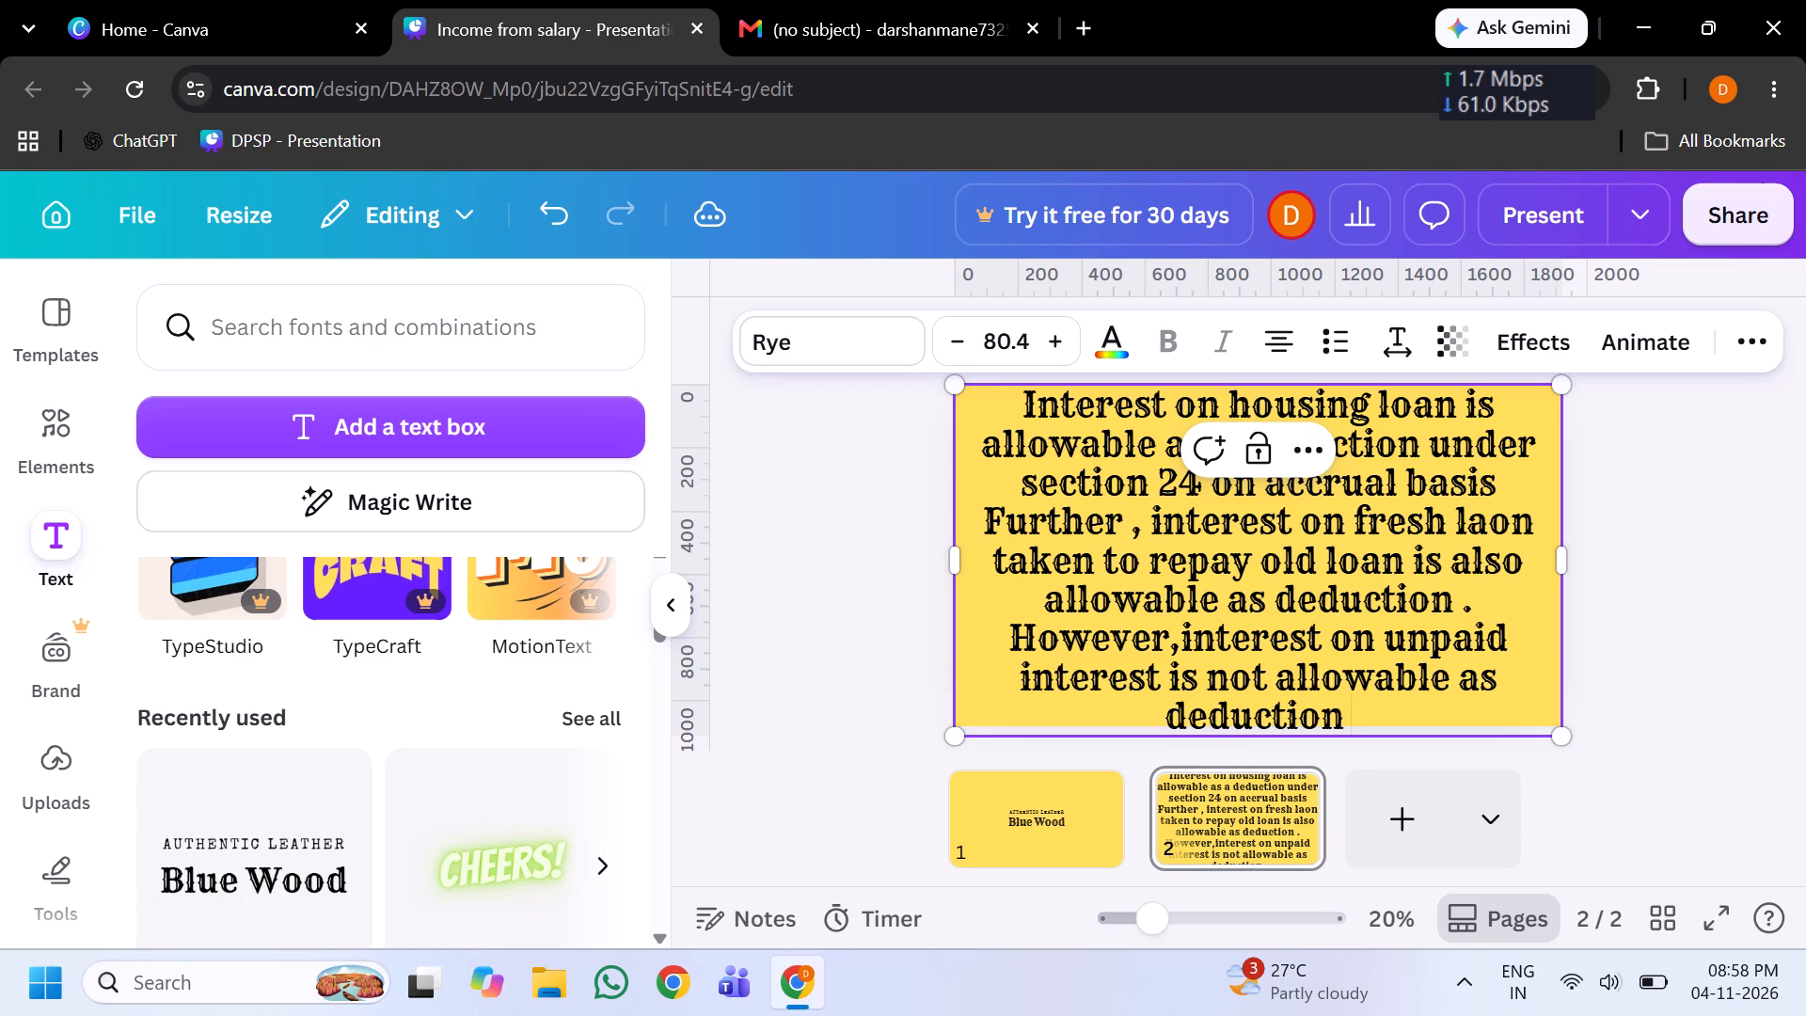
pyautogui.write('under')
pyautogui.press('space')
pyautogui.write('section')
pyautogui.press('space')
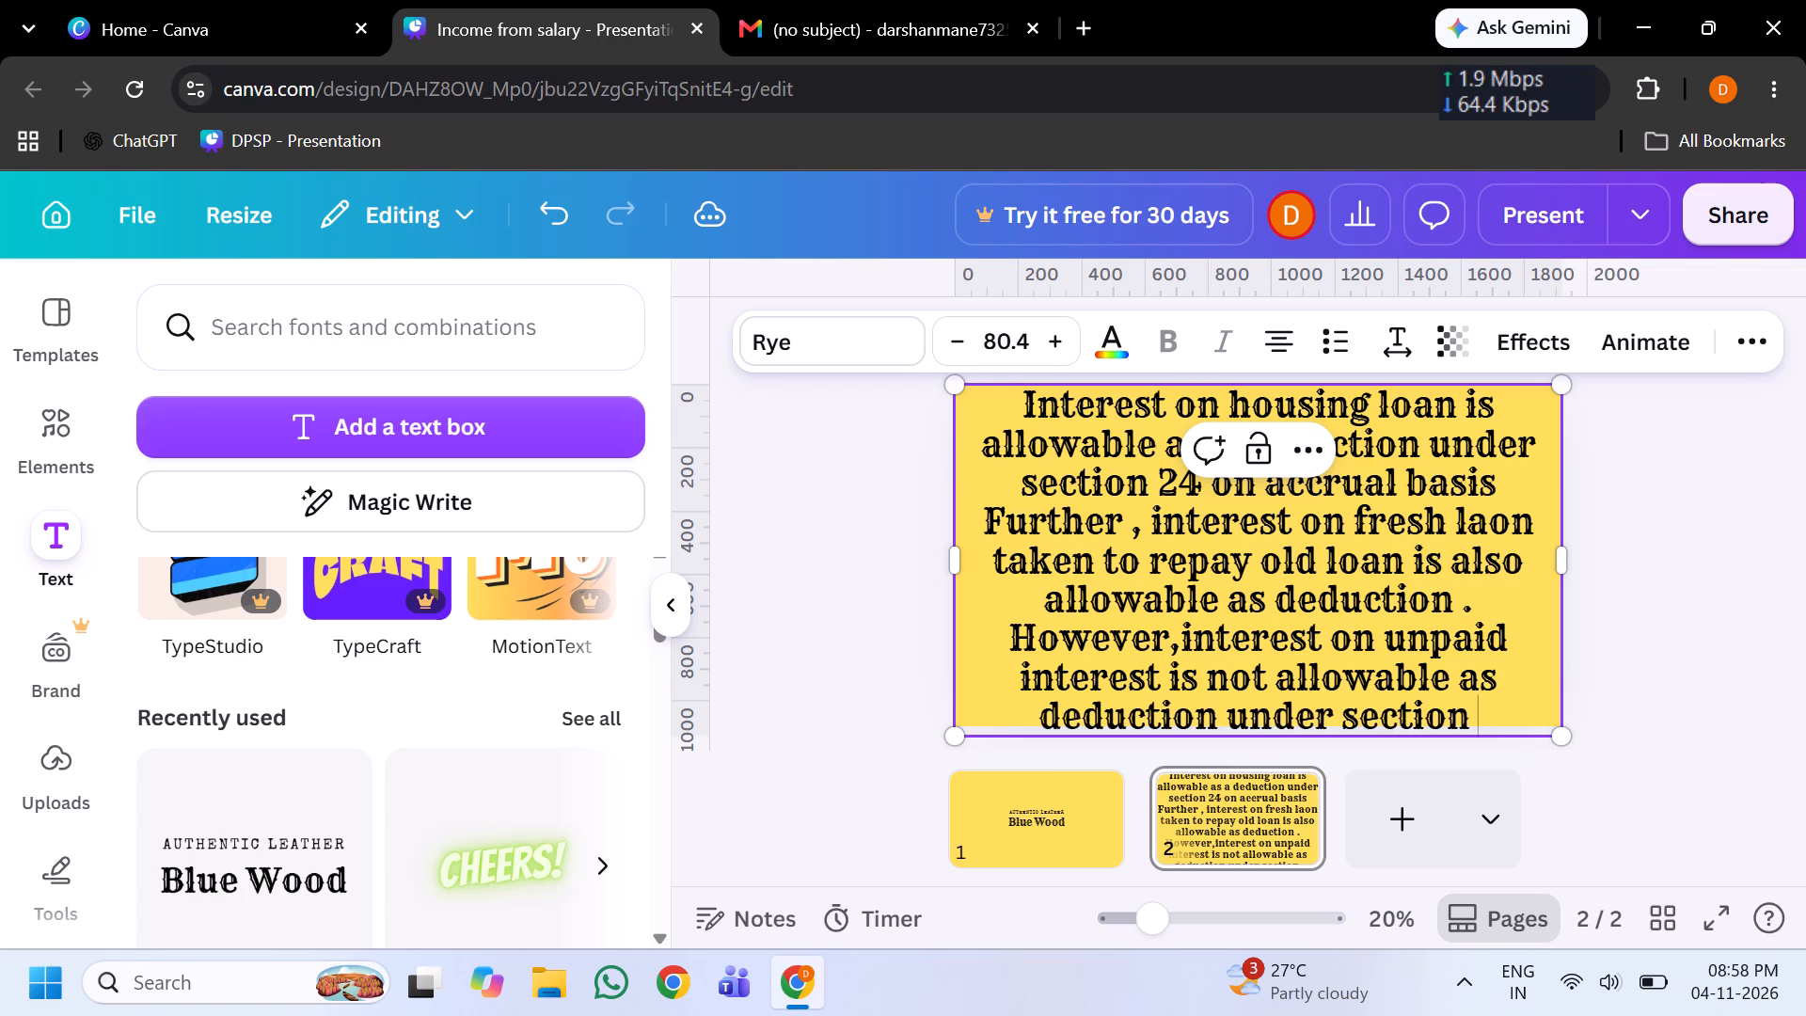
pyautogui.write('24')
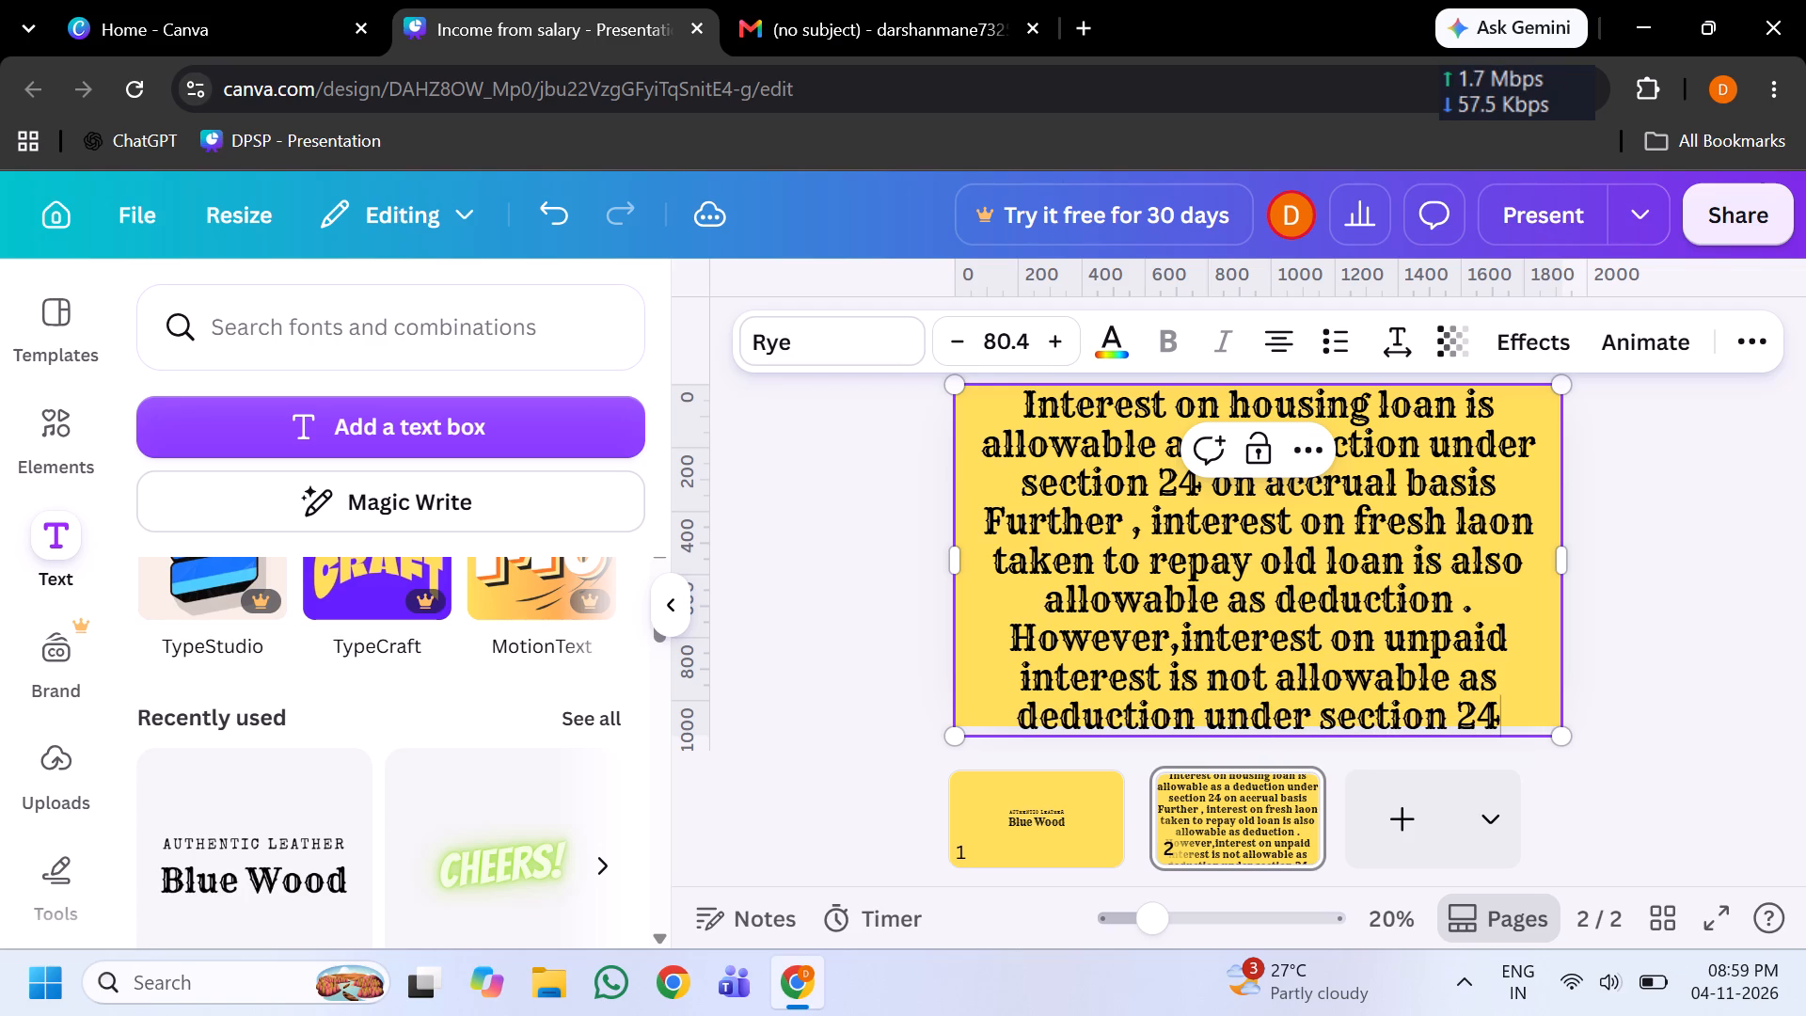
# Add a third page to the presentation after the housing loan interest page.
pyautogui.click(1418, 858)
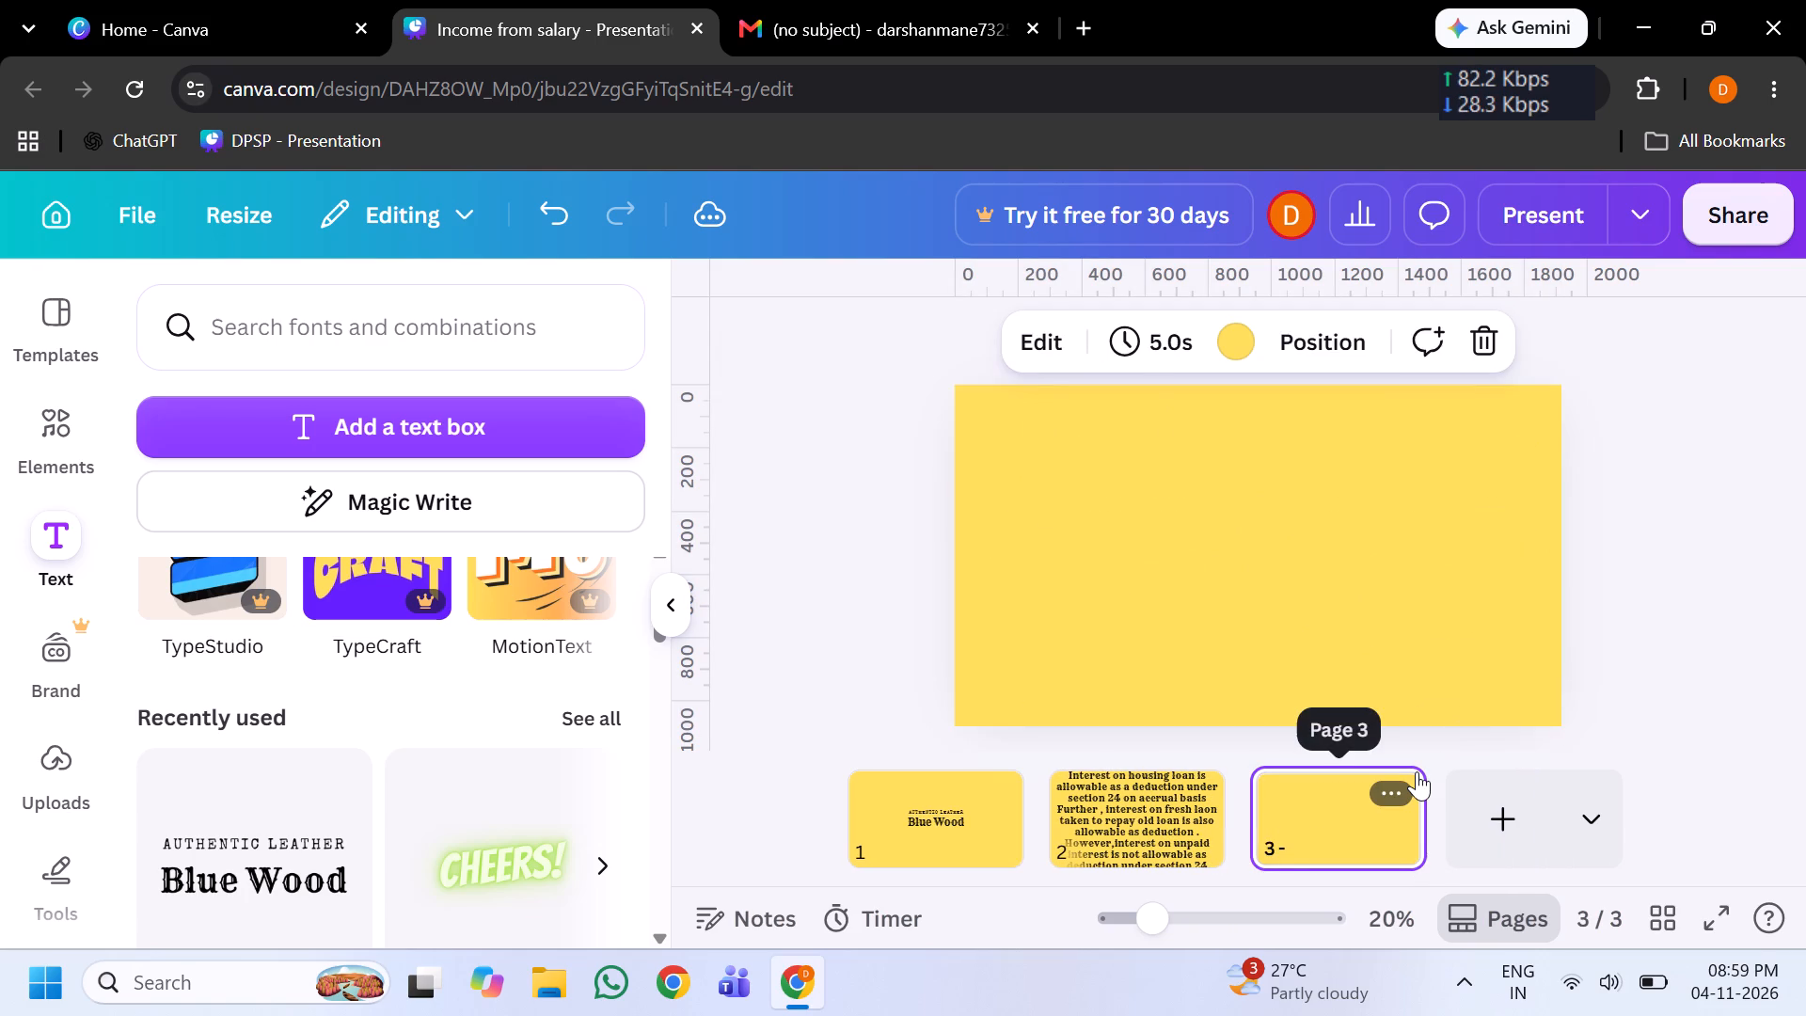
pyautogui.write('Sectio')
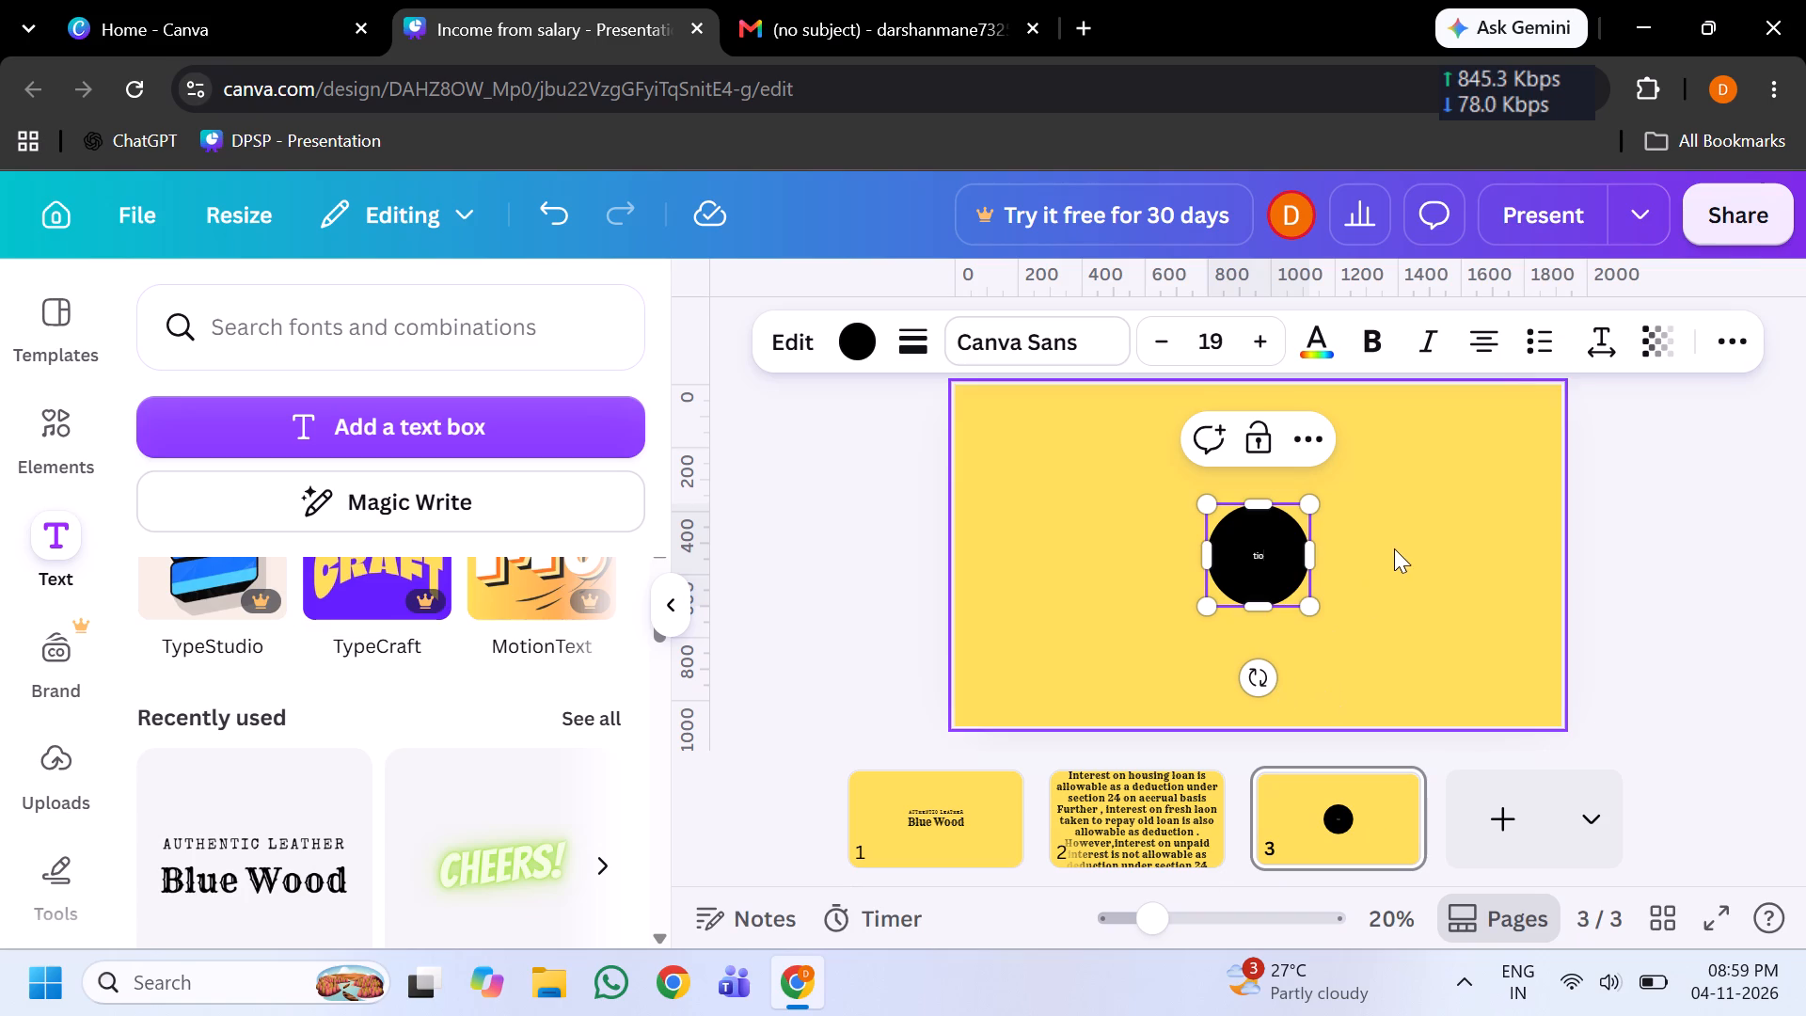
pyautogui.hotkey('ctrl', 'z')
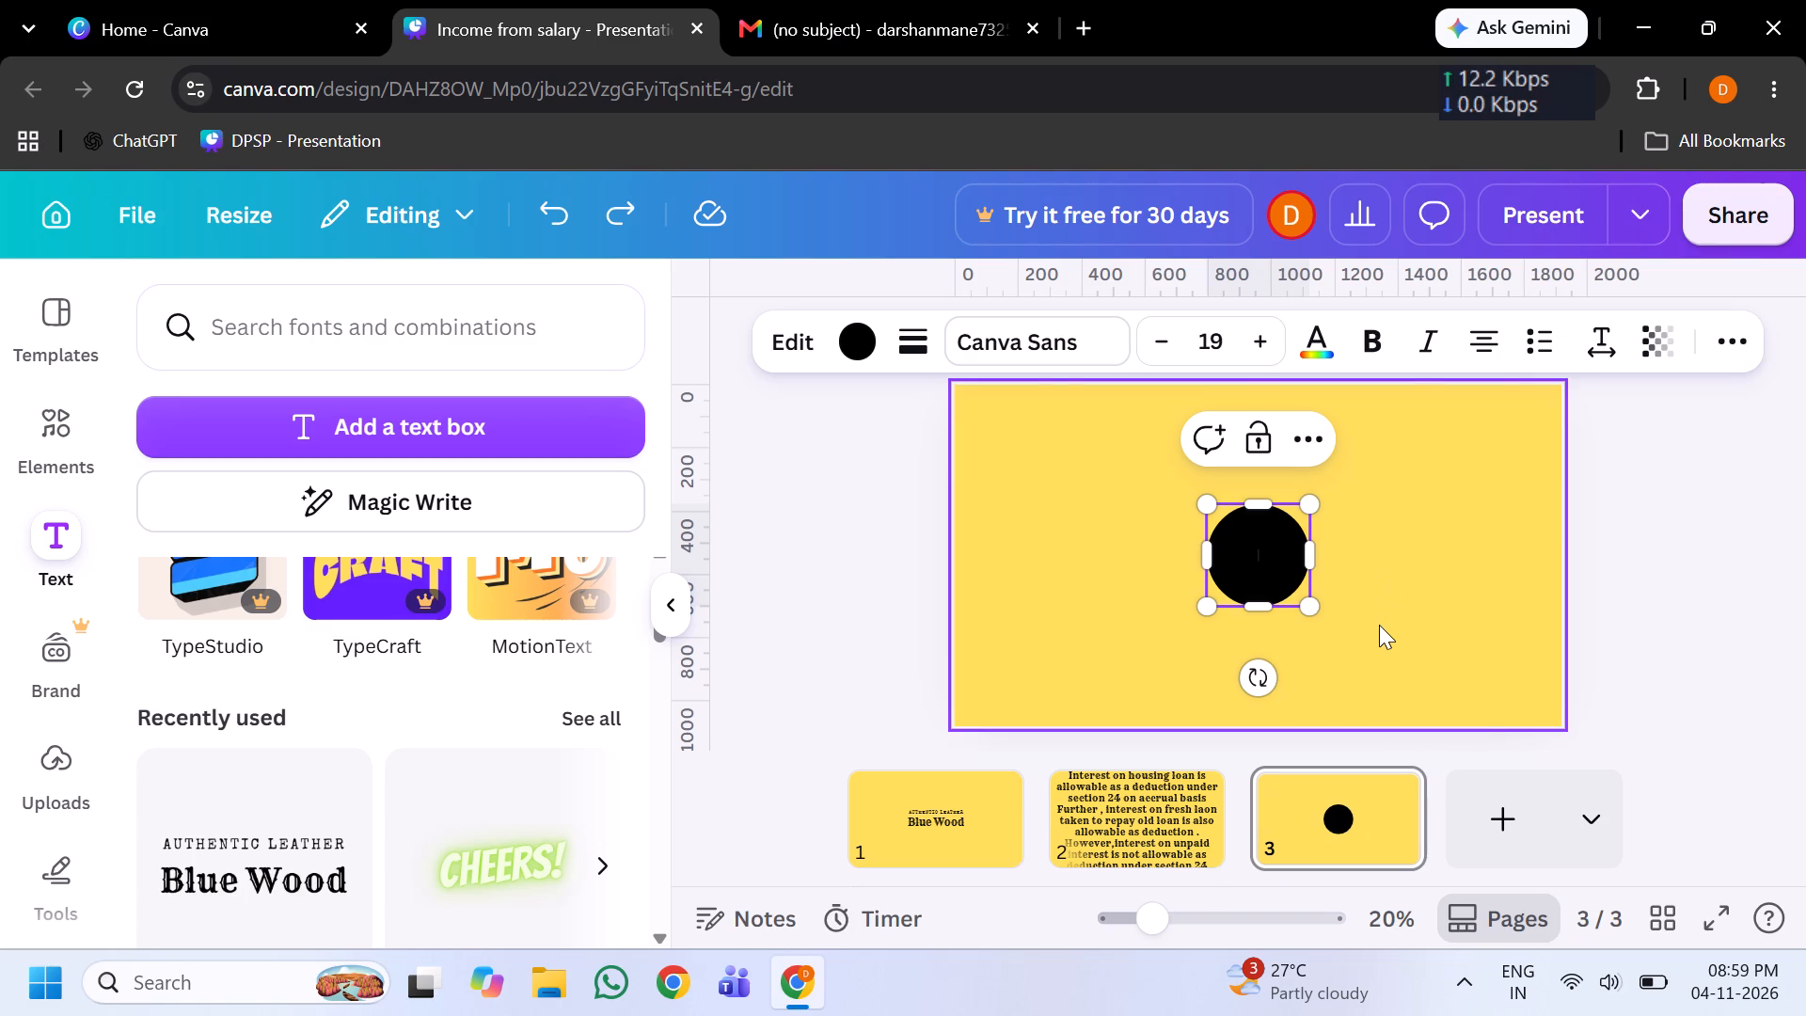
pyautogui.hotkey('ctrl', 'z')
# Add a text box to page 3 and replace its placeholder with "Section 26 provides that".
pyautogui.click(1402, 810)
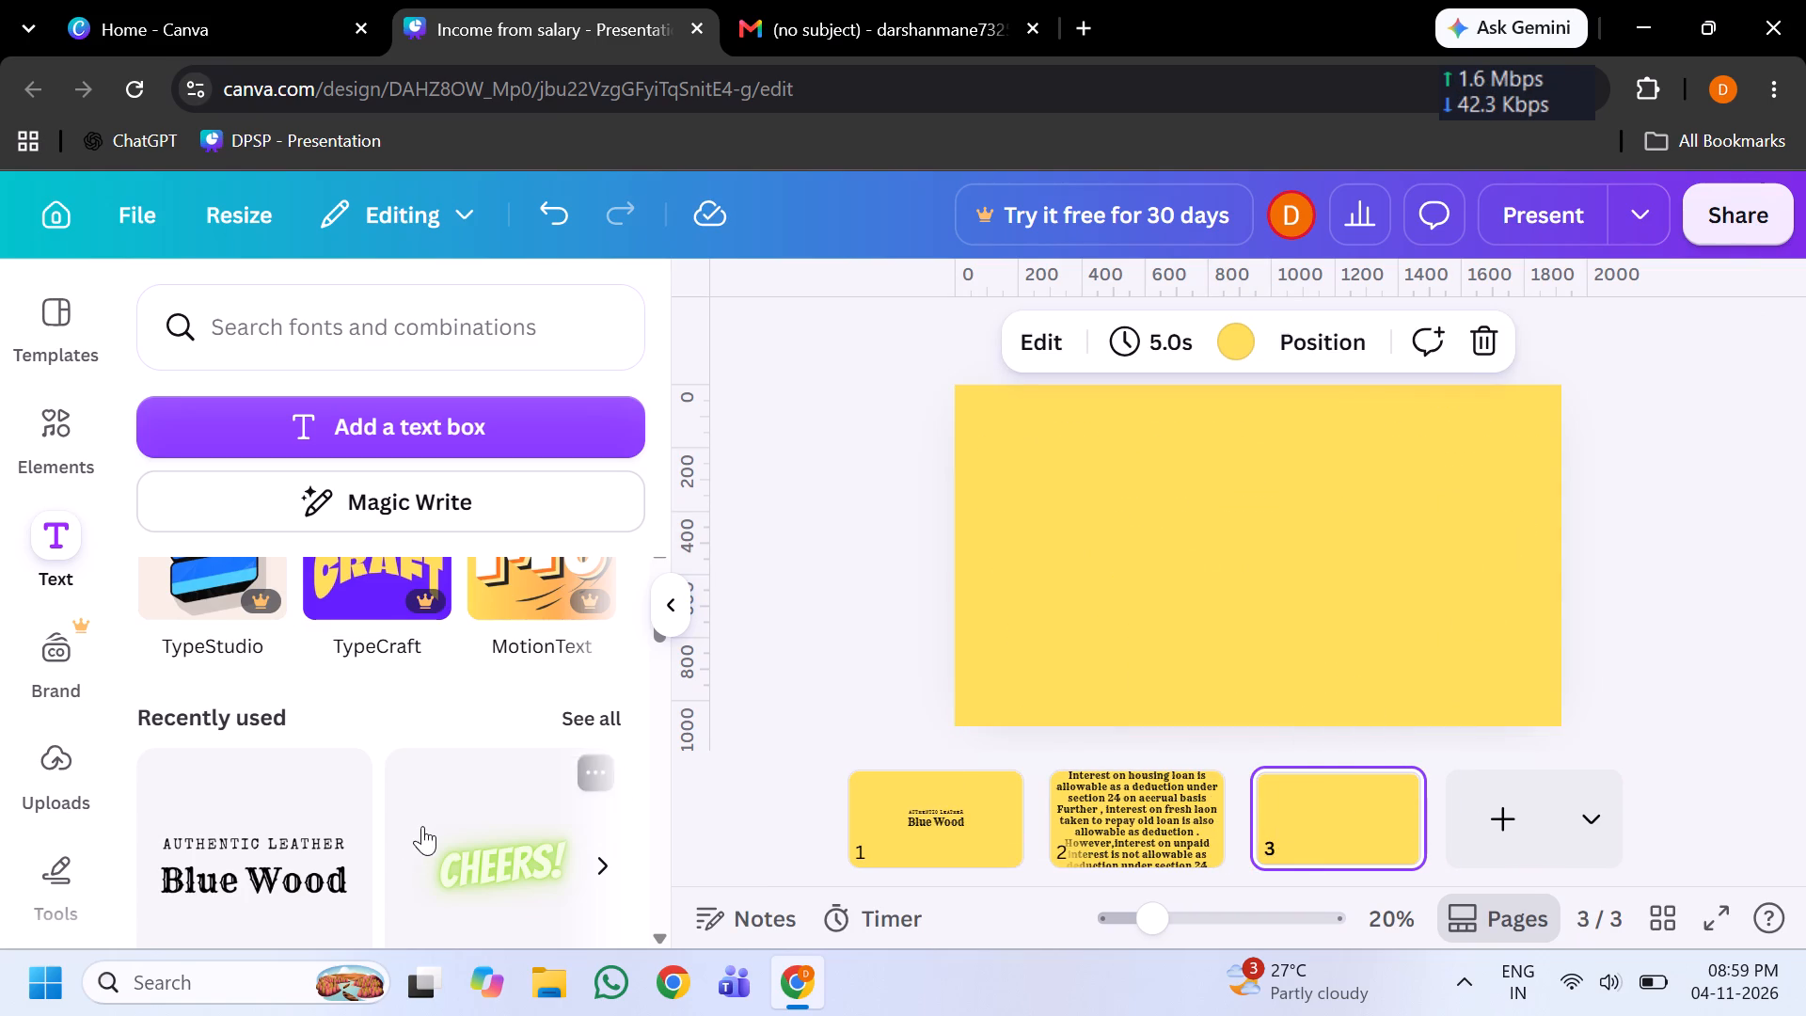
pyautogui.scroll(-2, 422, 826)
pyautogui.click(502, 428)
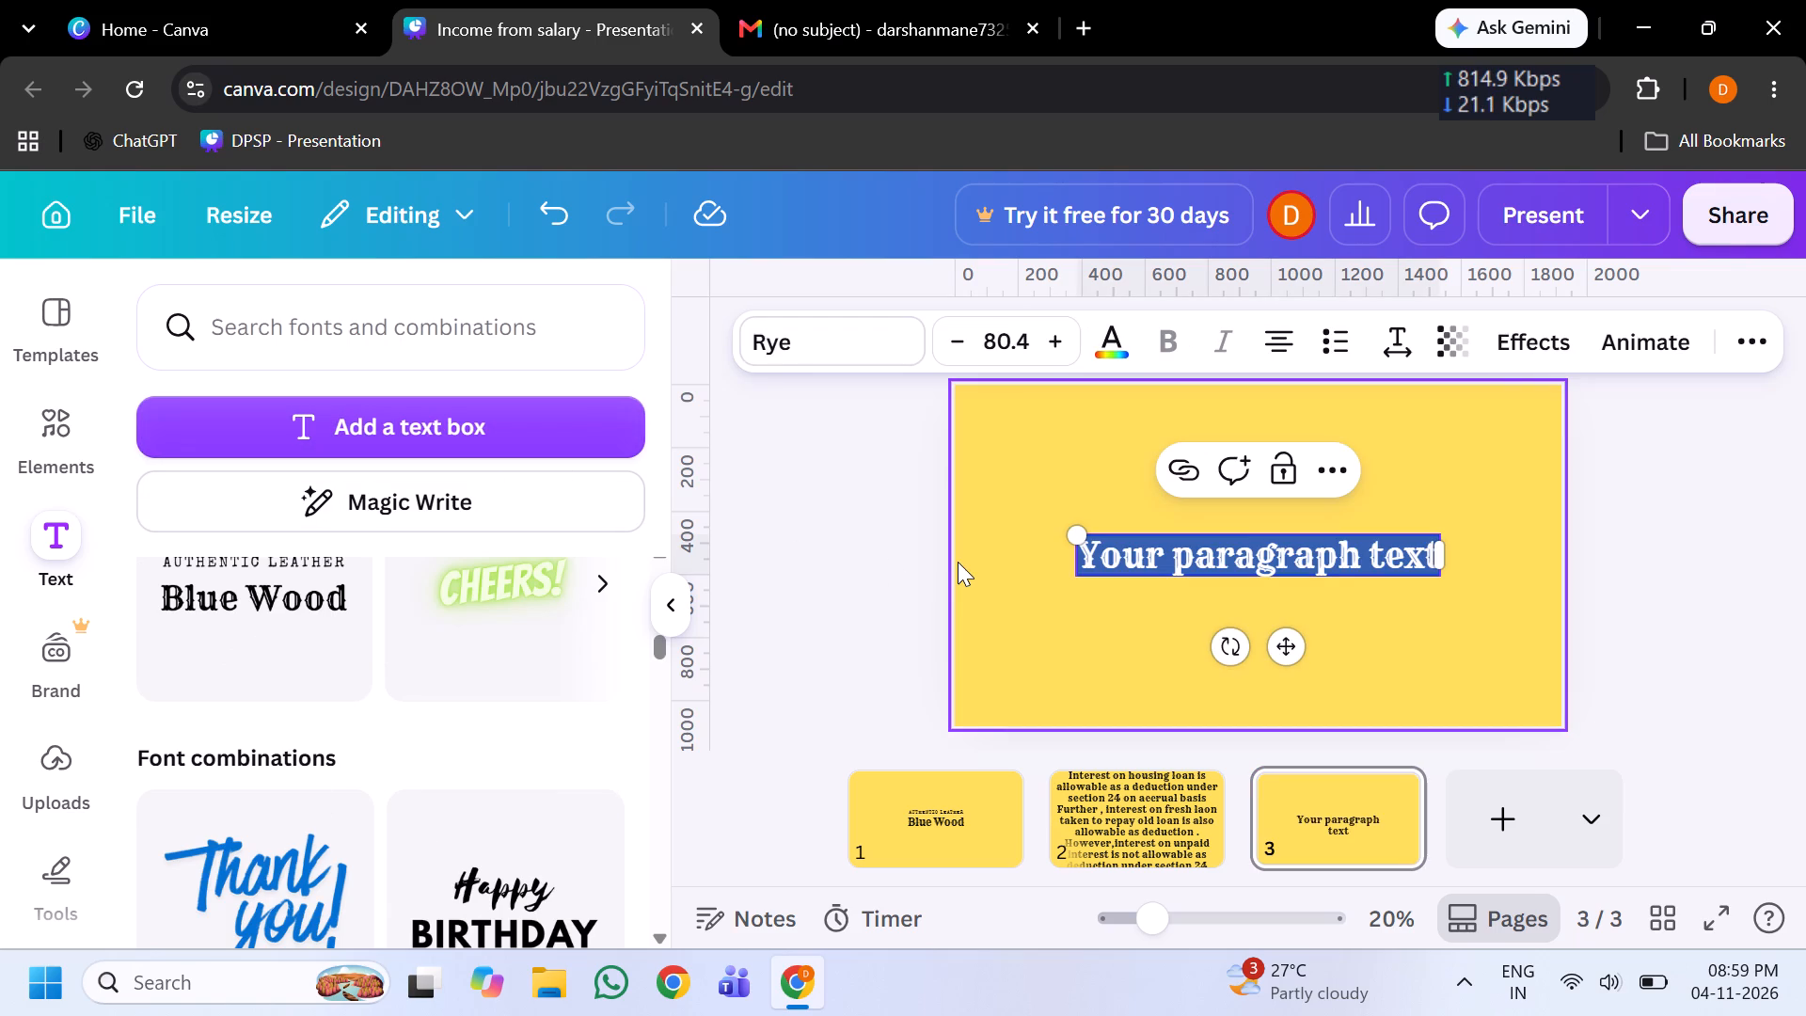
pyautogui.press('BackSpace')
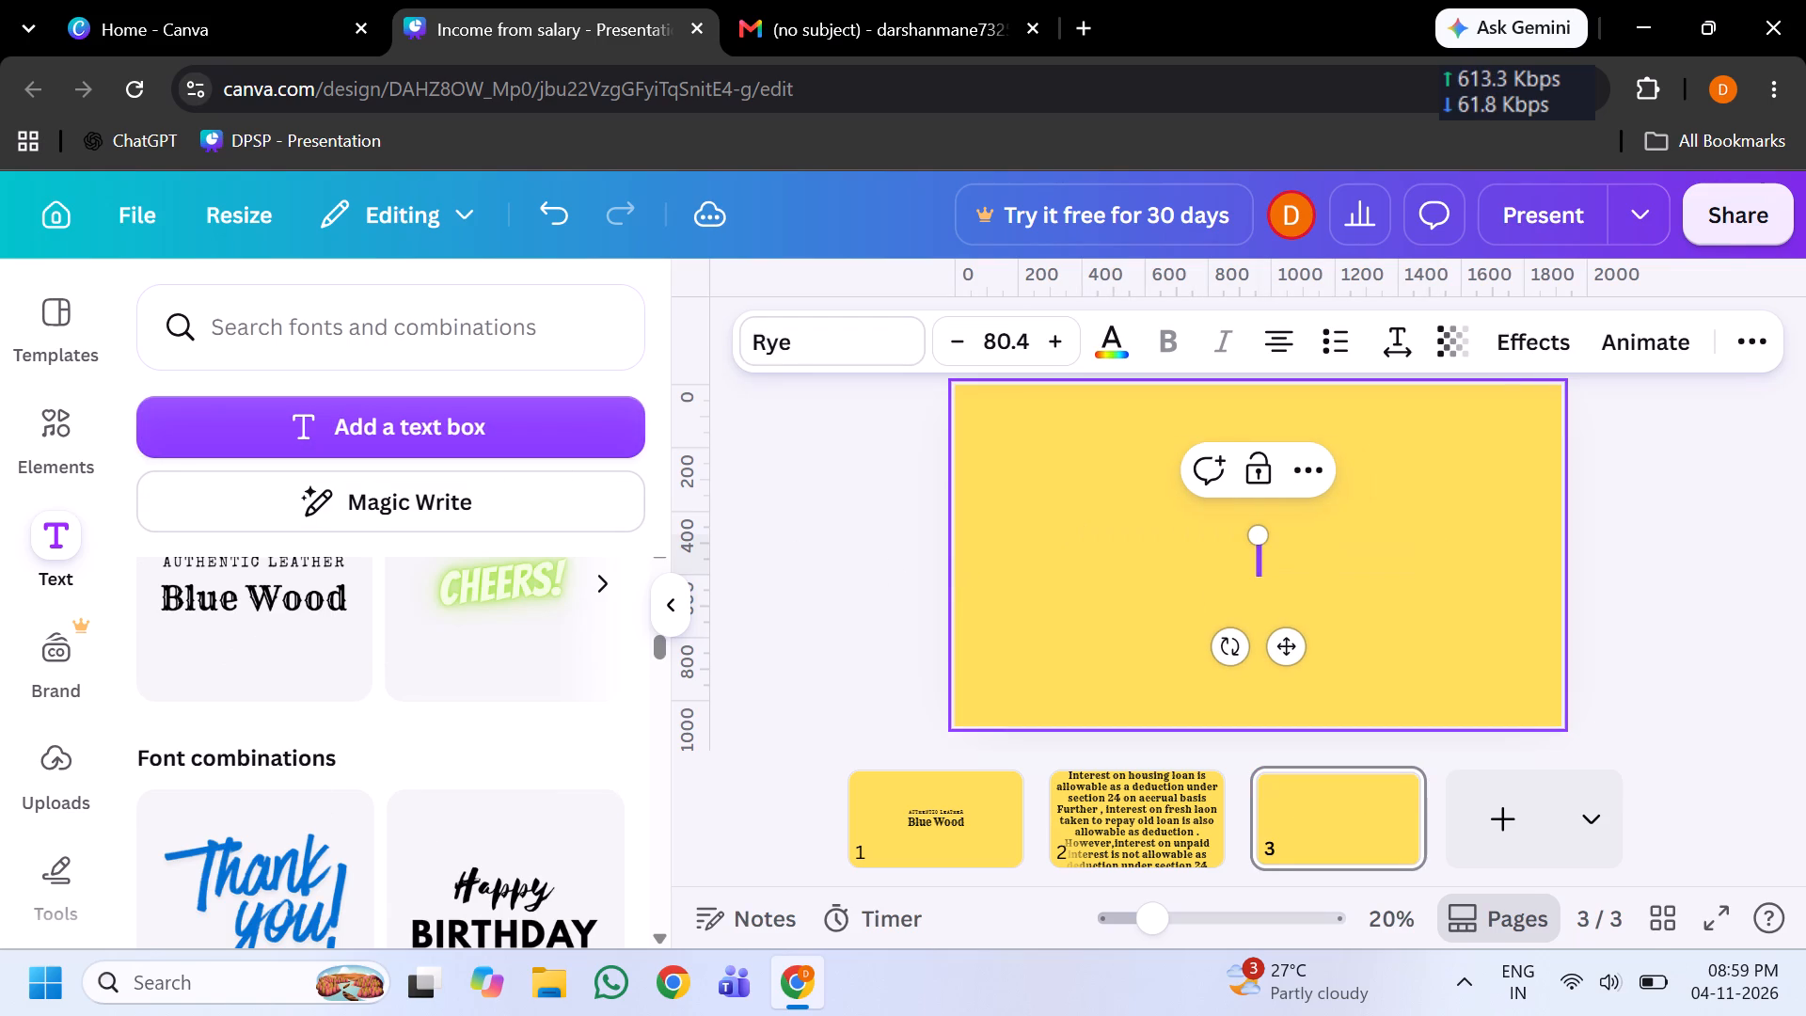
pyautogui.write('Section')
pyautogui.press('space')
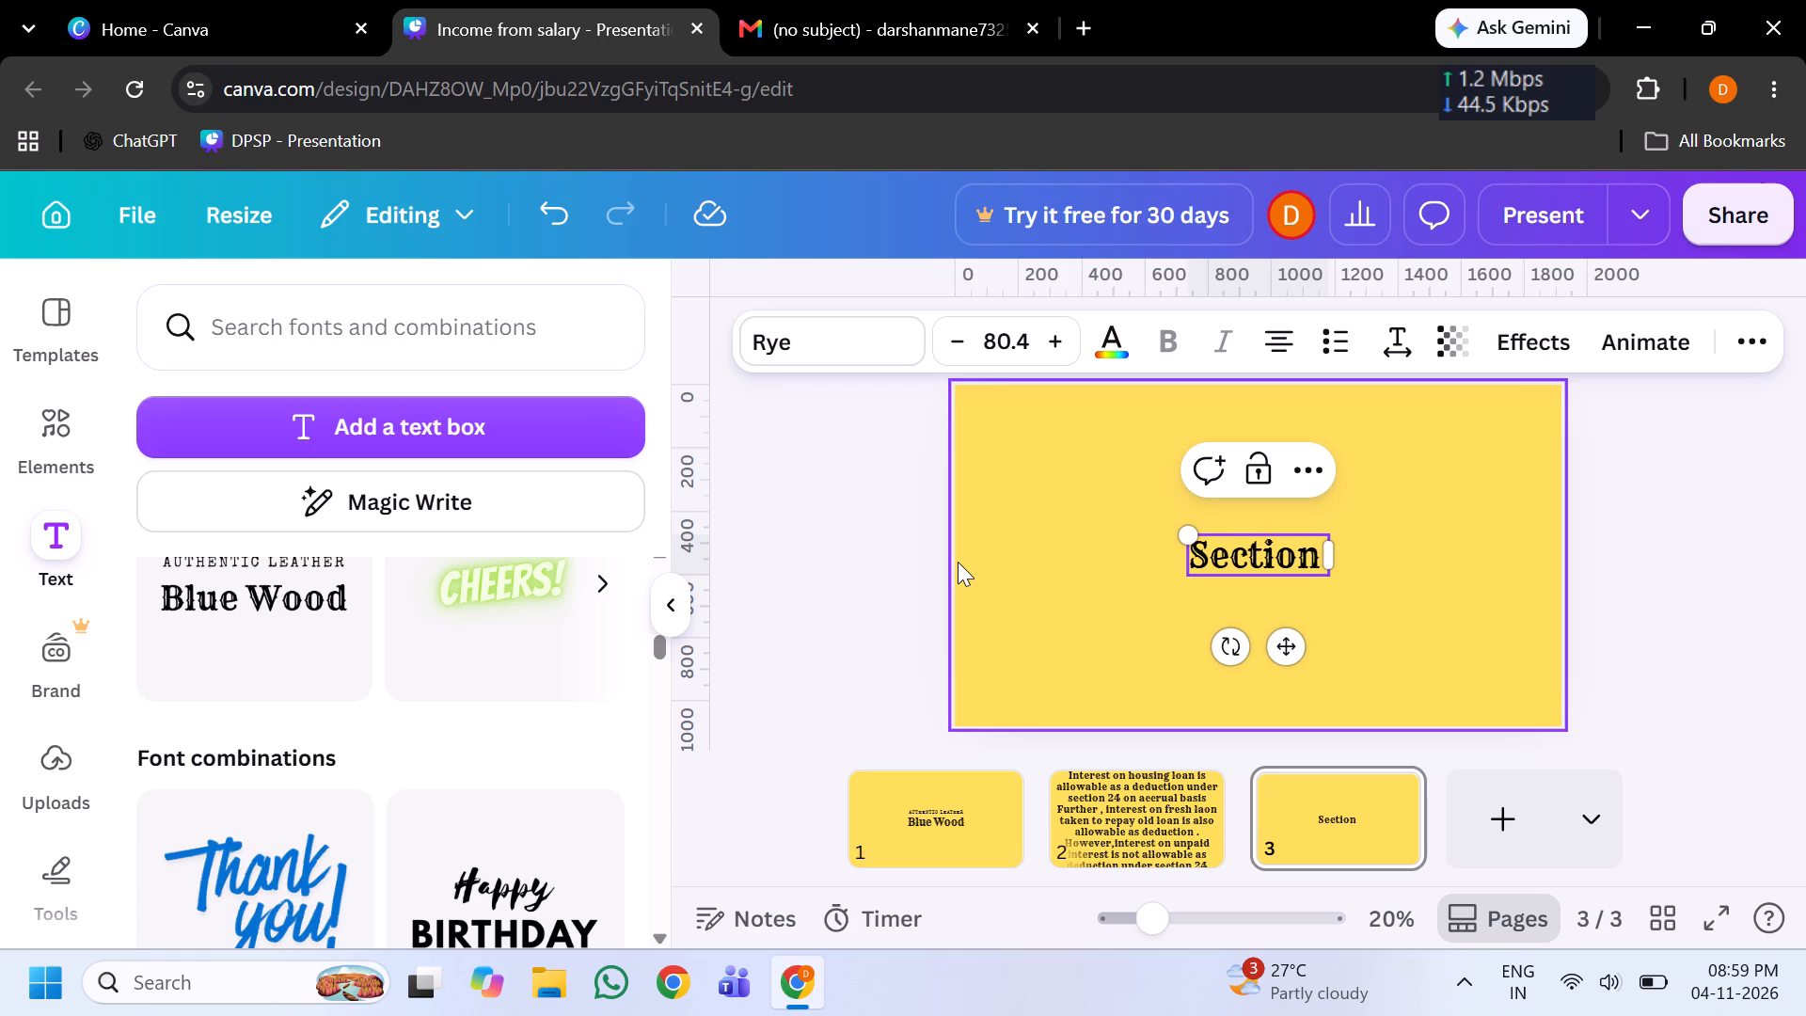
pyautogui.write('26')
pyautogui.press('space')
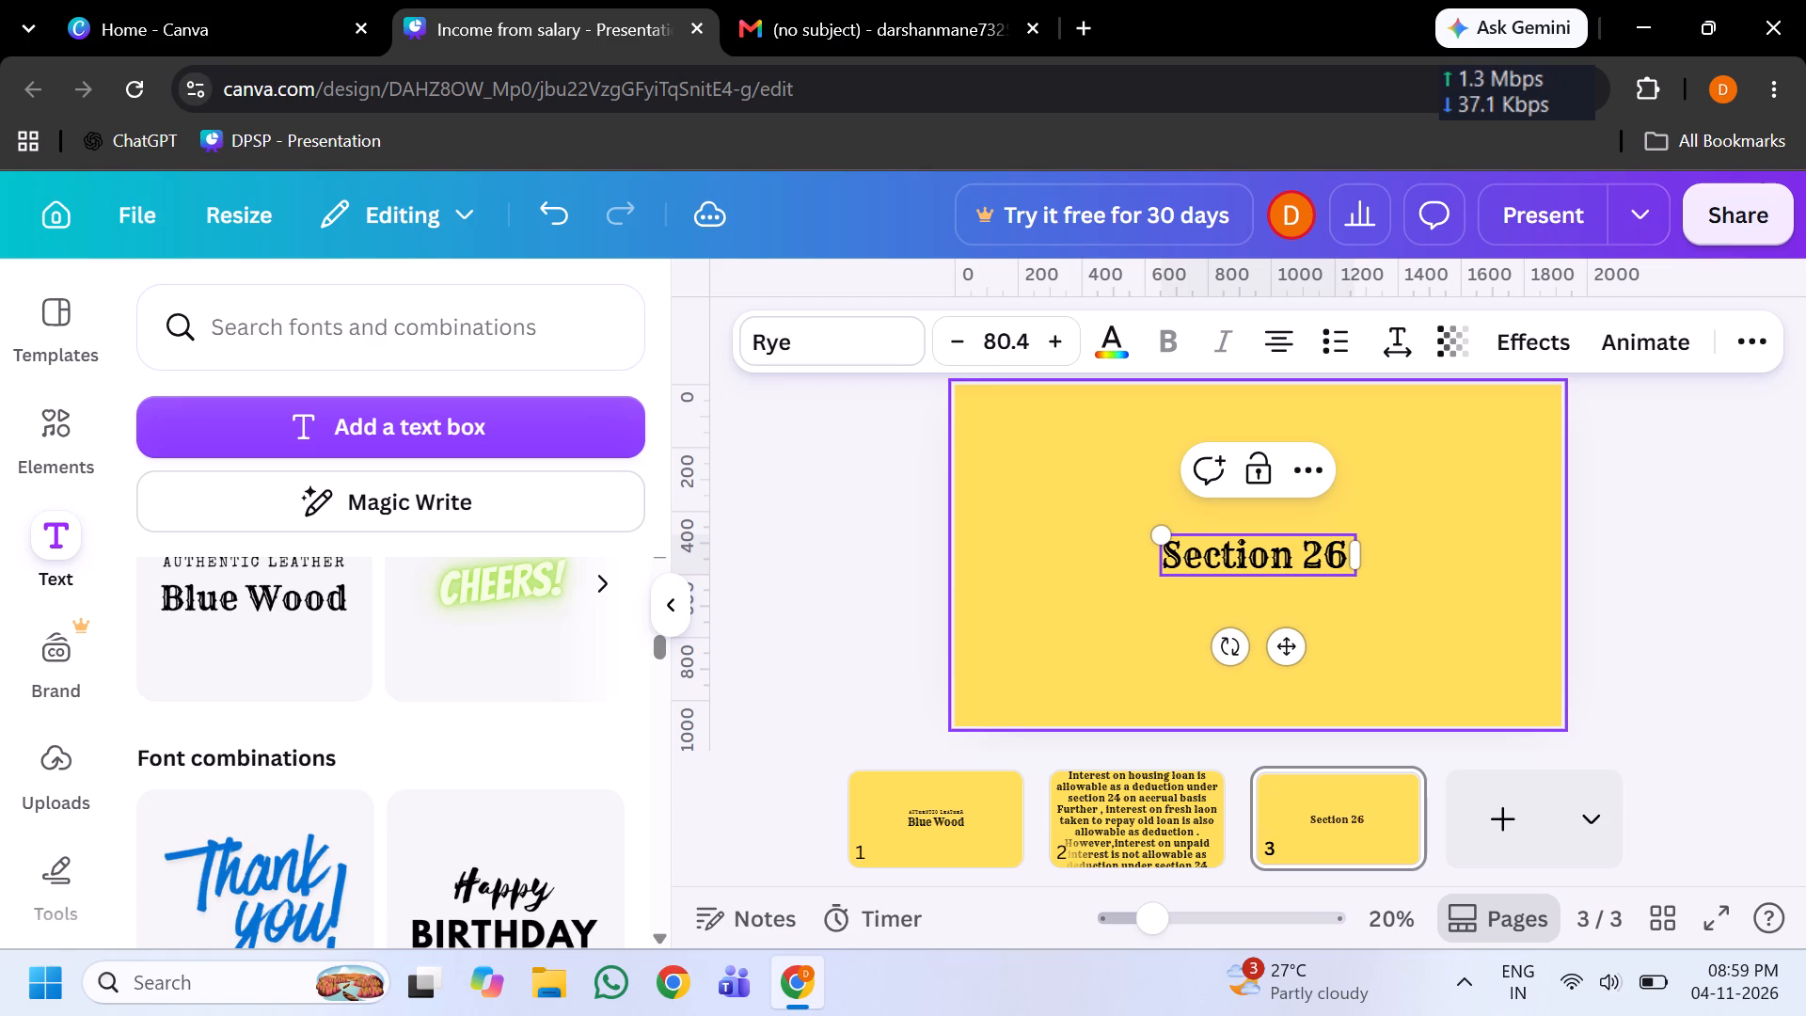
pyautogui.write('provides')
pyautogui.press('space')
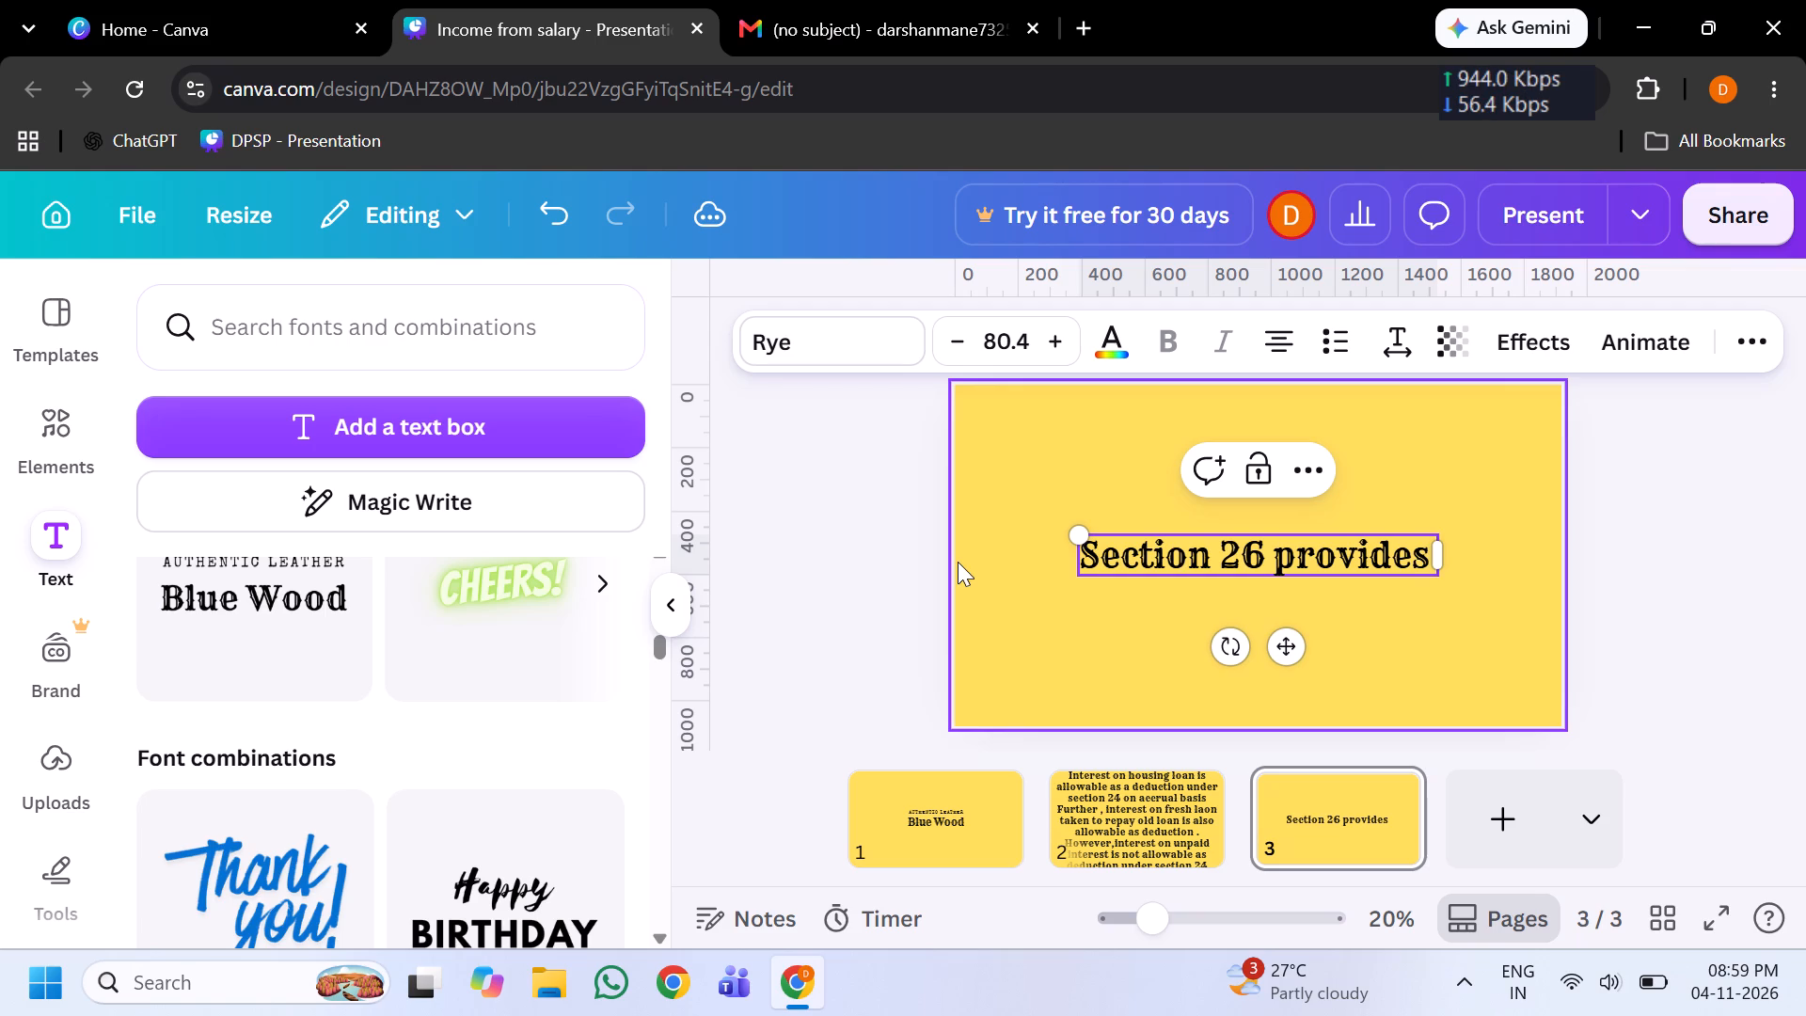
pyautogui.write('that')
pyautogui.press('space')
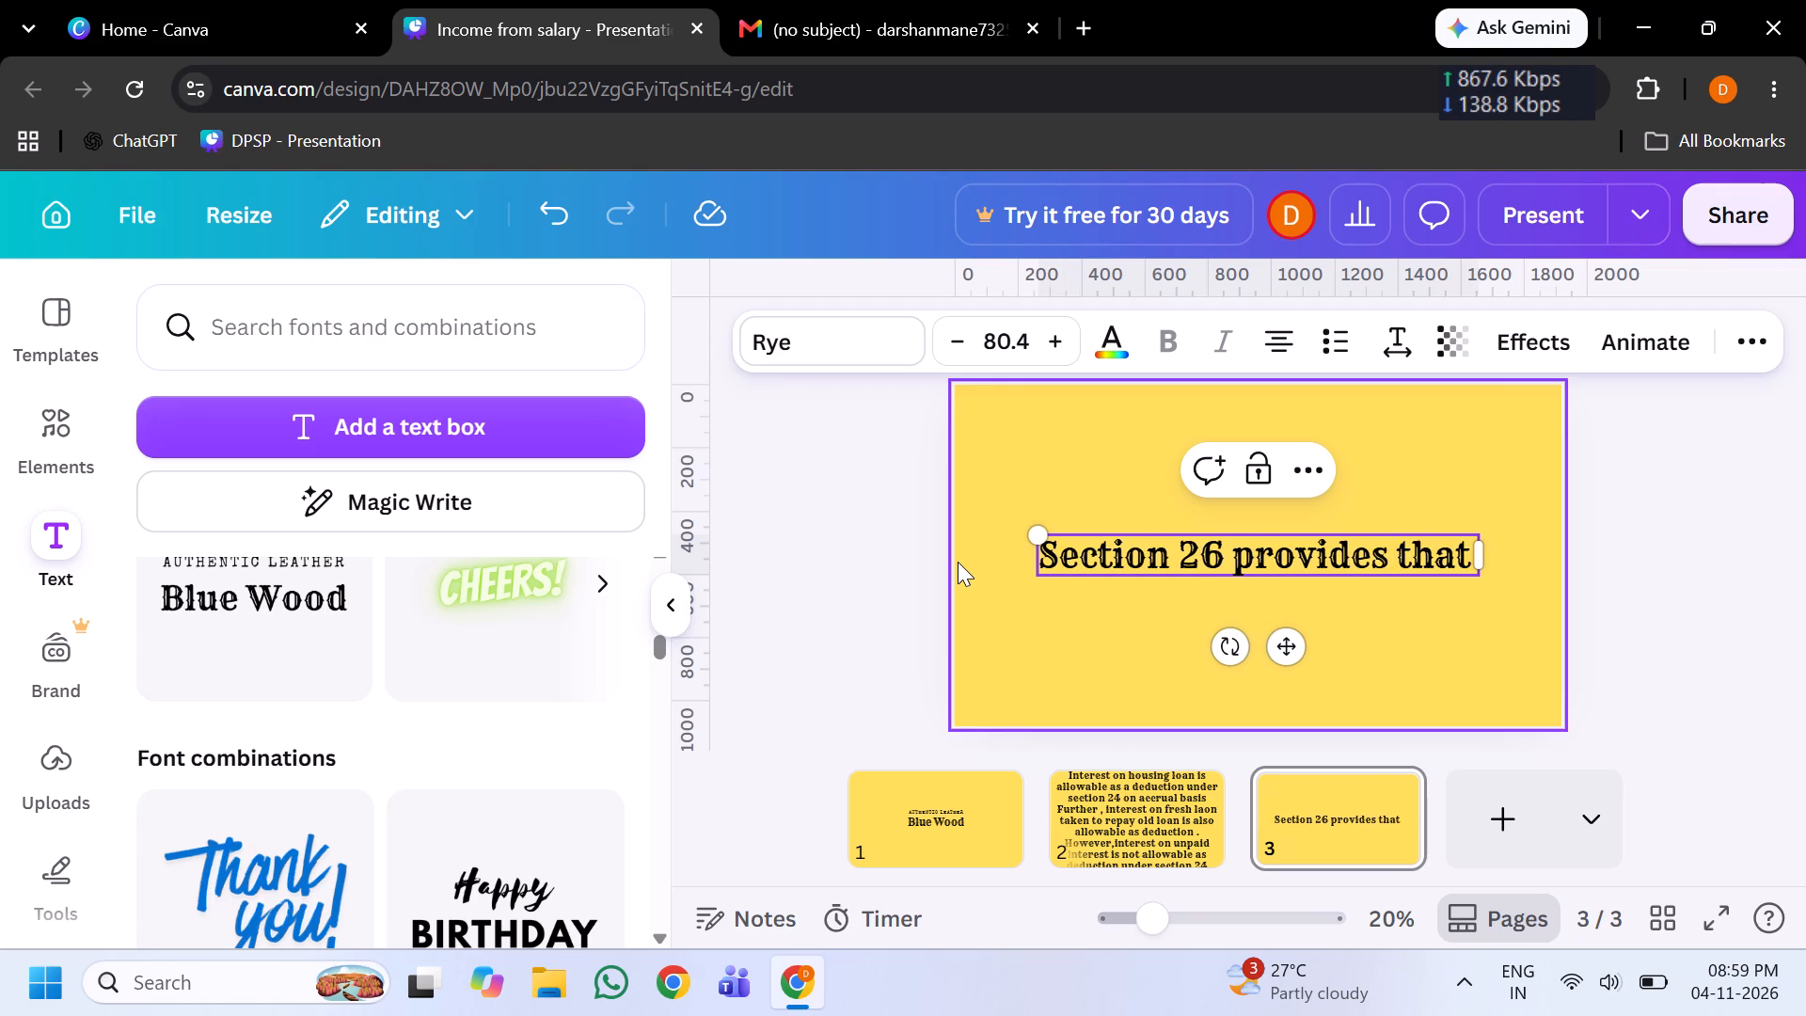
# Continue the sentence in the text box with "where a house property is owned".
pyautogui.write('where')
pyautogui.press('space')
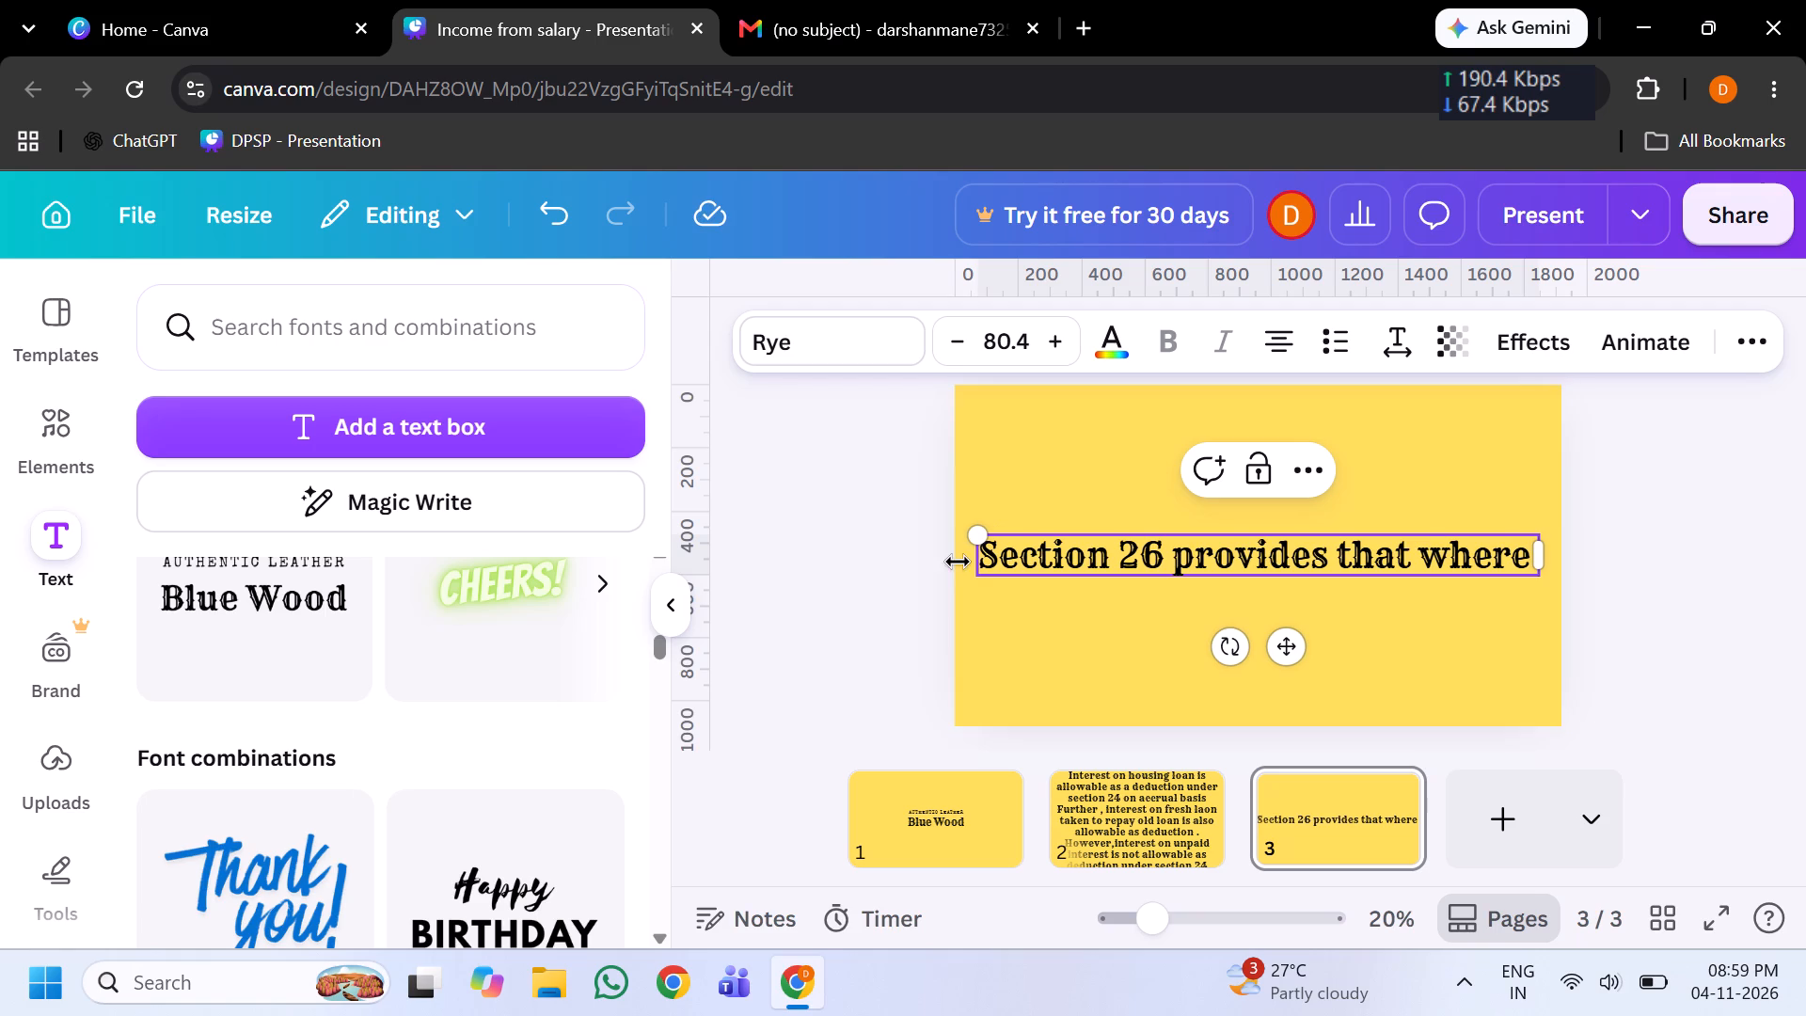
pyautogui.write('a')
pyautogui.press('space')
pyautogui.write('houd')
pyautogui.press('BackSpace')
pyautogui.write('se')
pyautogui.press('space')
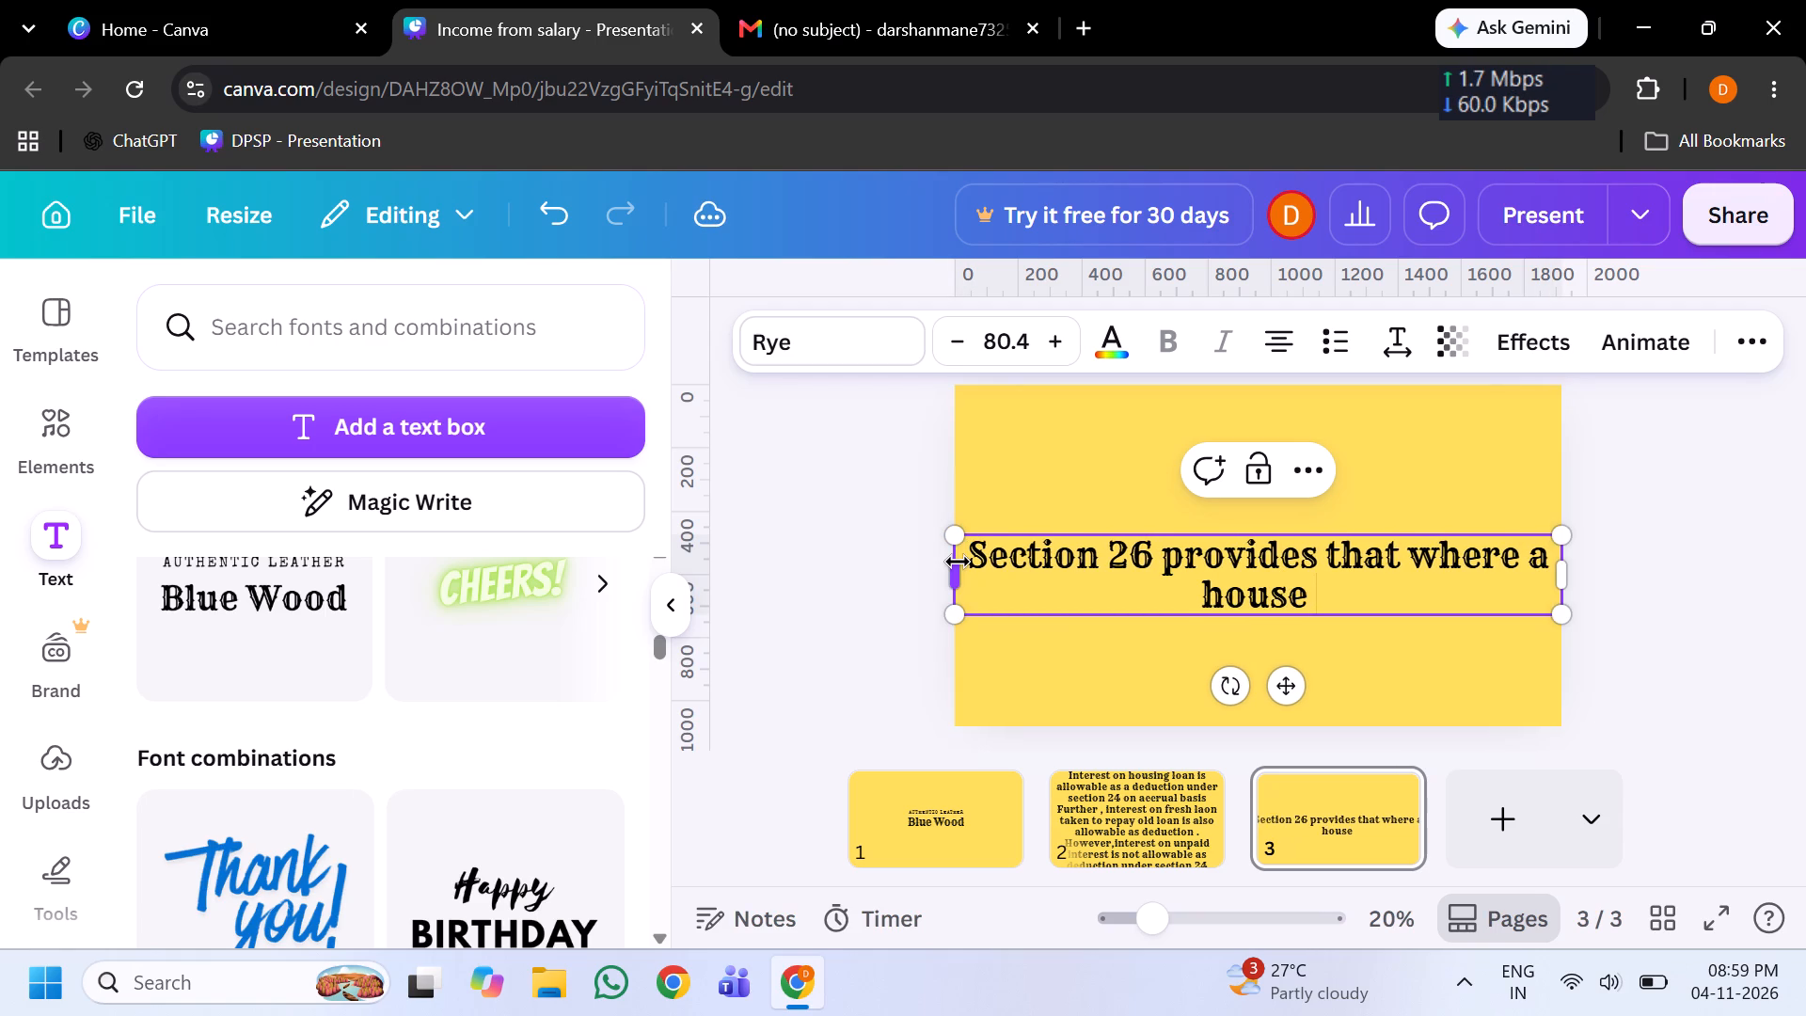
pyautogui.write('property')
pyautogui.press('space')
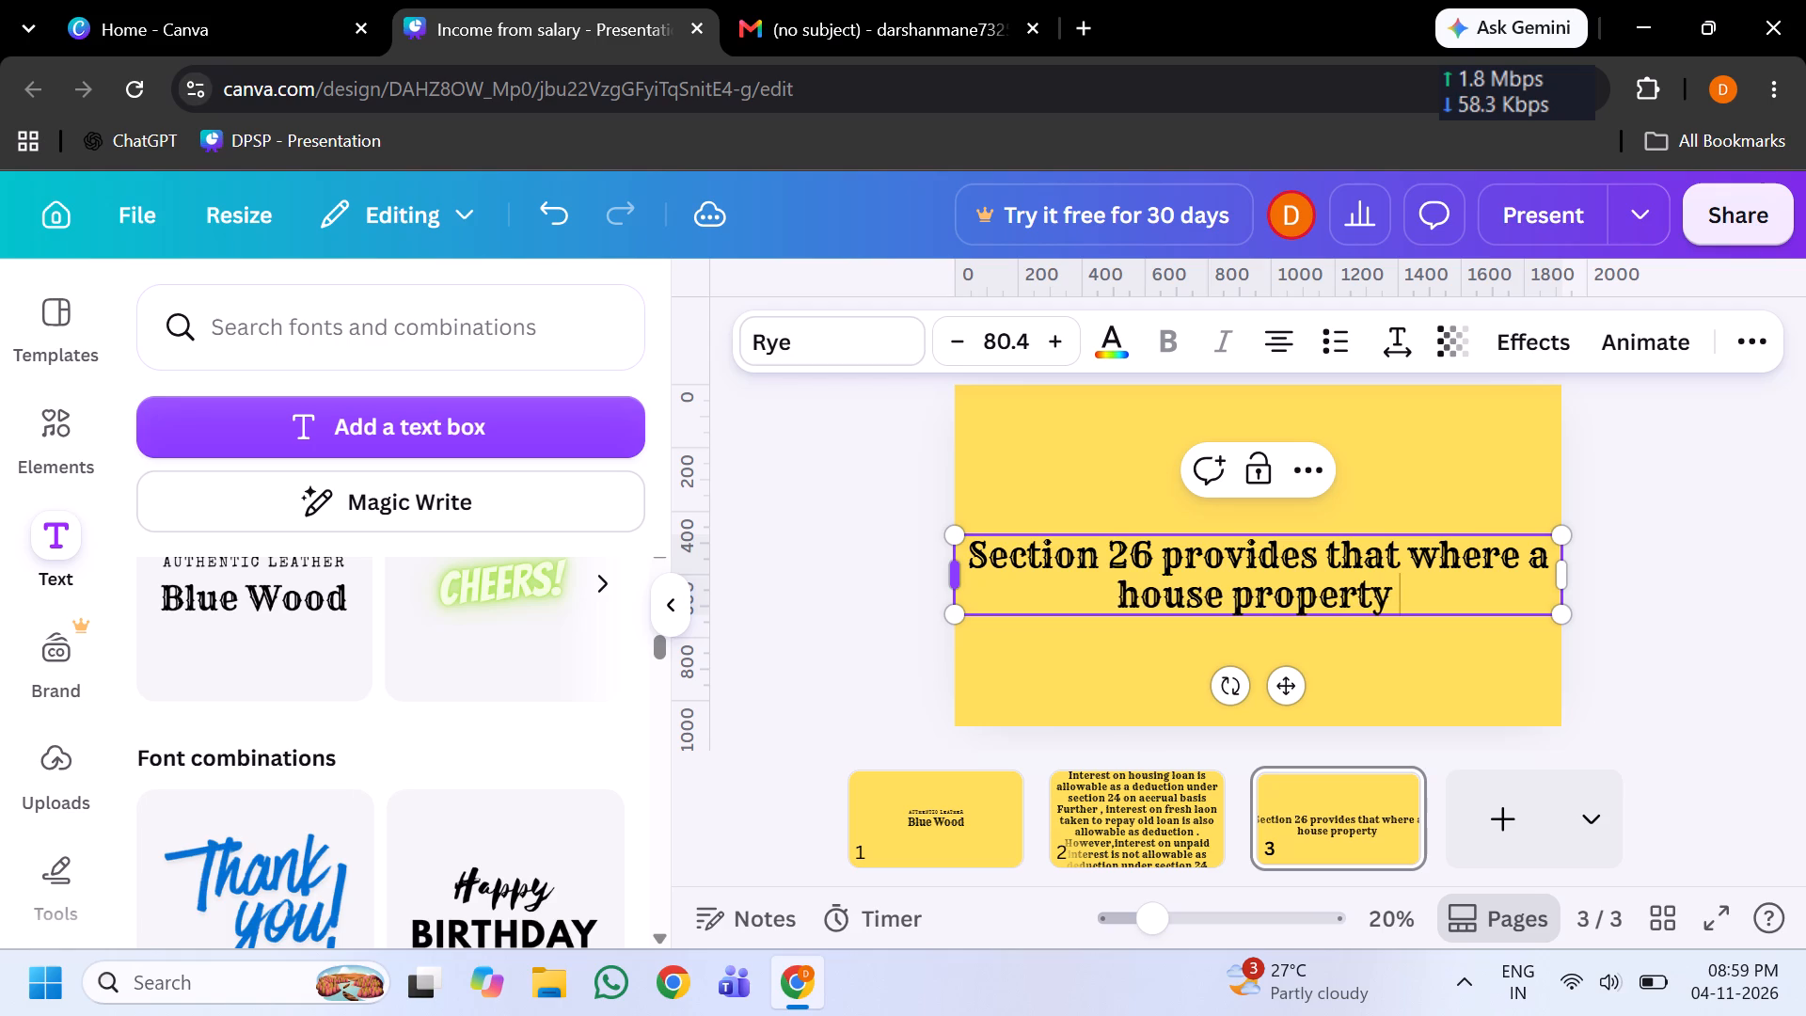
pyautogui.write('is owned')
pyautogui.press('space')
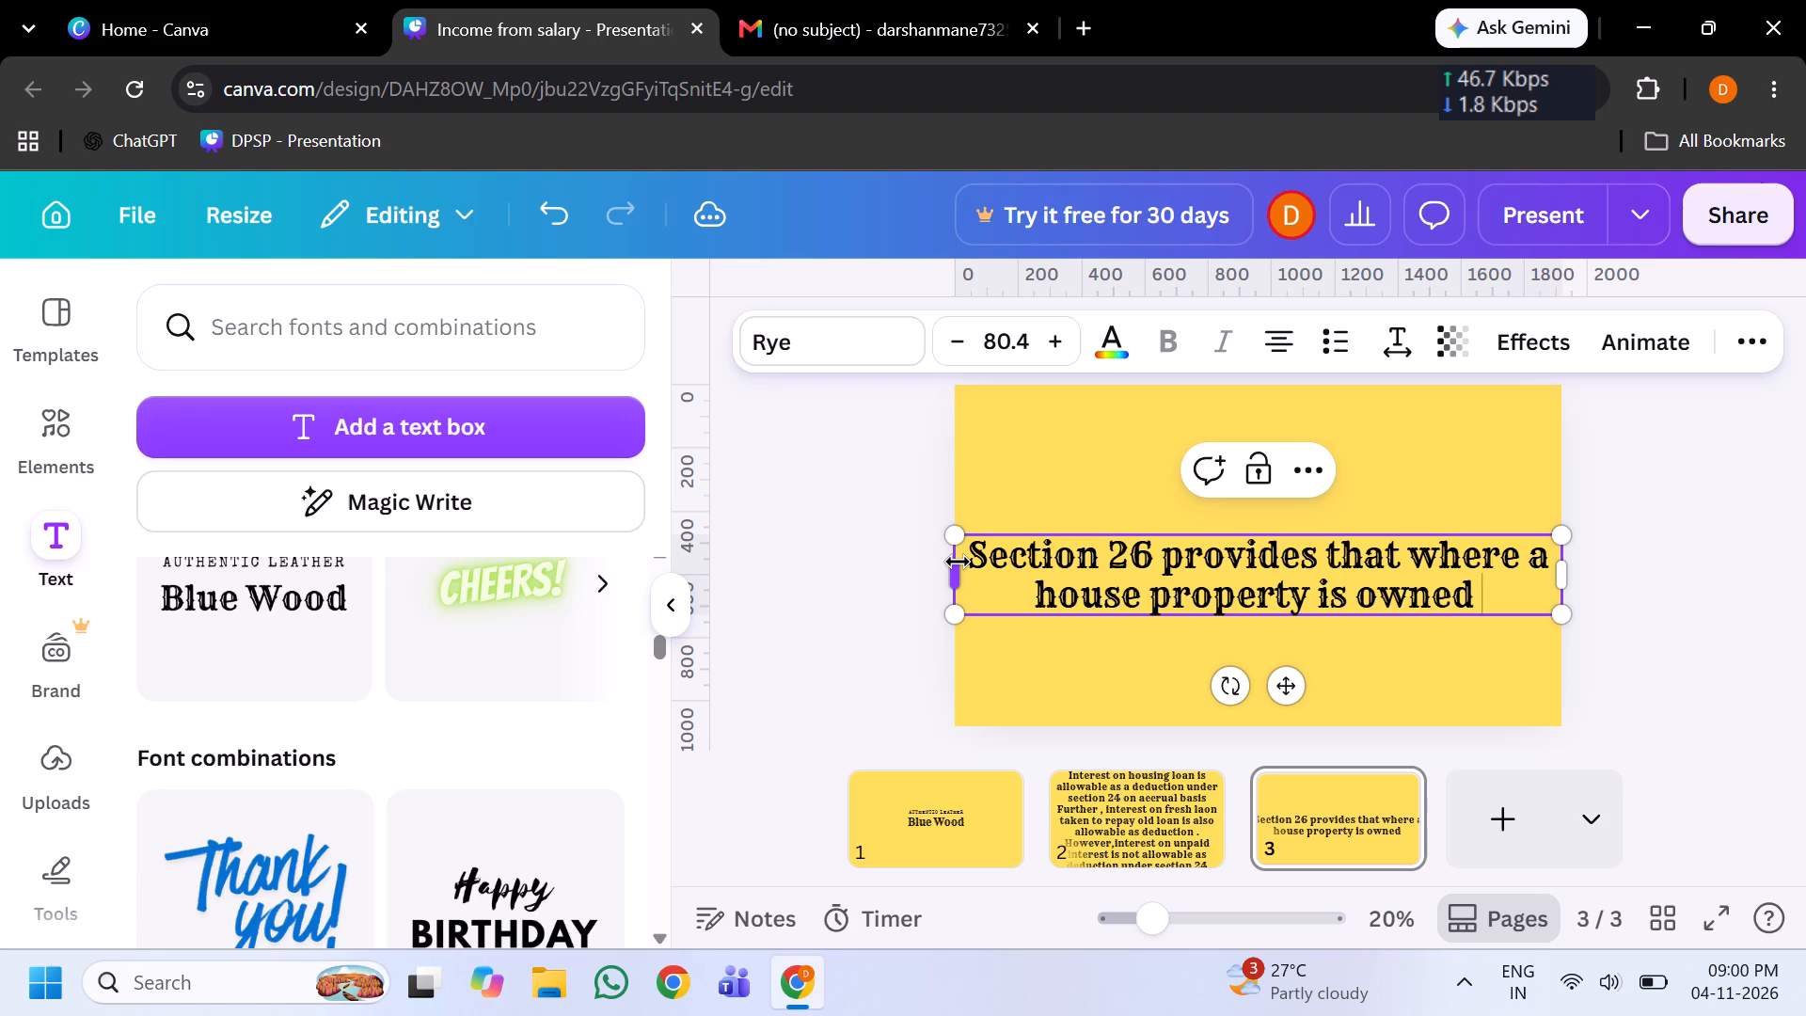
# Continue the sentence in the text box with "by two or more persons whose shares".
pyautogui.write('by')
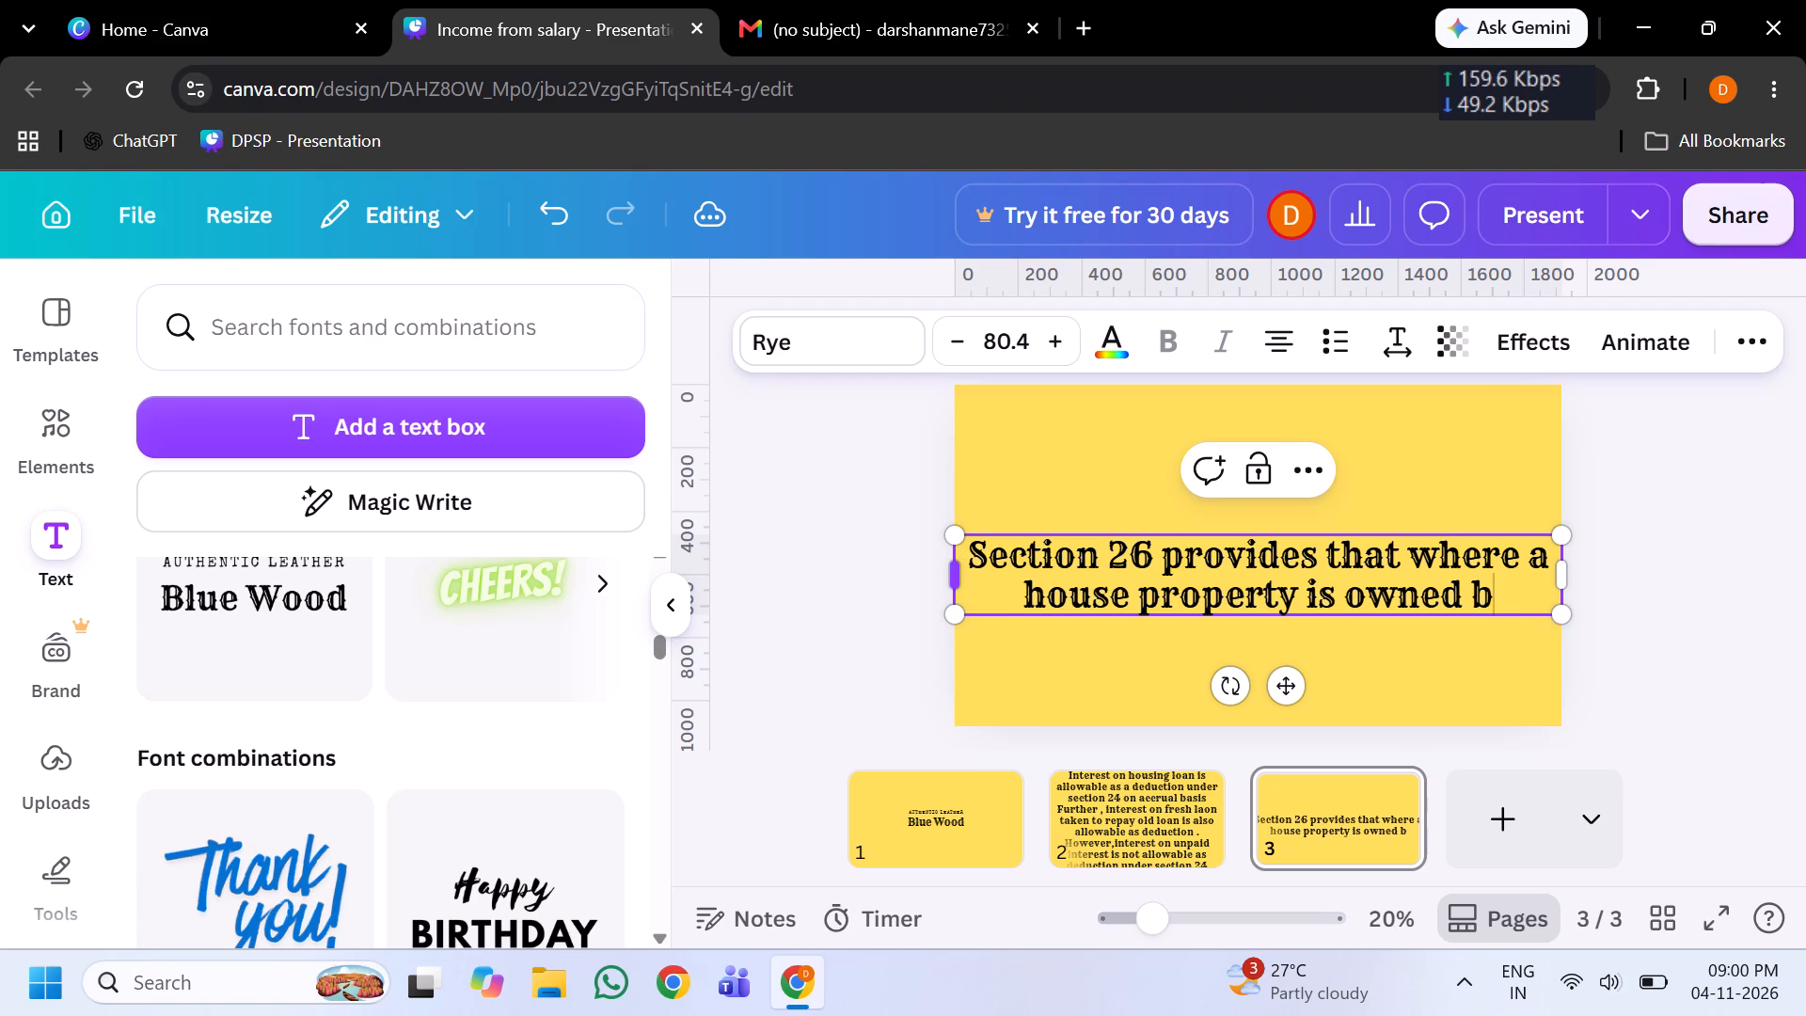
pyautogui.press('space')
pyautogui.write('two')
pyautogui.press('space')
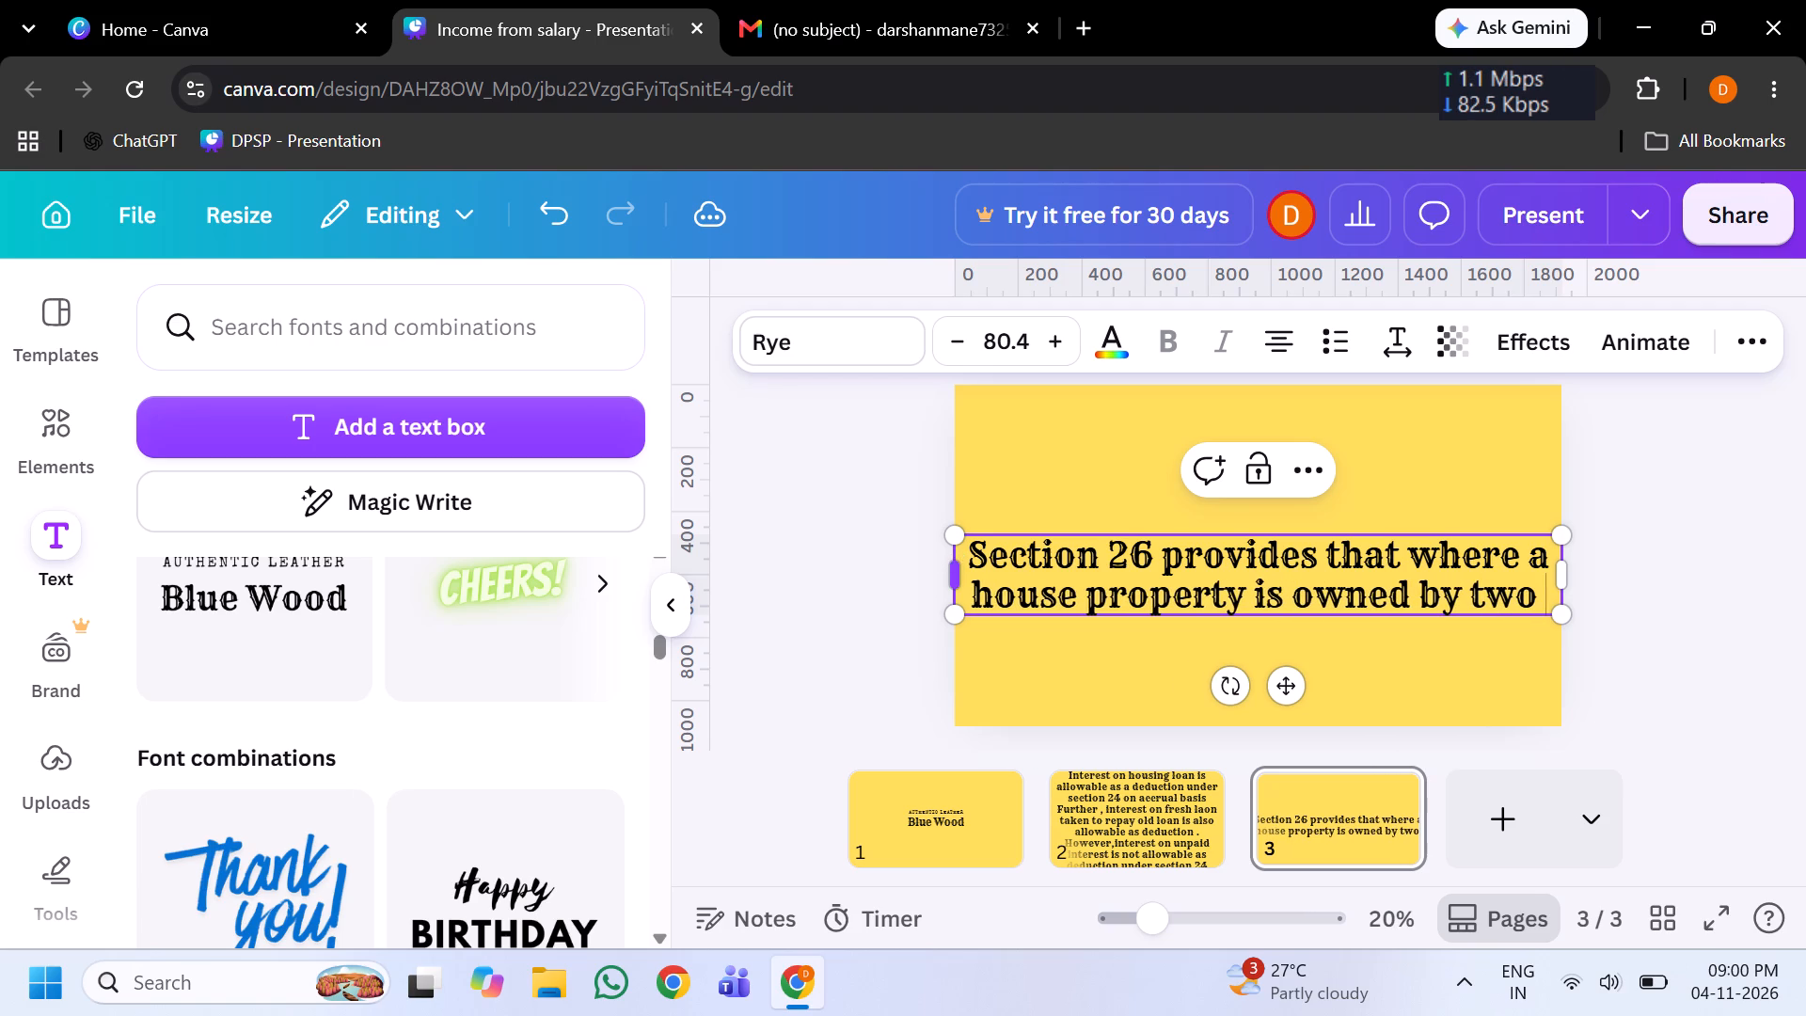
pyautogui.write('or more')
pyautogui.press('space')
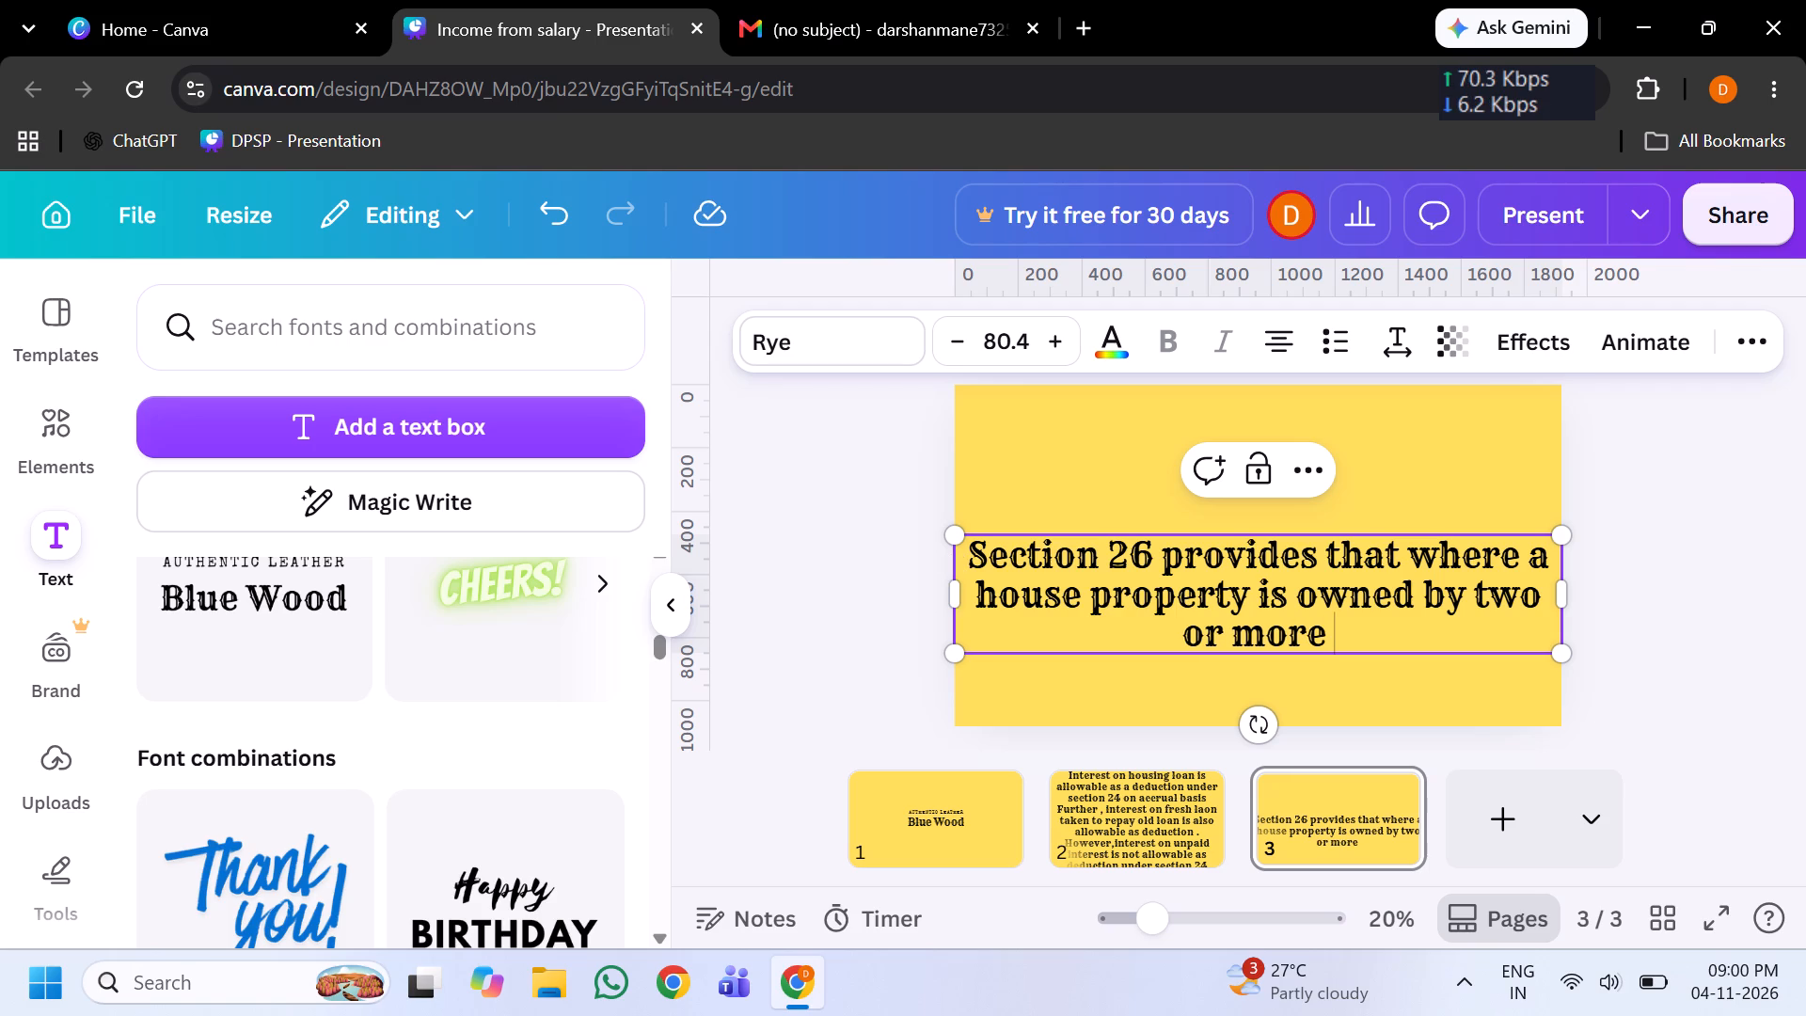
pyautogui.write('persons')
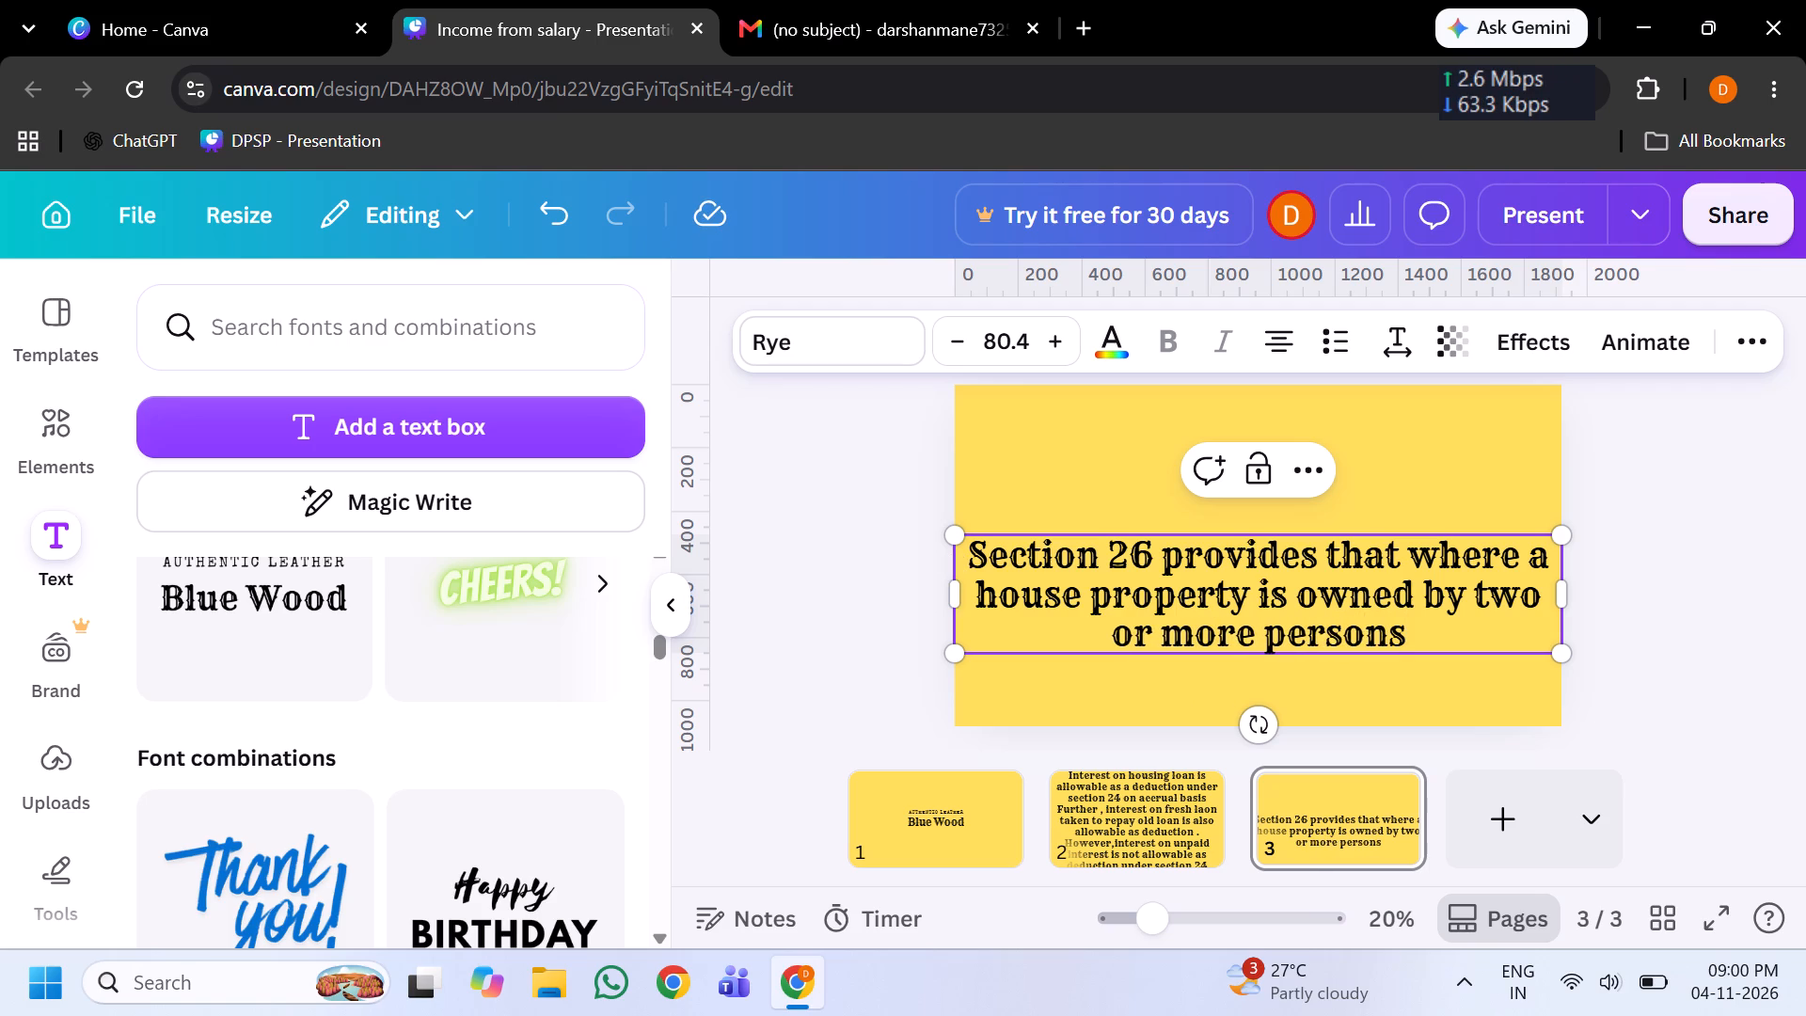
pyautogui.press('space')
pyautogui.write('whose')
pyautogui.press('space')
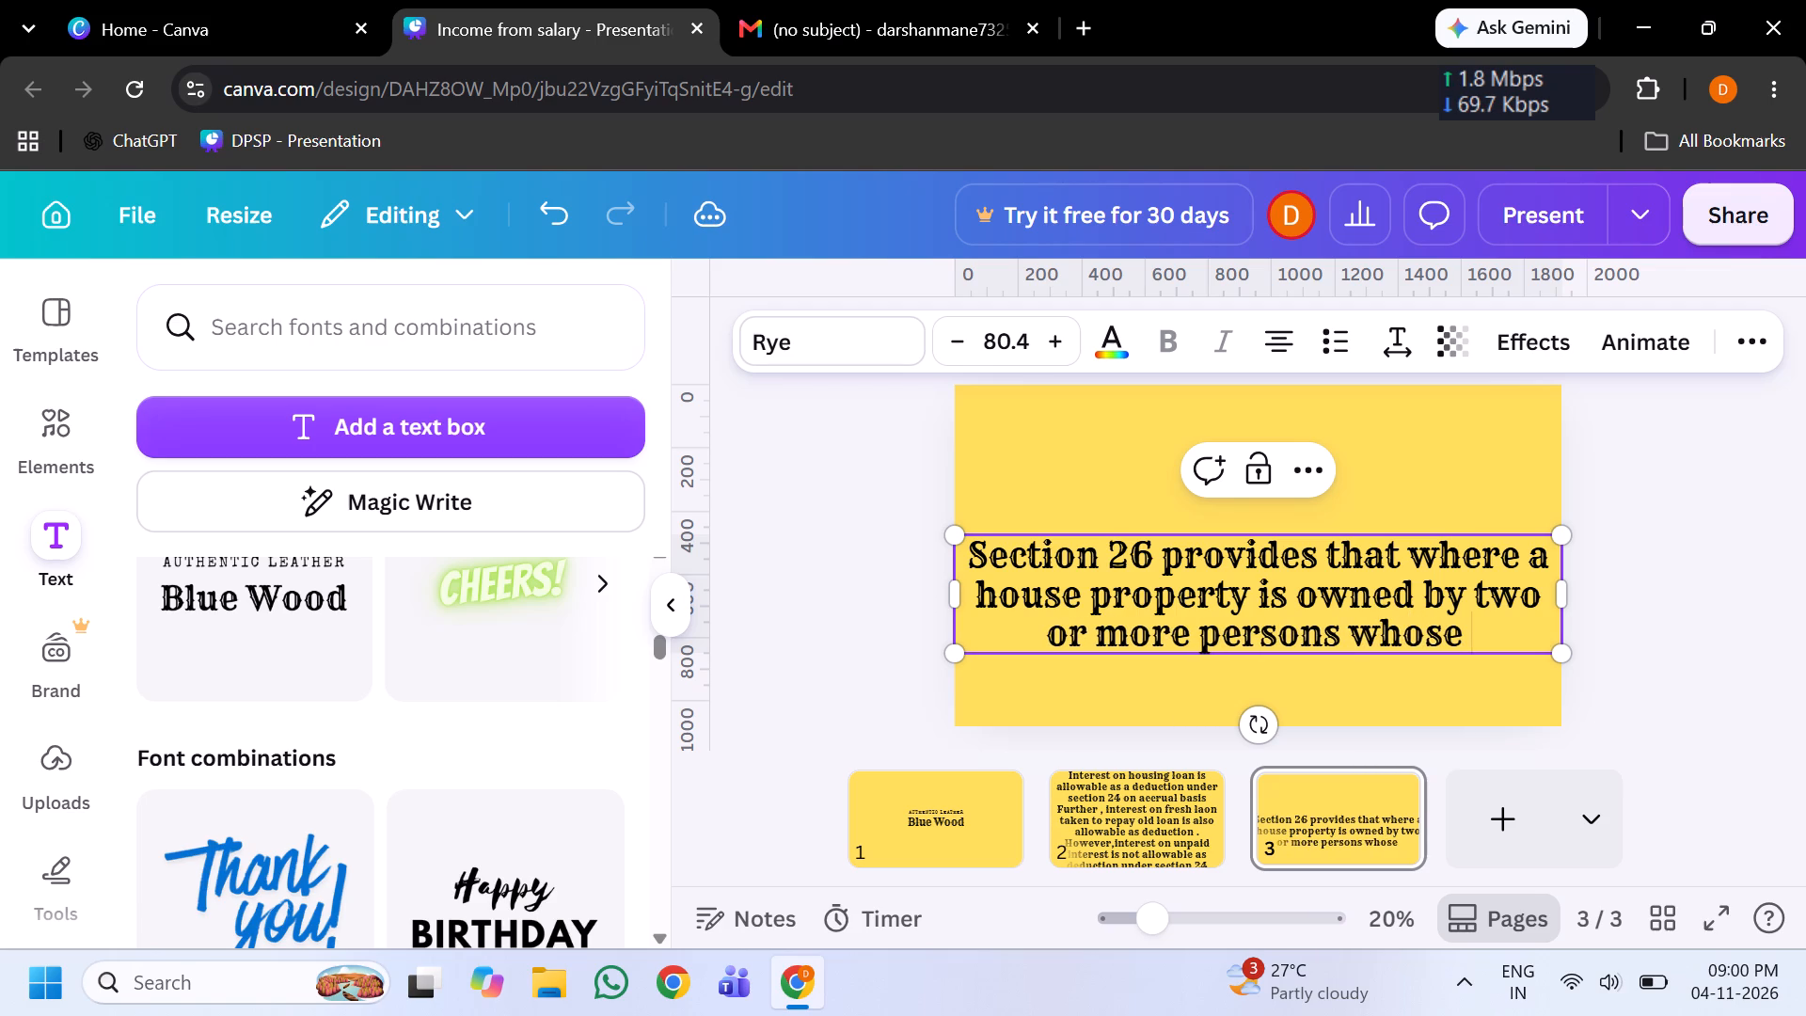
pyautogui.write('shares')
pyautogui.press('space')
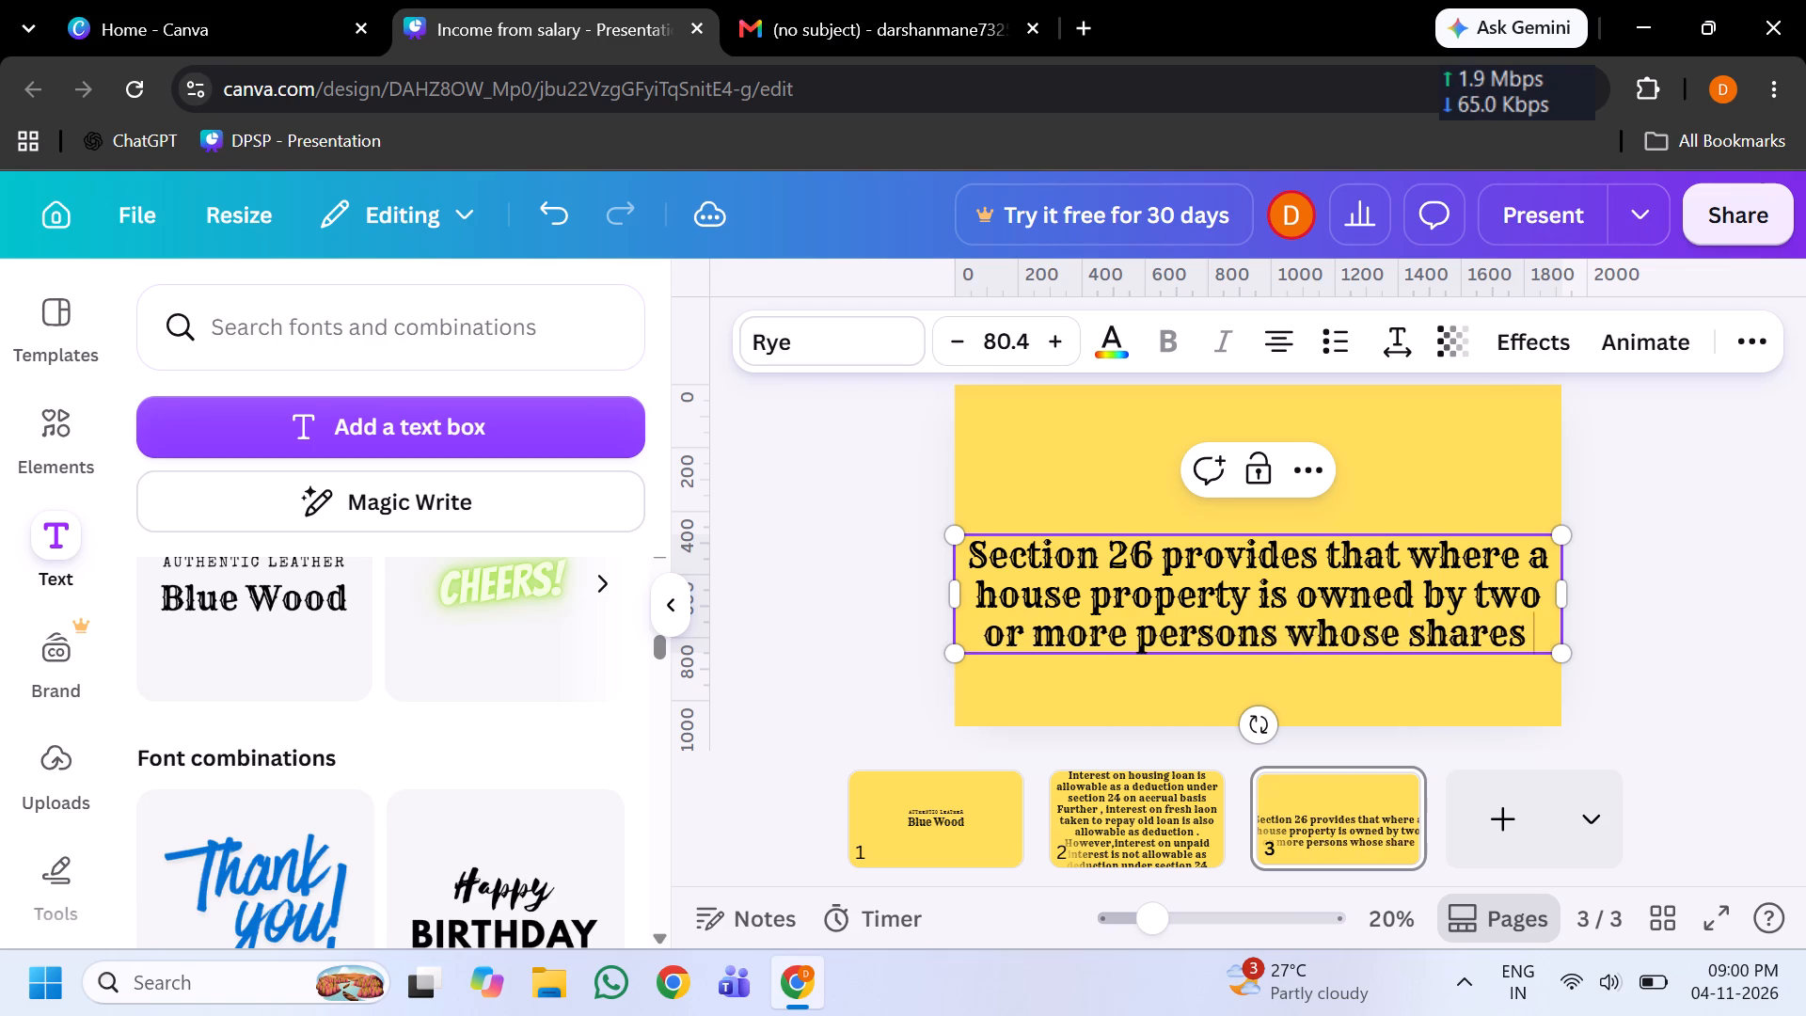
# Continue the sentence in the text box with "are definite and ascertainable".
pyautogui.write('are')
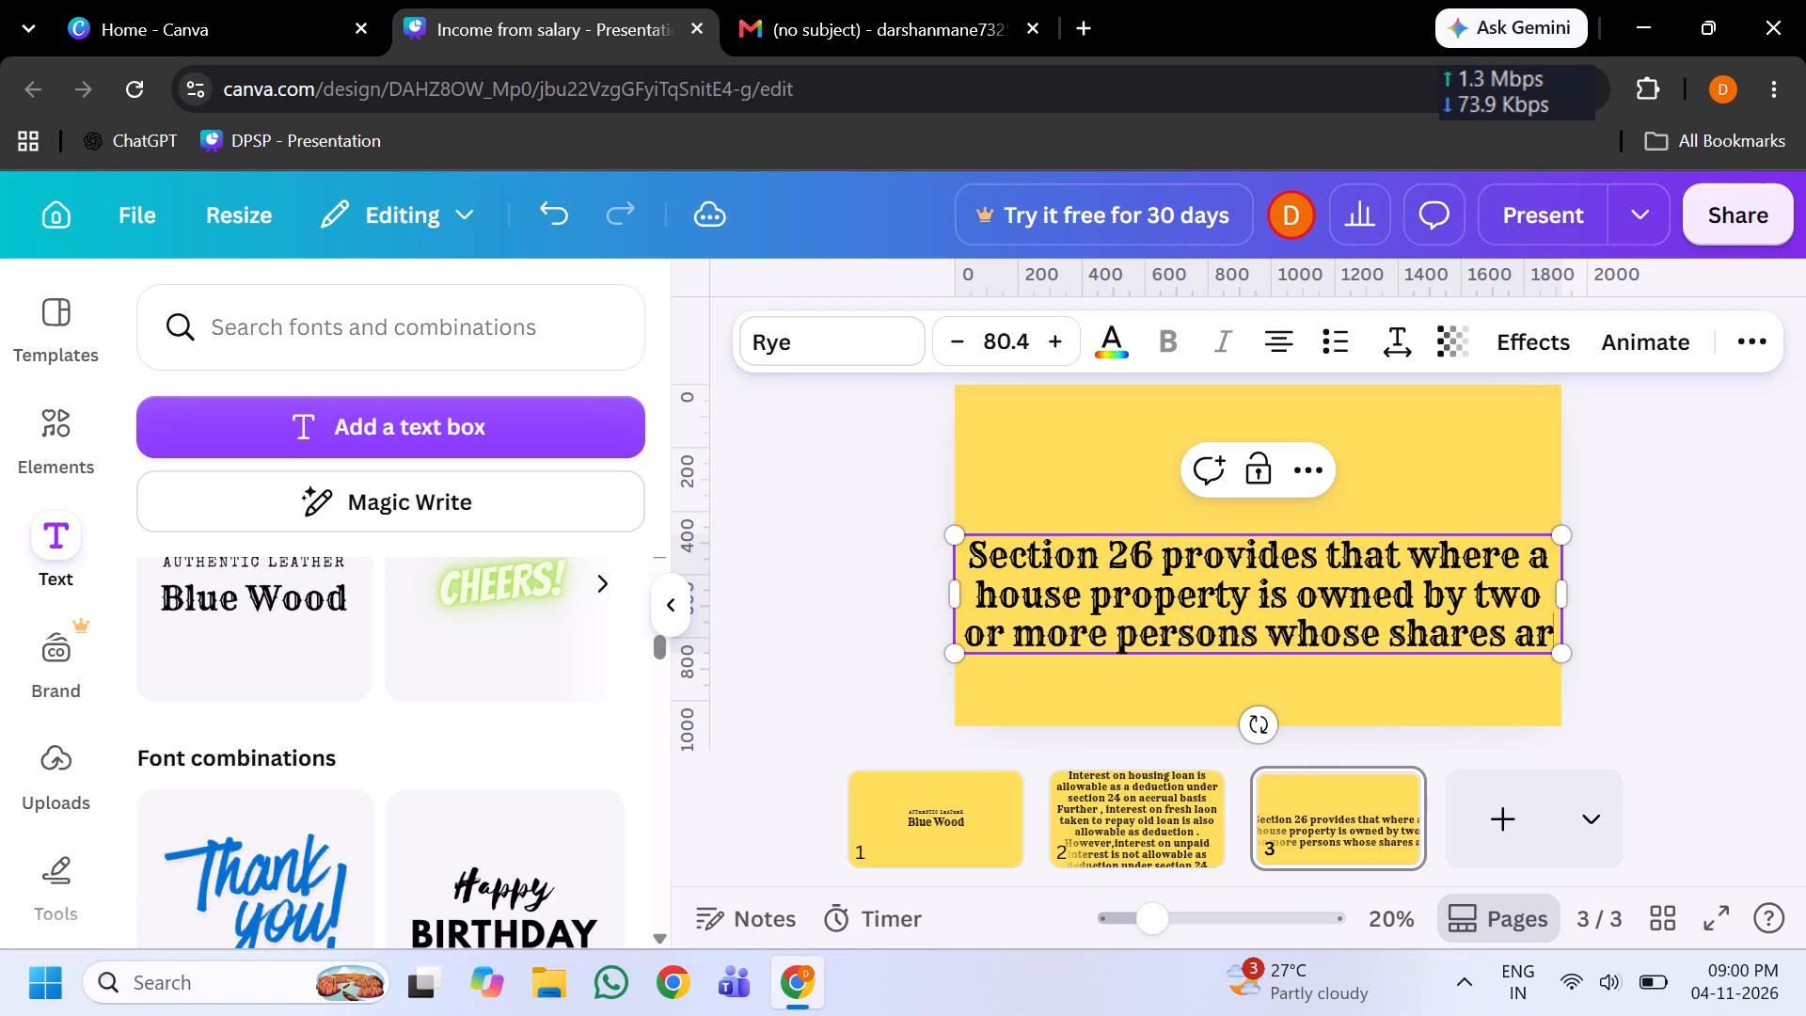
pyautogui.press('space')
pyautogui.write('definite')
pyautogui.press('space')
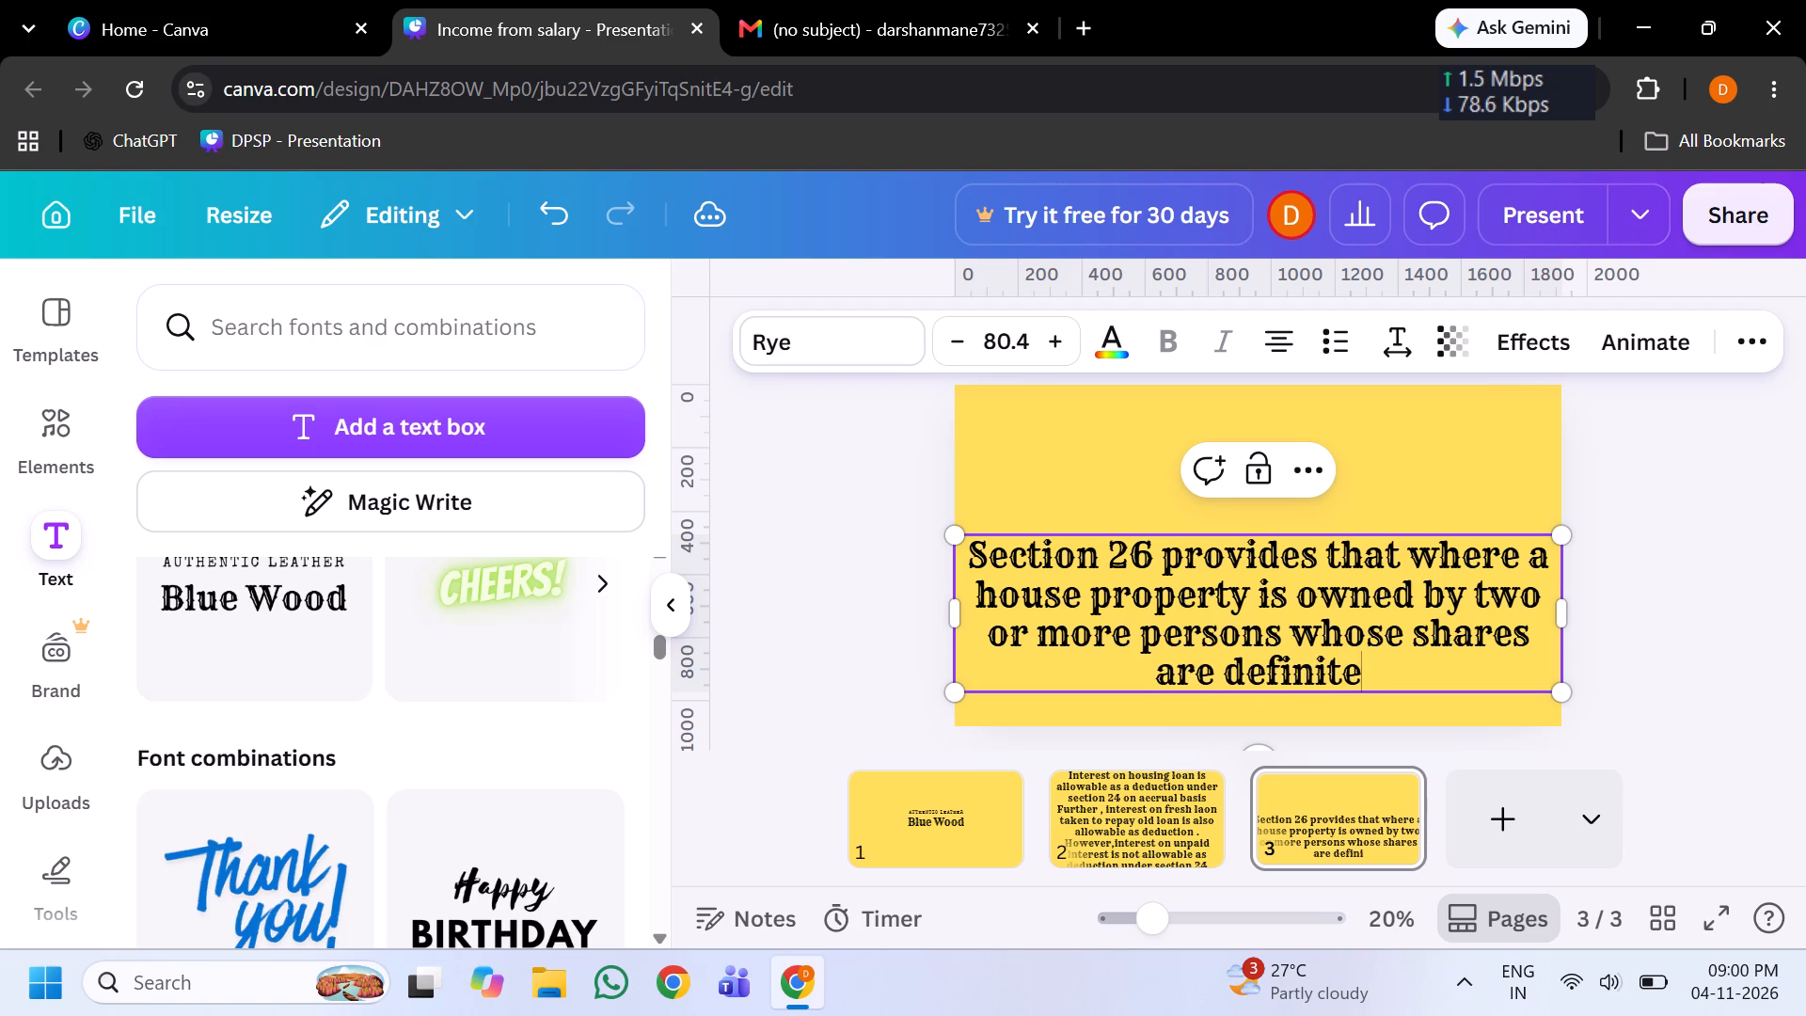
pyautogui.write('and a')
pyautogui.press('s')
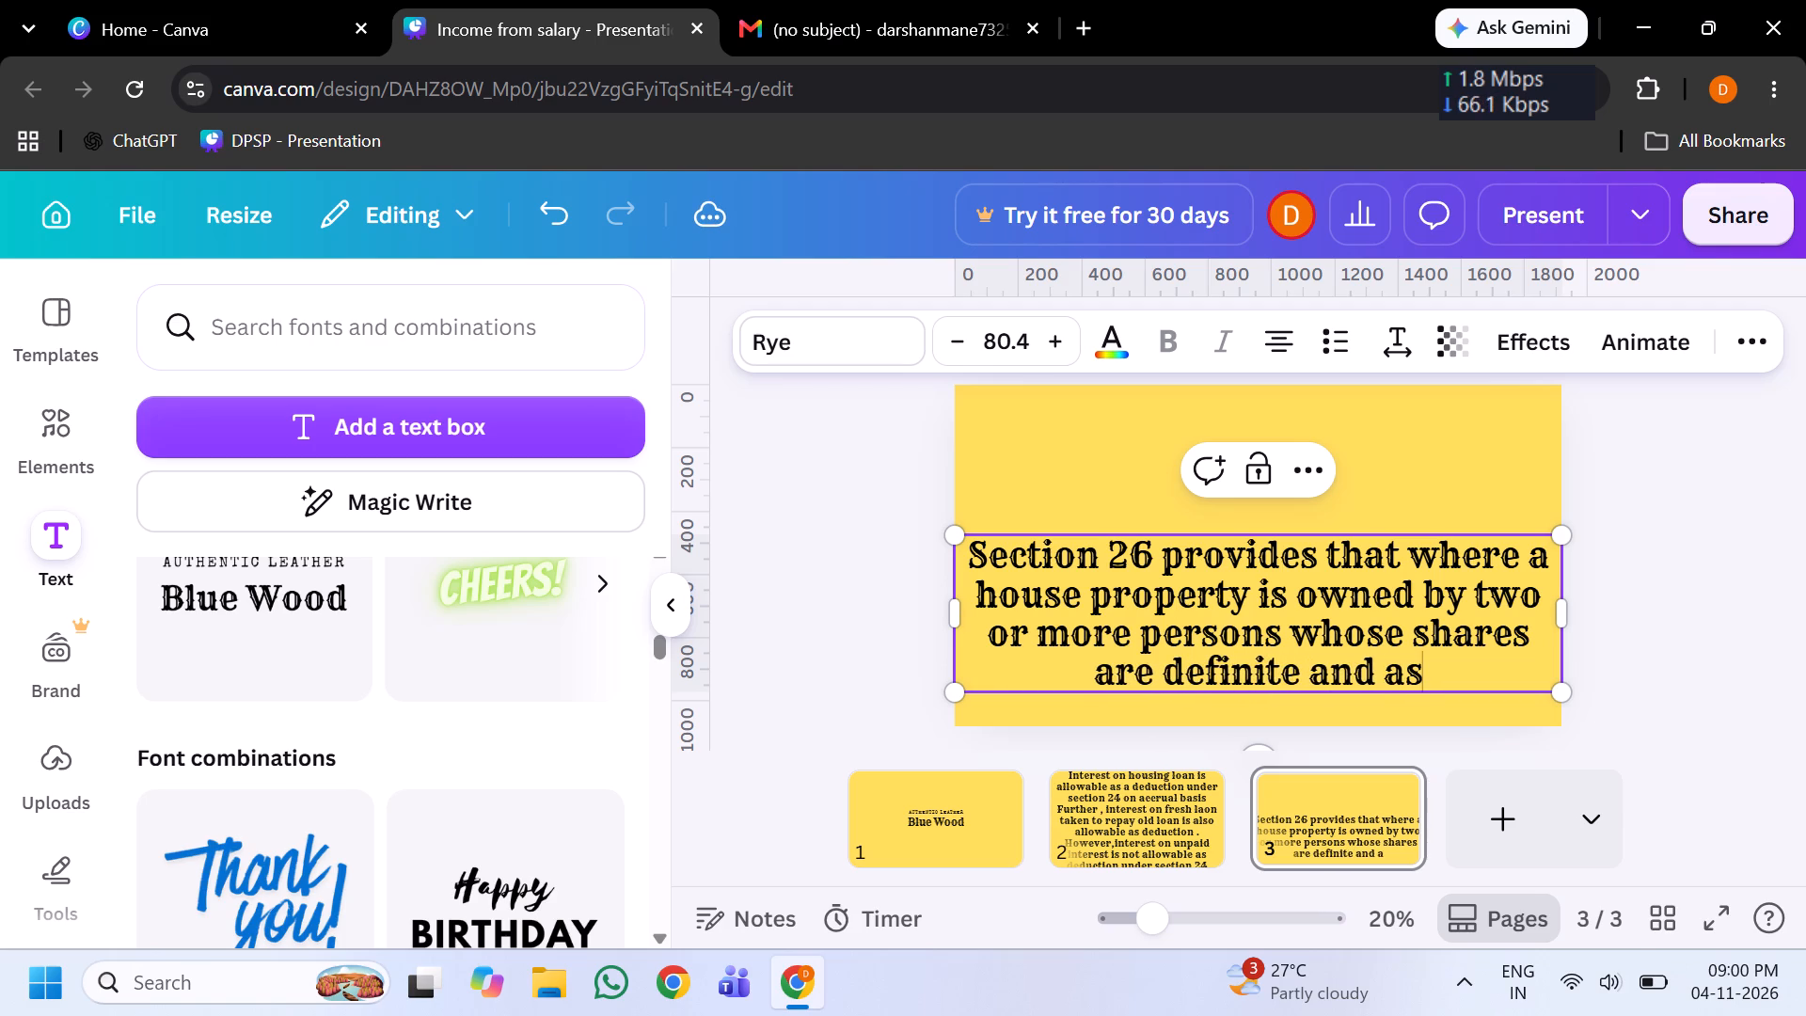
pyautogui.press('c')
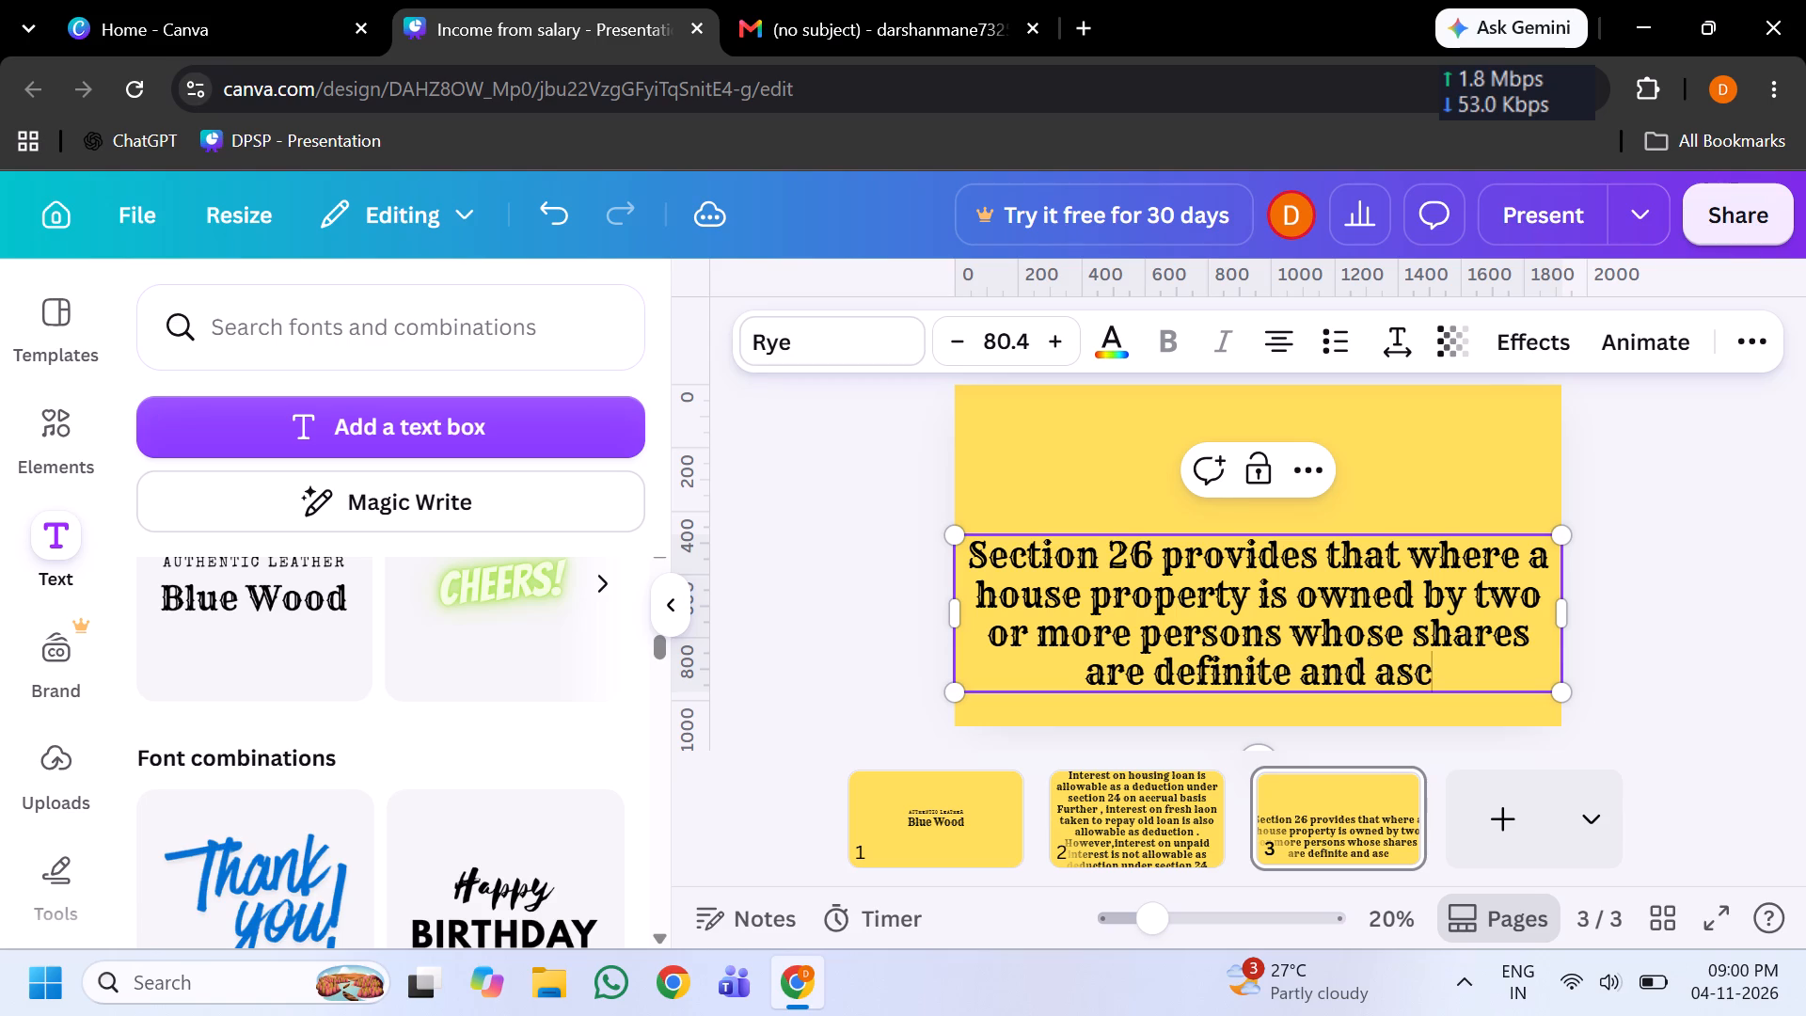
pyautogui.write('ert')
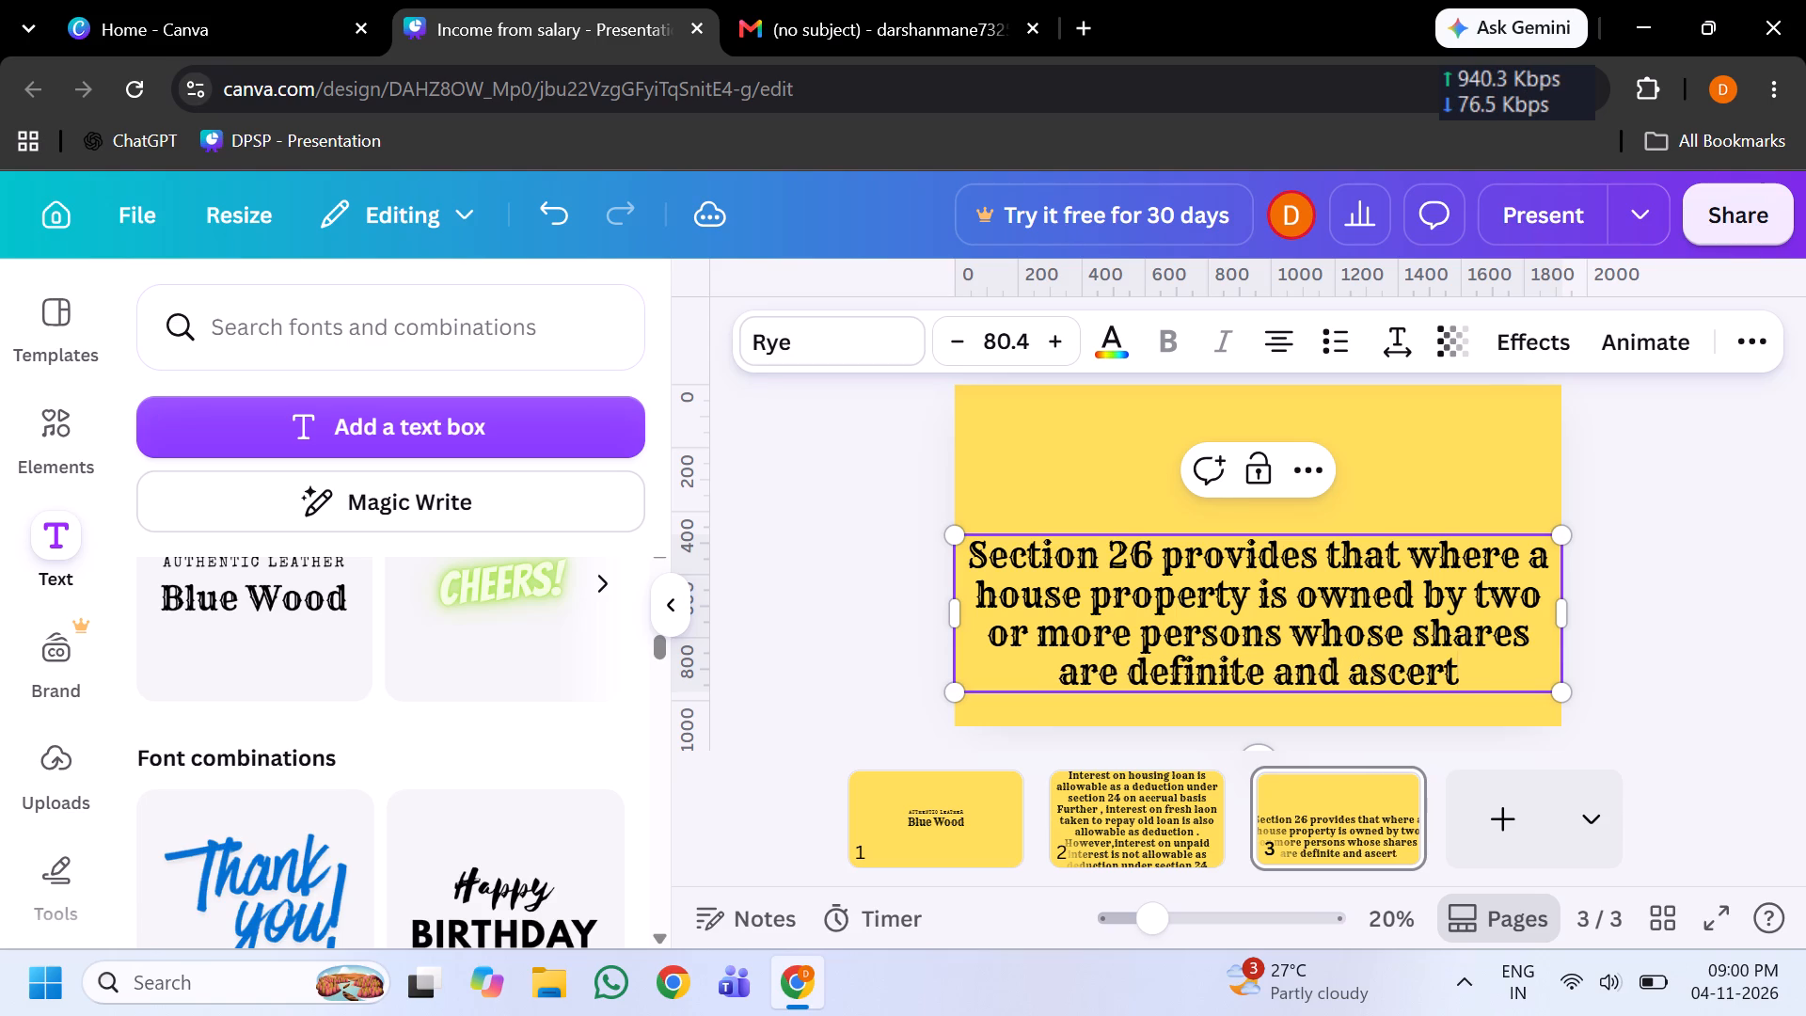
pyautogui.write('ain')
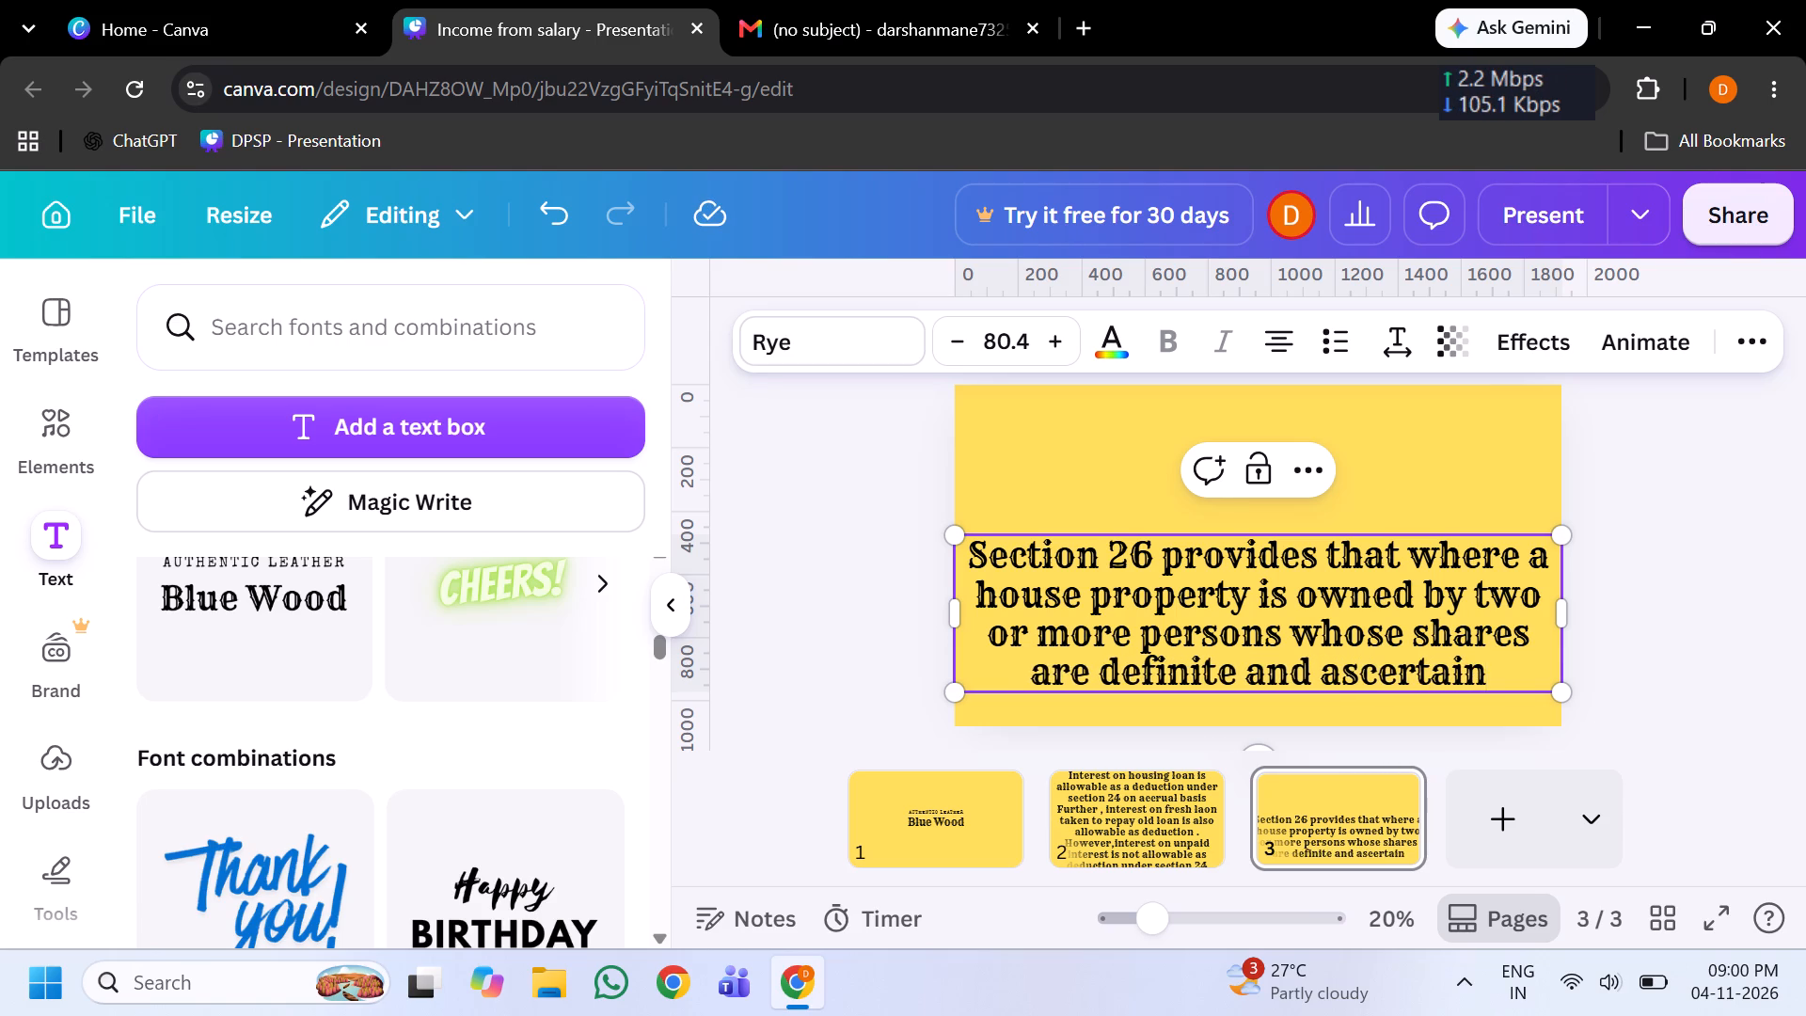
pyautogui.write('ab')
pyautogui.write('le')
pyautogui.press('space')
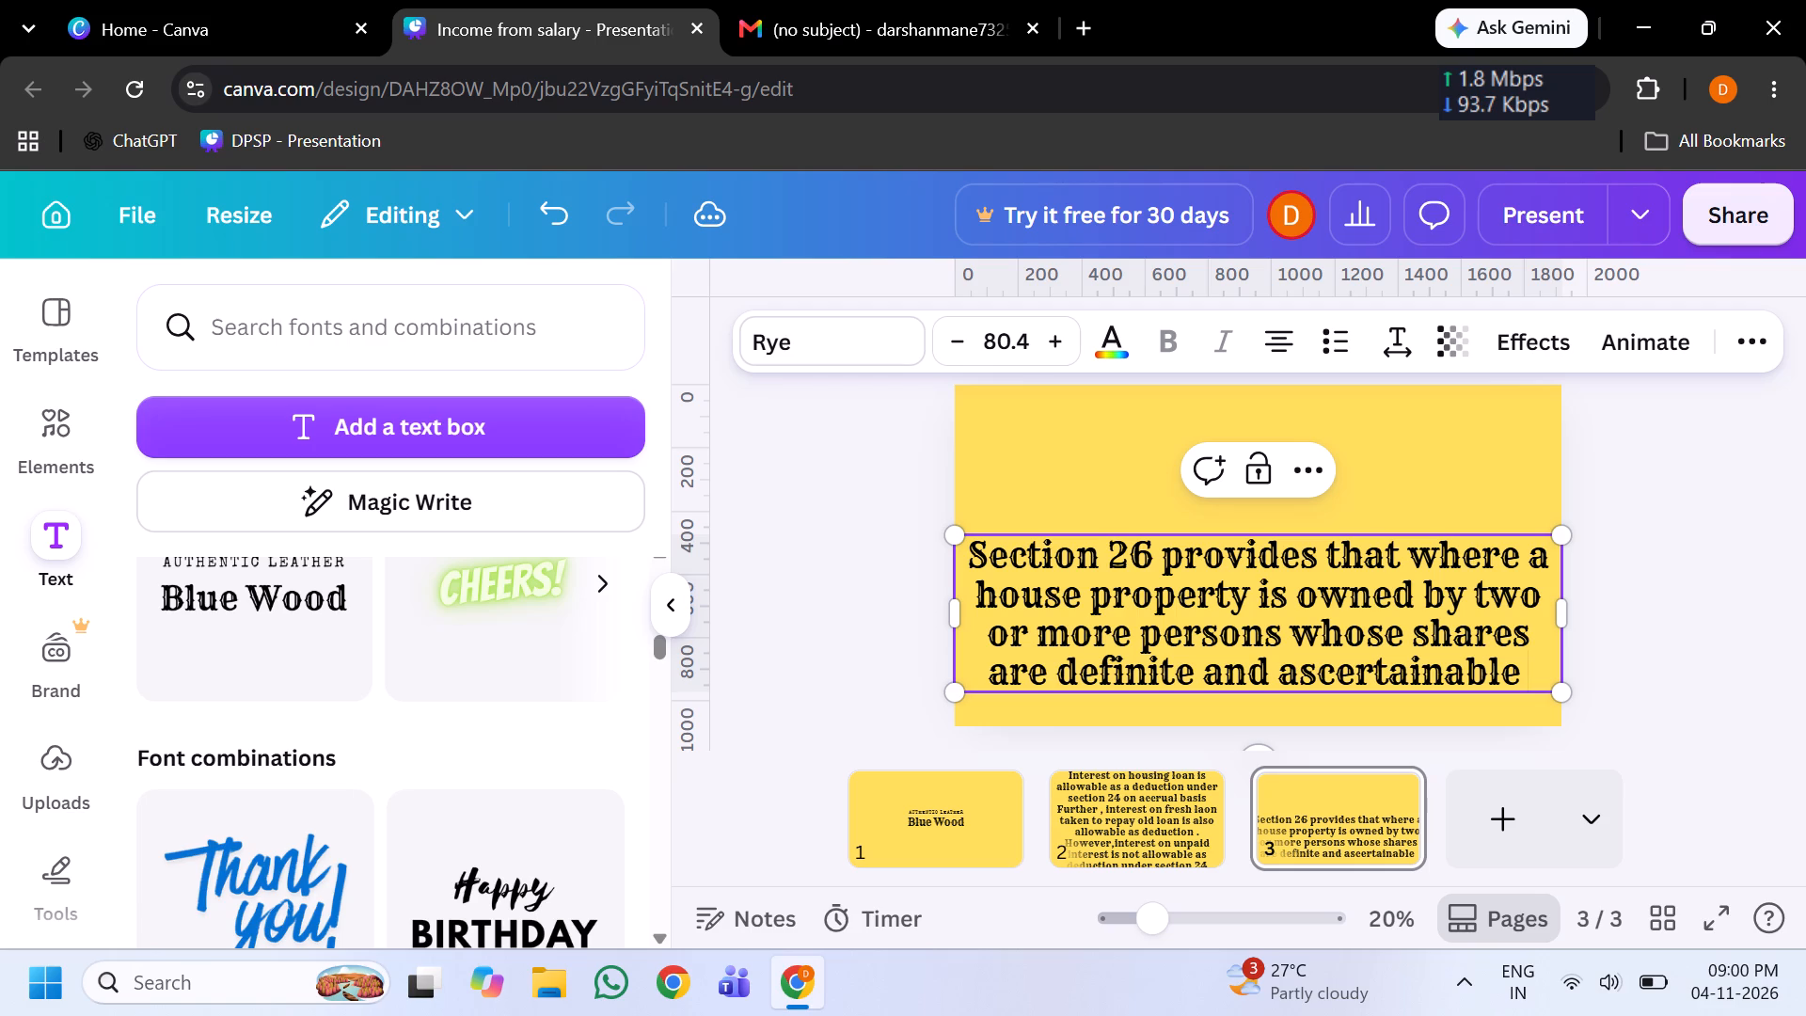
# Continue the text with "the share of each such person in the income of house property" and finish editing.
pyautogui.write('the')
pyautogui.press('space')
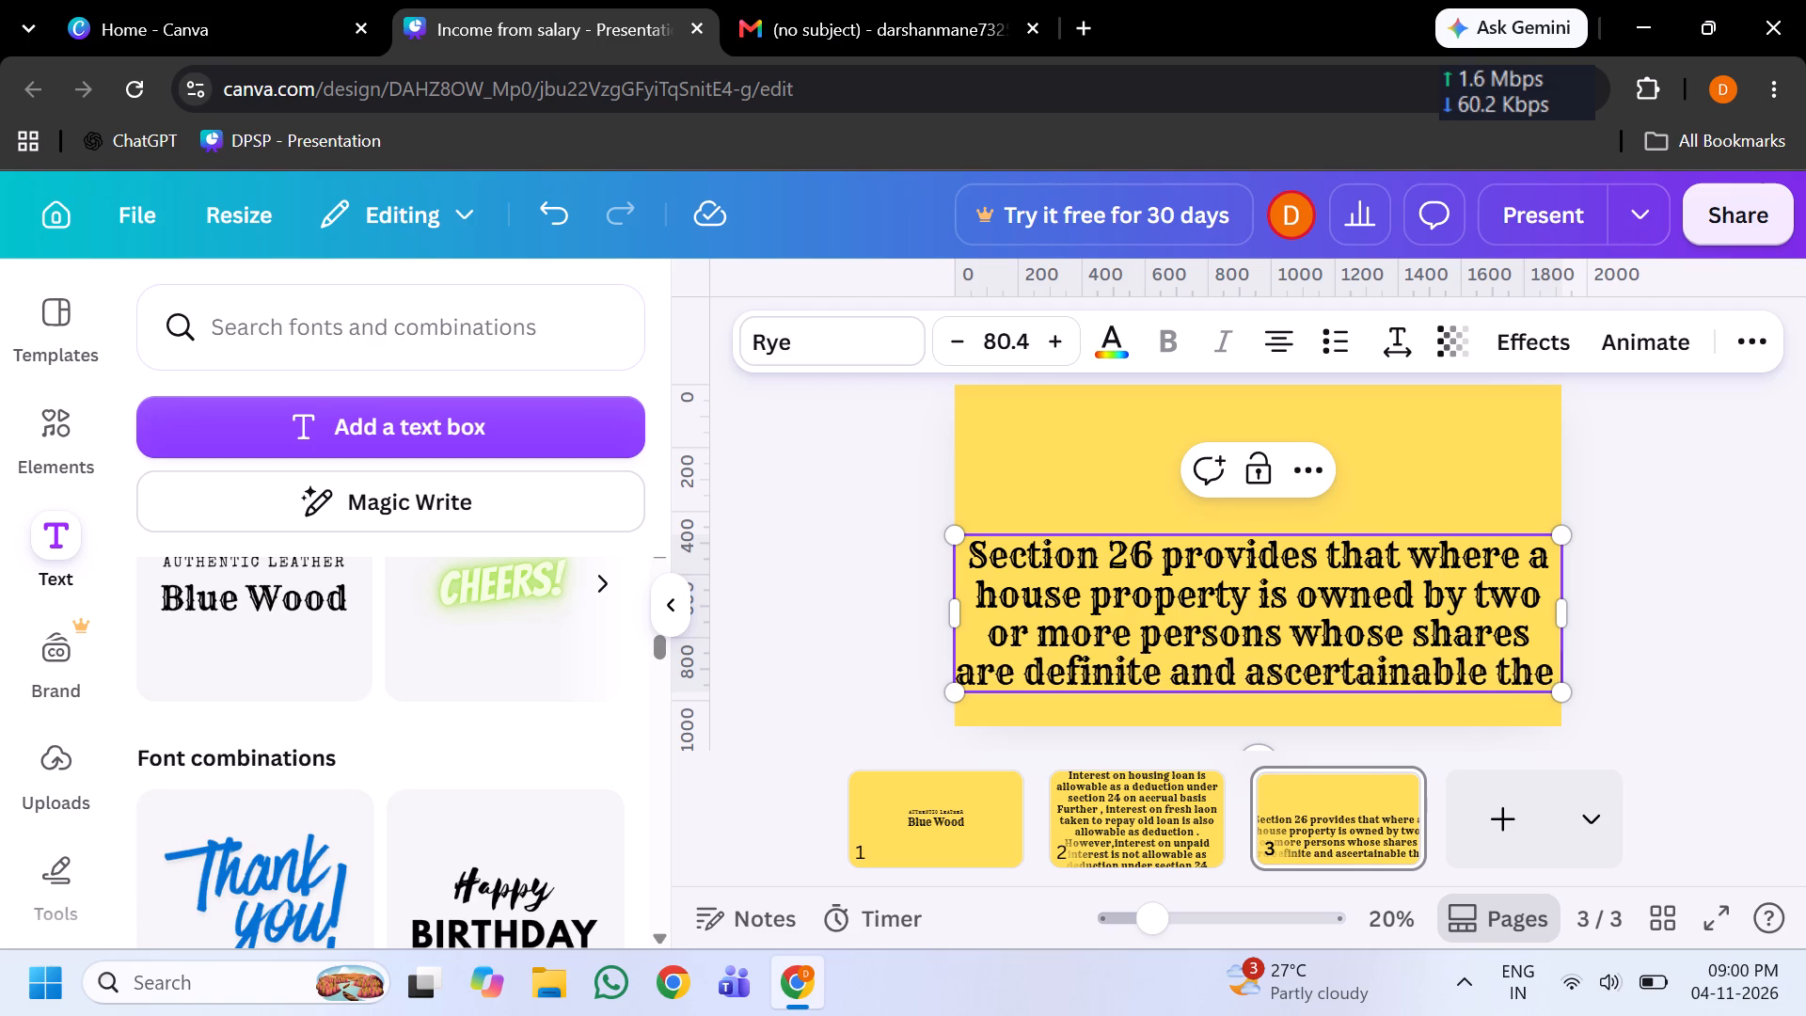
pyautogui.write('share of each')
pyautogui.press('space')
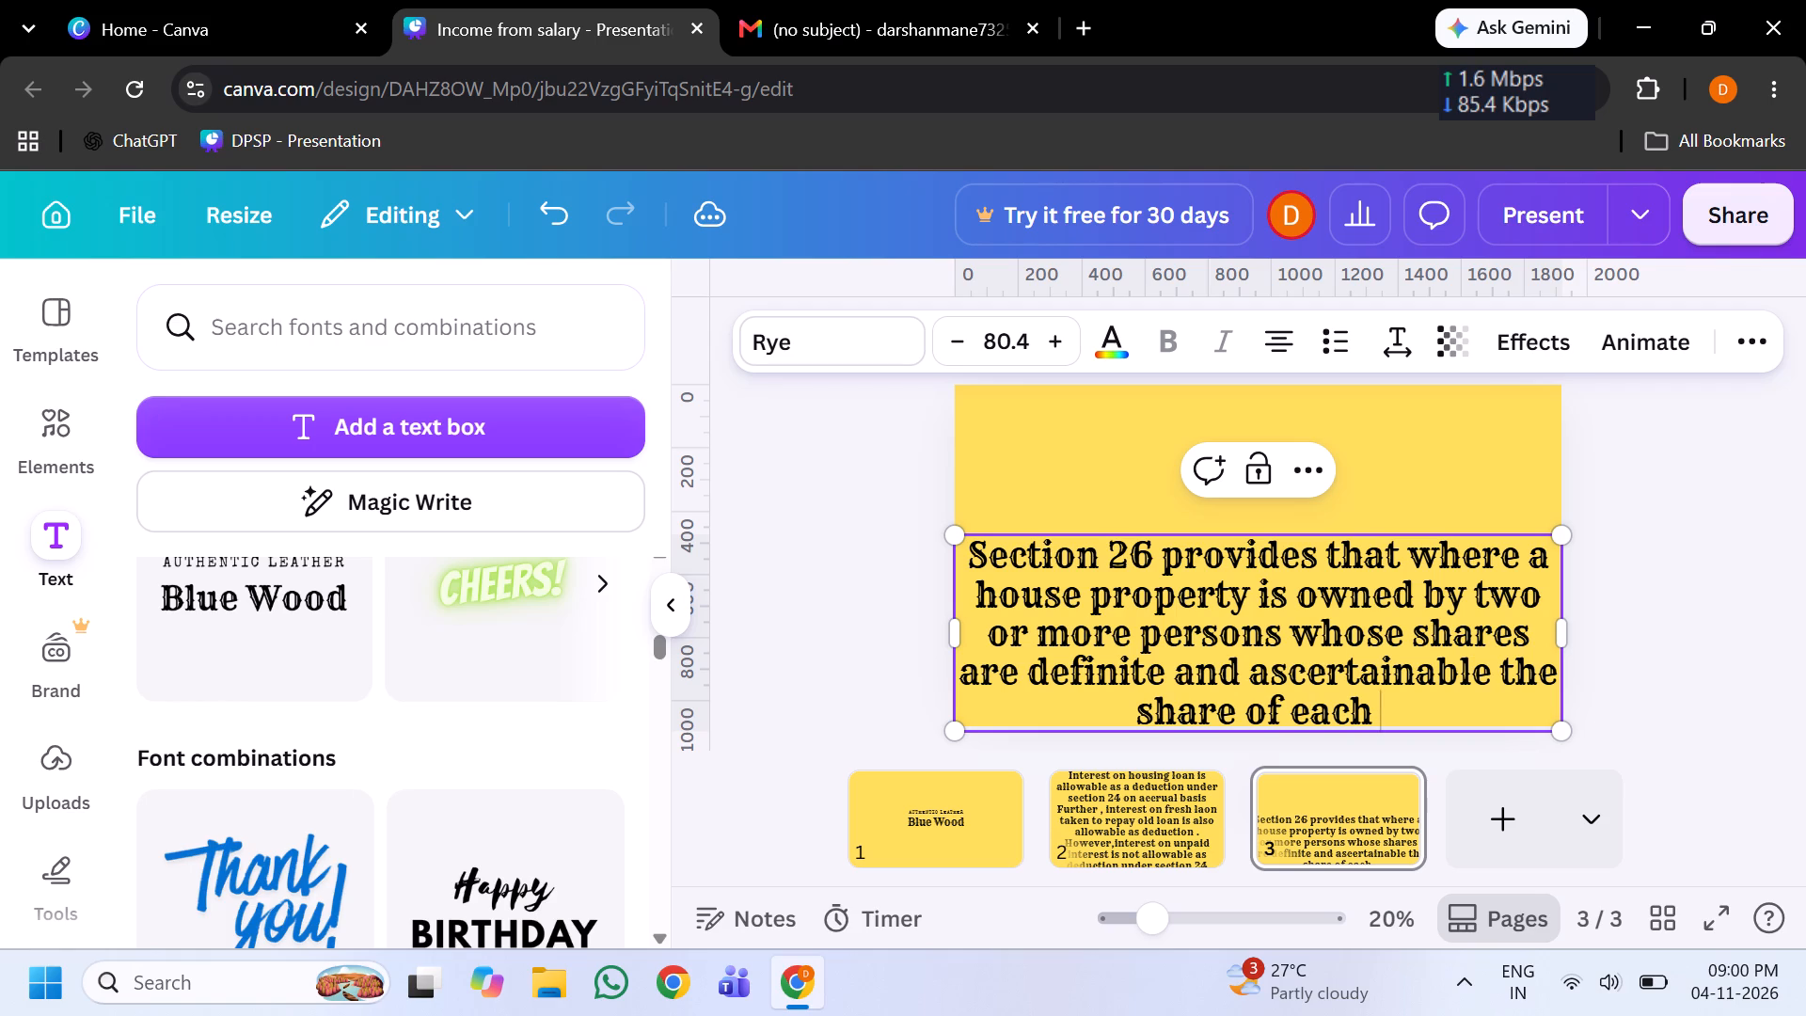
pyautogui.write('such person')
pyautogui.press('space')
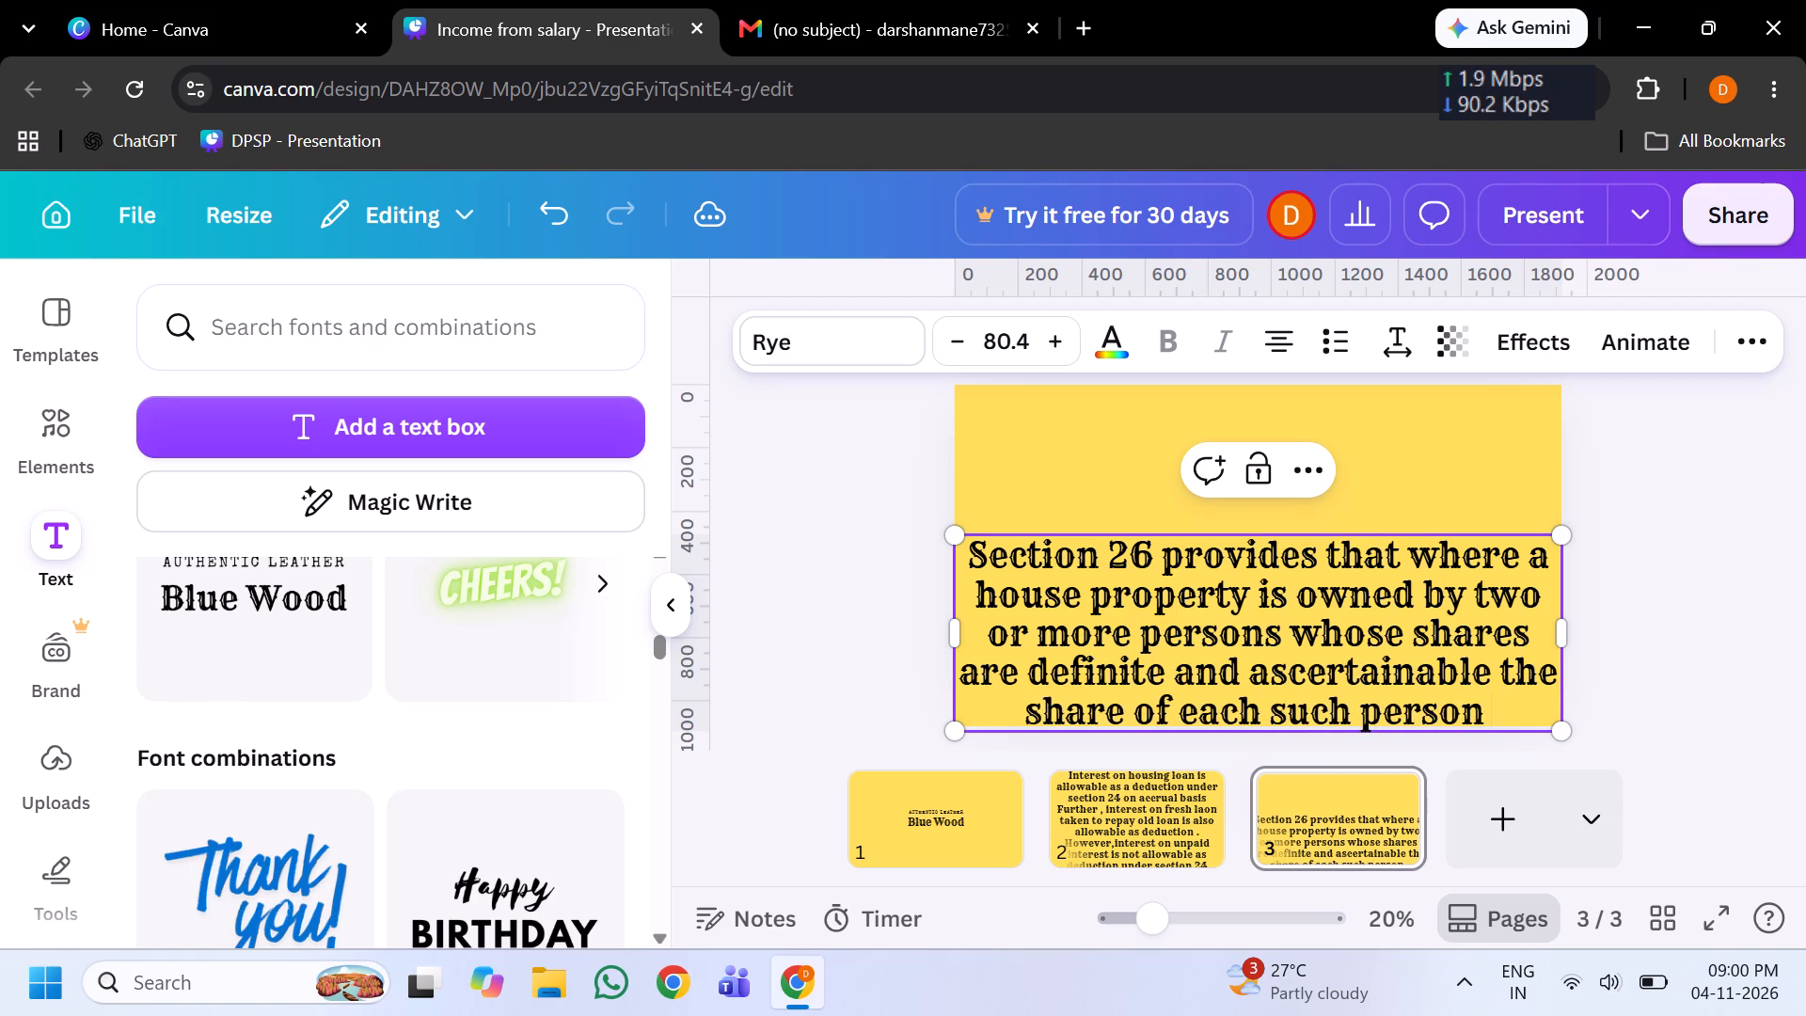
pyautogui.write('in the')
pyautogui.press('space')
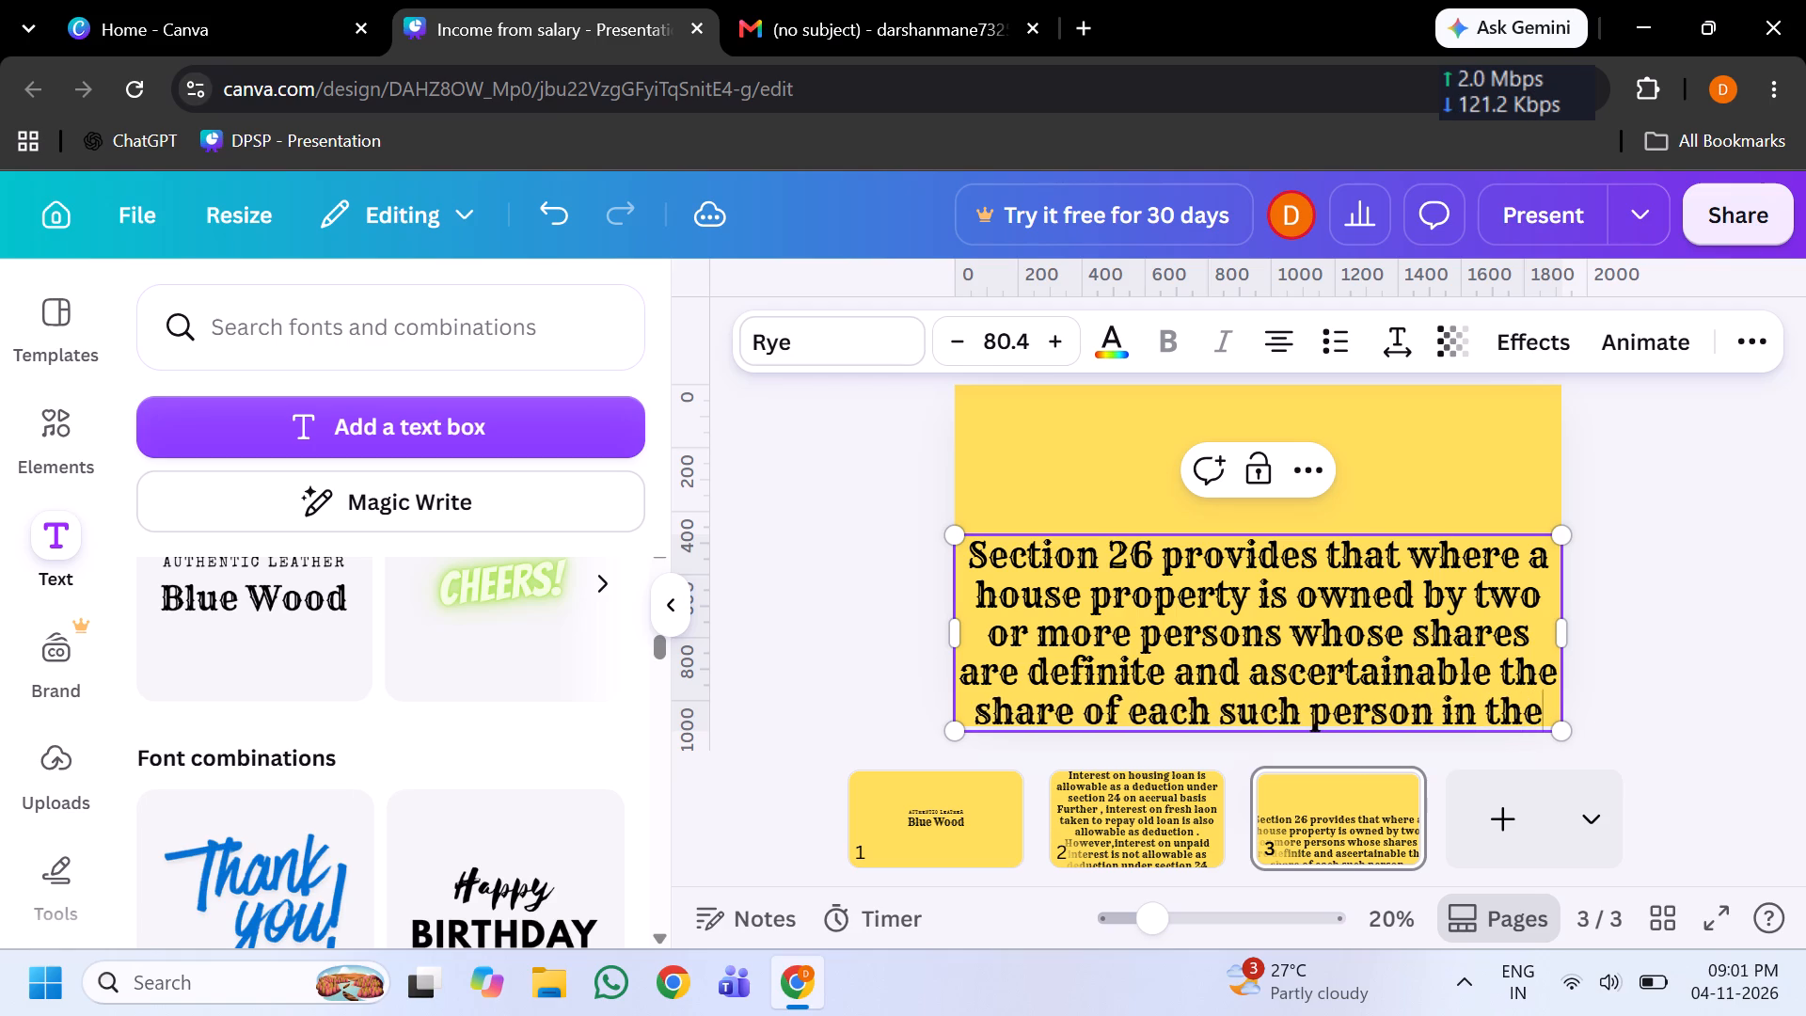
pyautogui.write('income')
pyautogui.press('space')
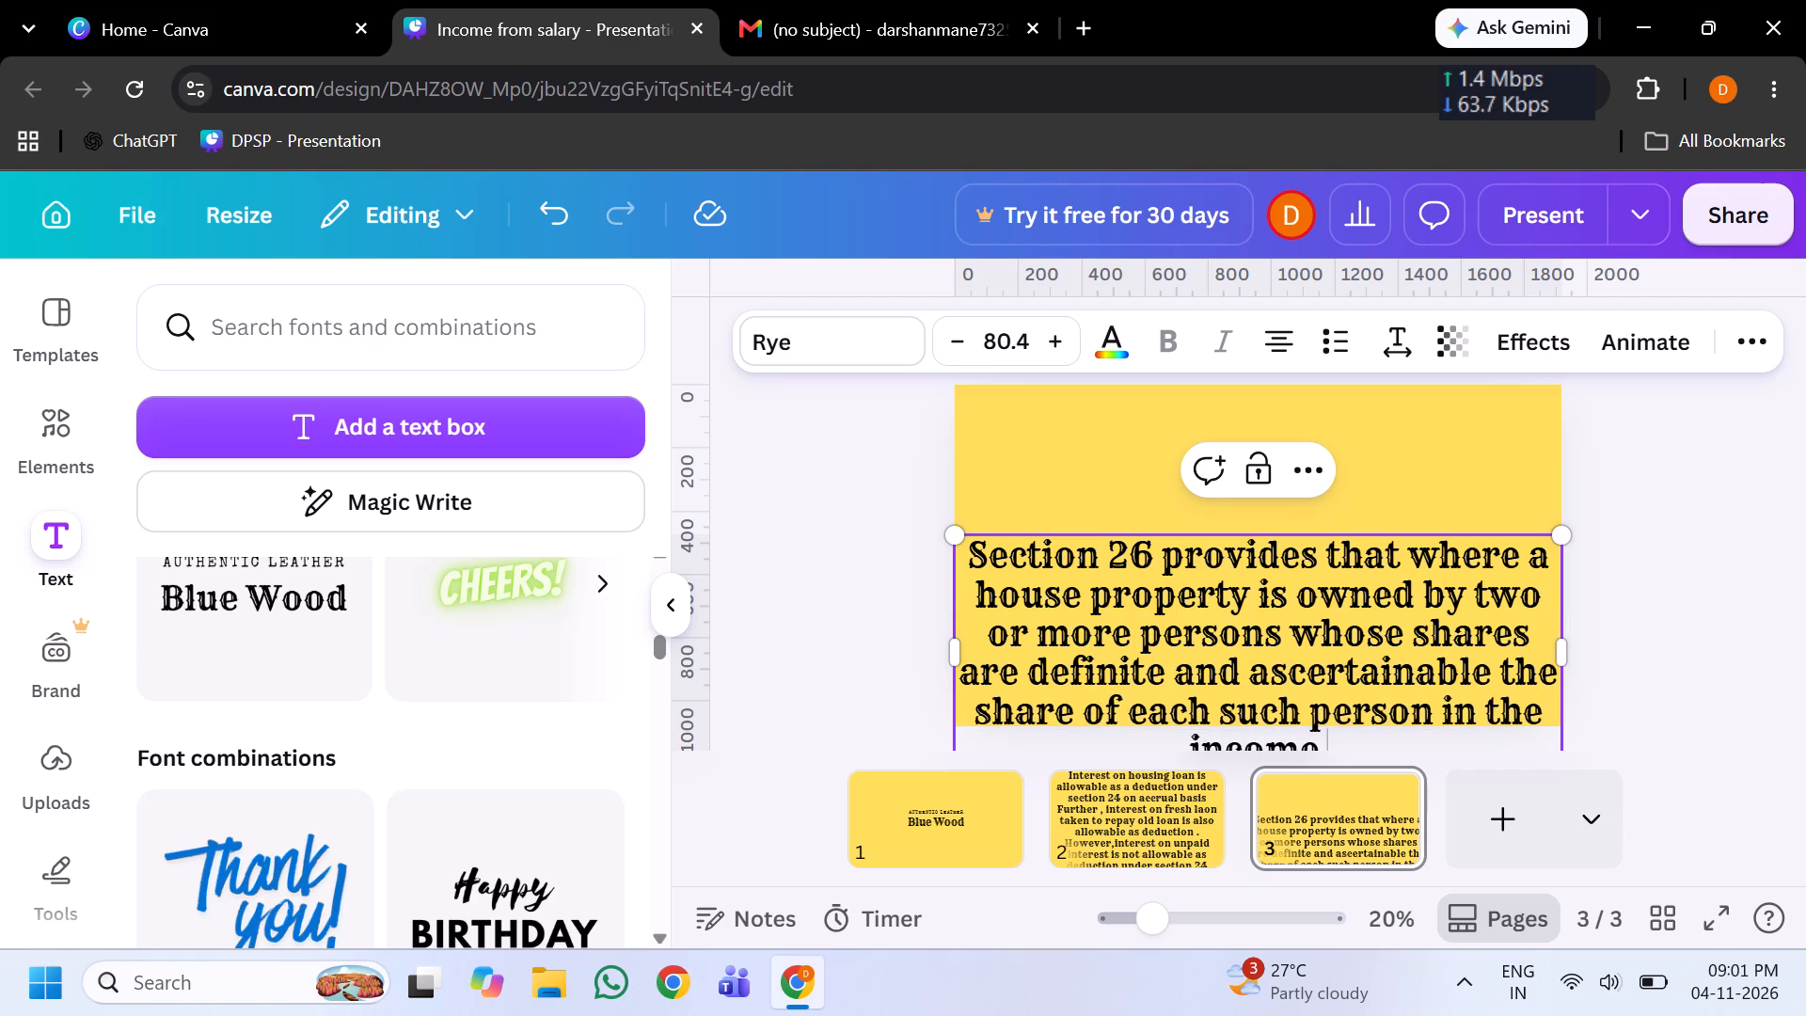
pyautogui.write('of house')
pyautogui.press('space')
pyautogui.write('pro')
pyautogui.write('perty')
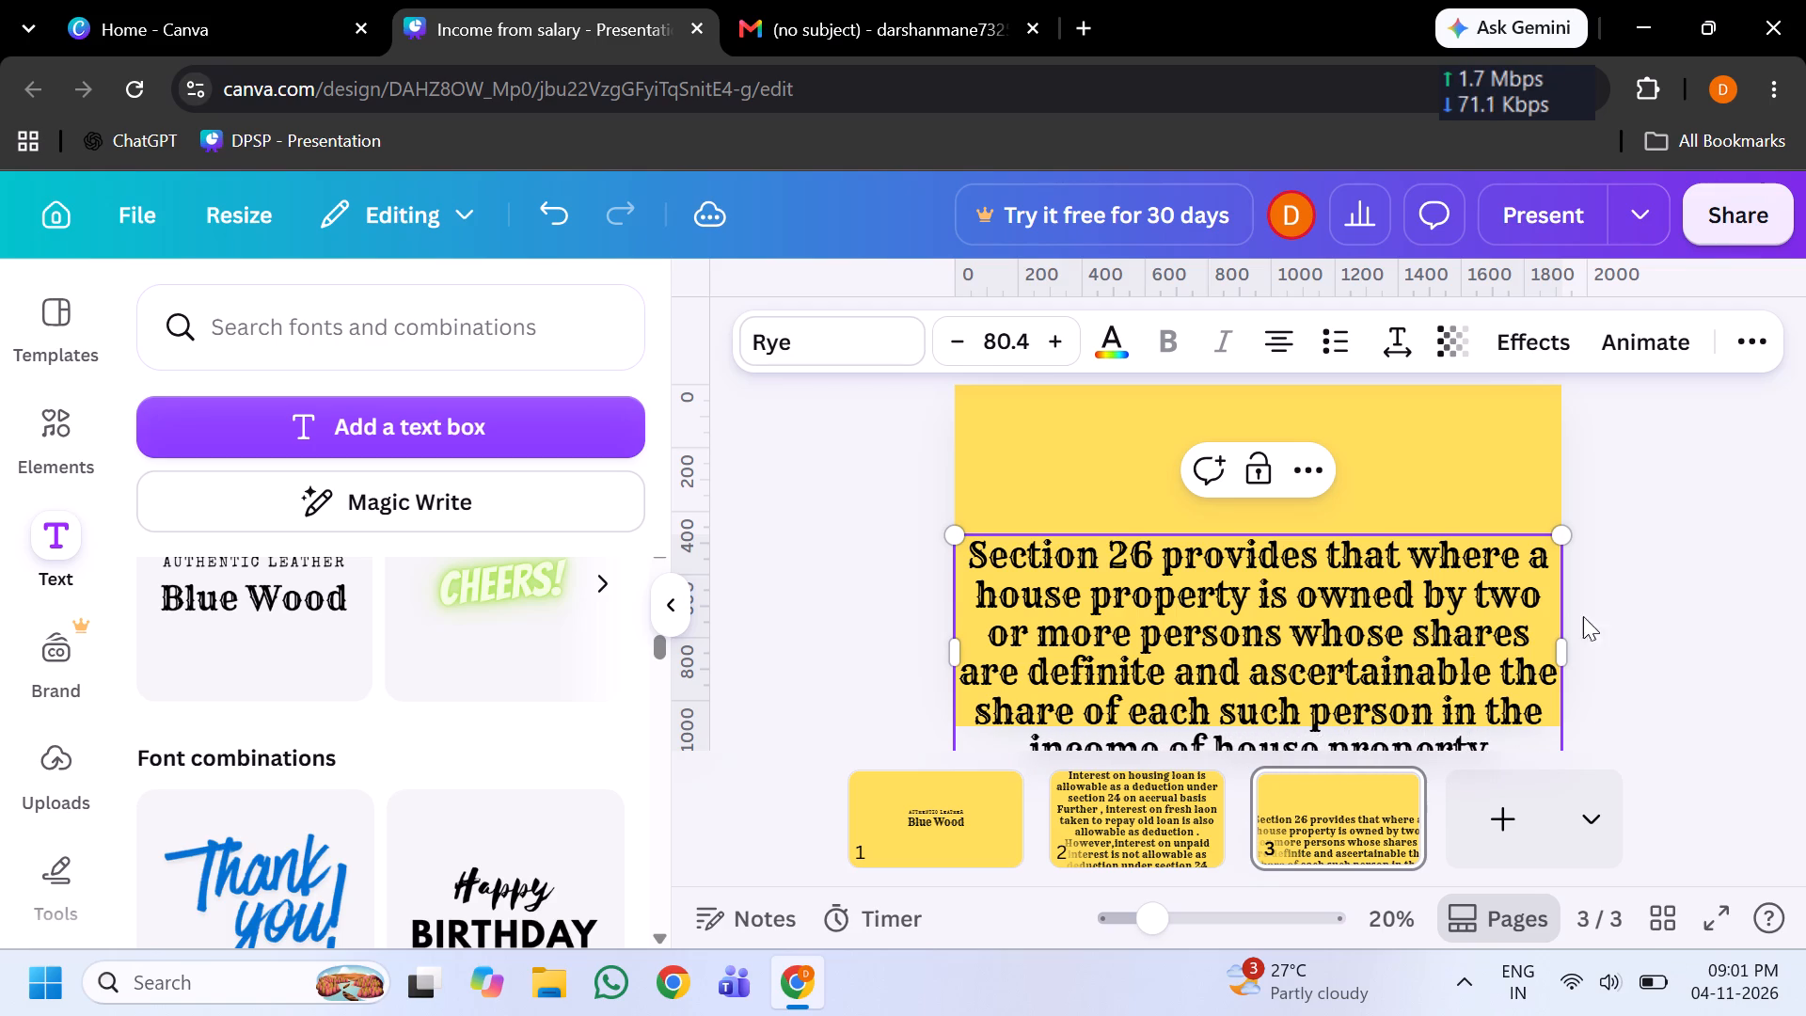
pyautogui.click(1609, 608)
# Move the section 26 text box up so all its lines fit within page 3.
pyautogui.moveTo(1393, 649); pyautogui.dragTo(1390, 542)
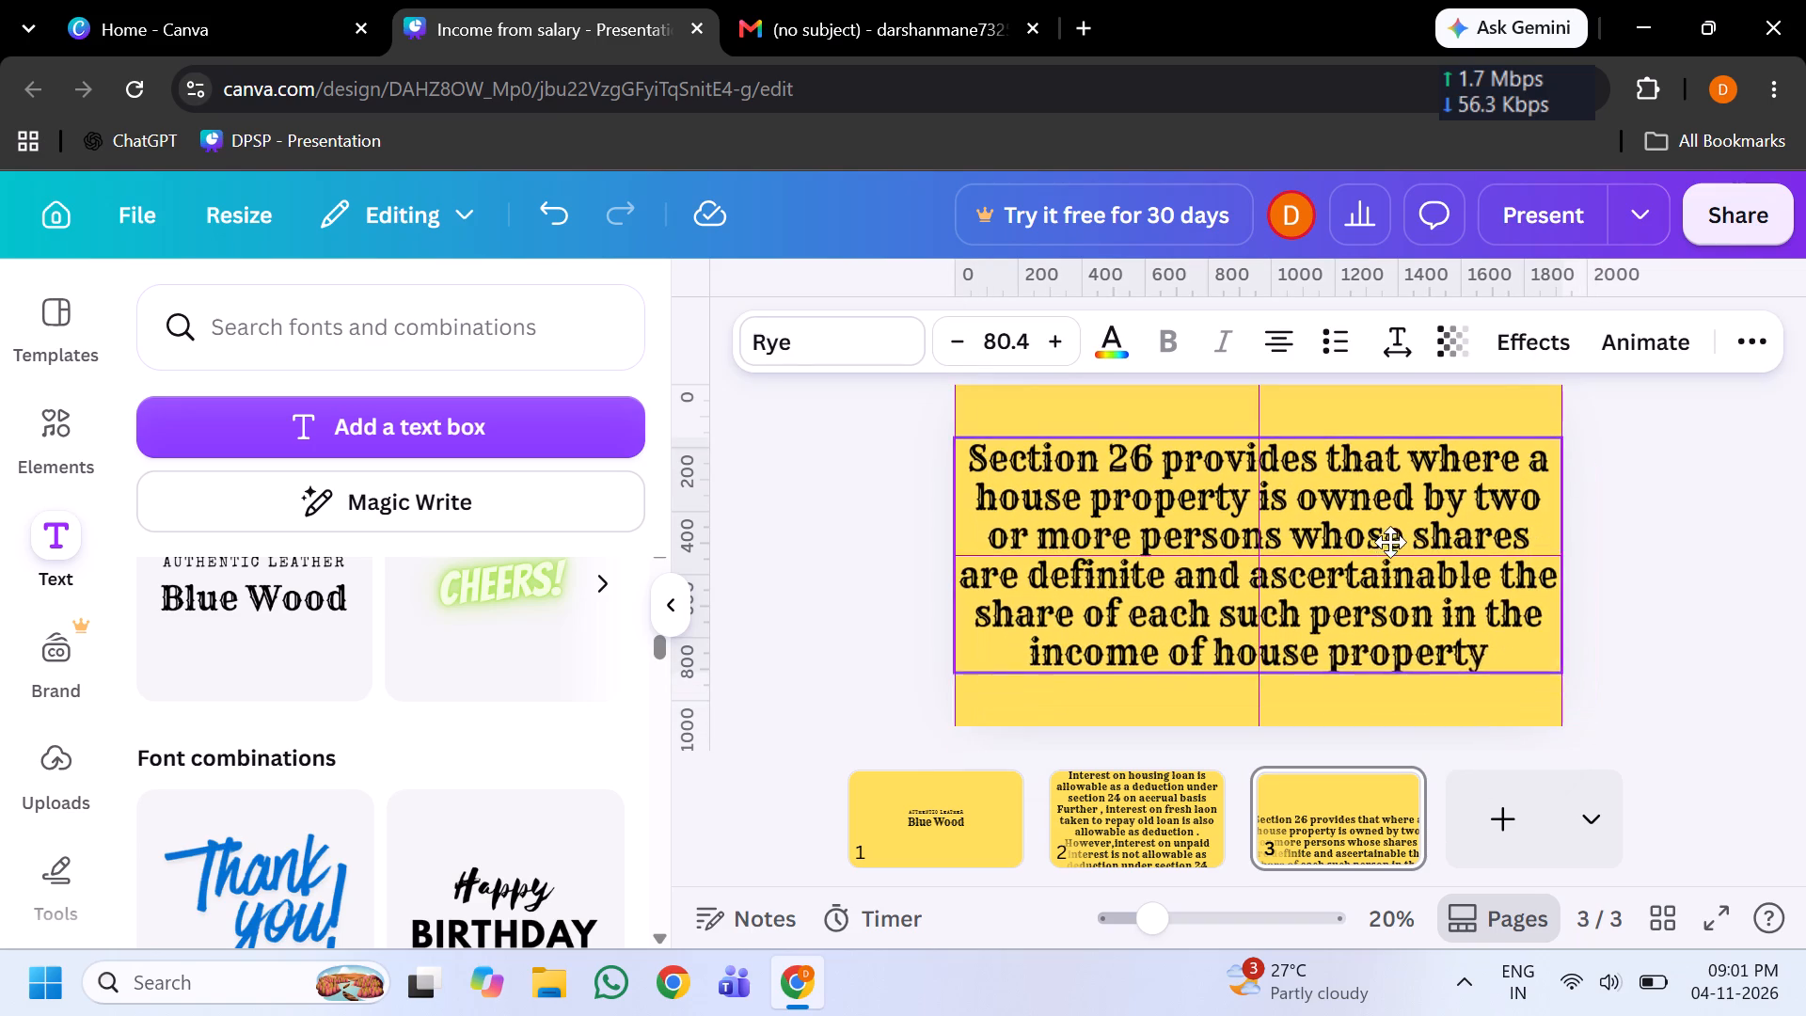
pyautogui.moveTo(1390, 542); pyautogui.dragTo(1386, 530)
# Continue the section 26 text on page 3 after "house property" with ", as computed in accordance with".
pyautogui.click(1487, 636)
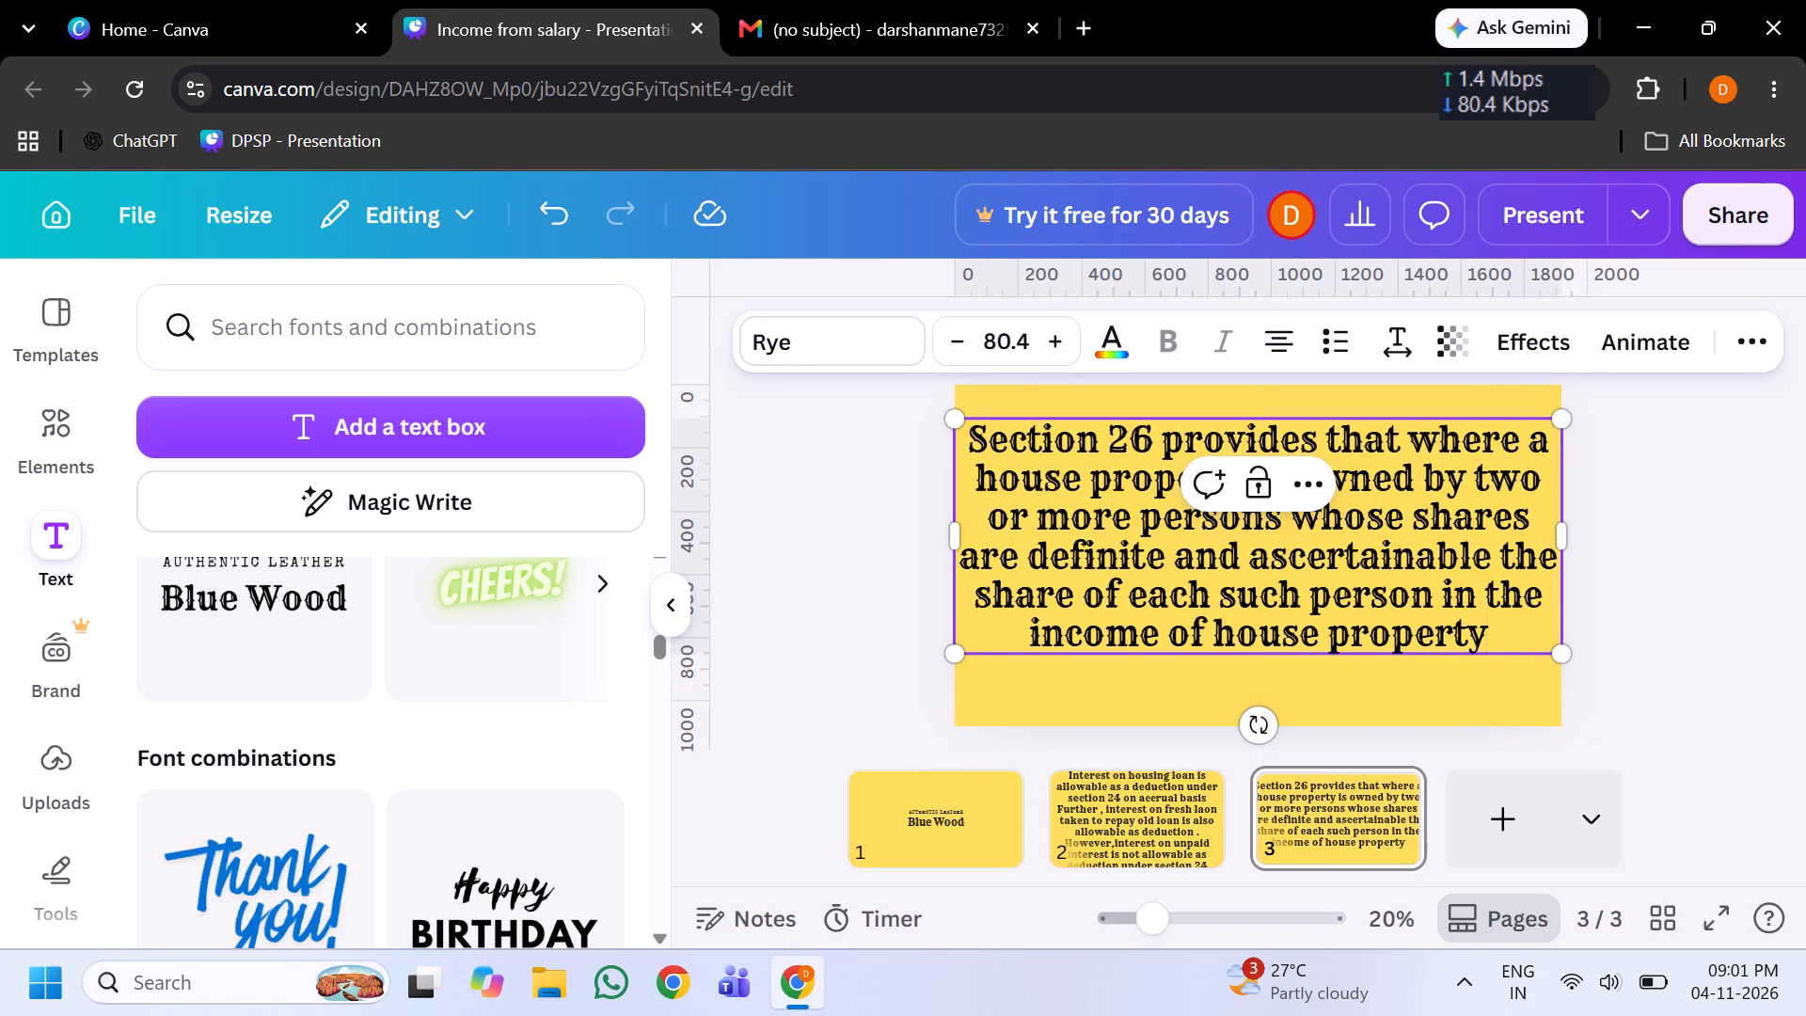
pyautogui.write(',')
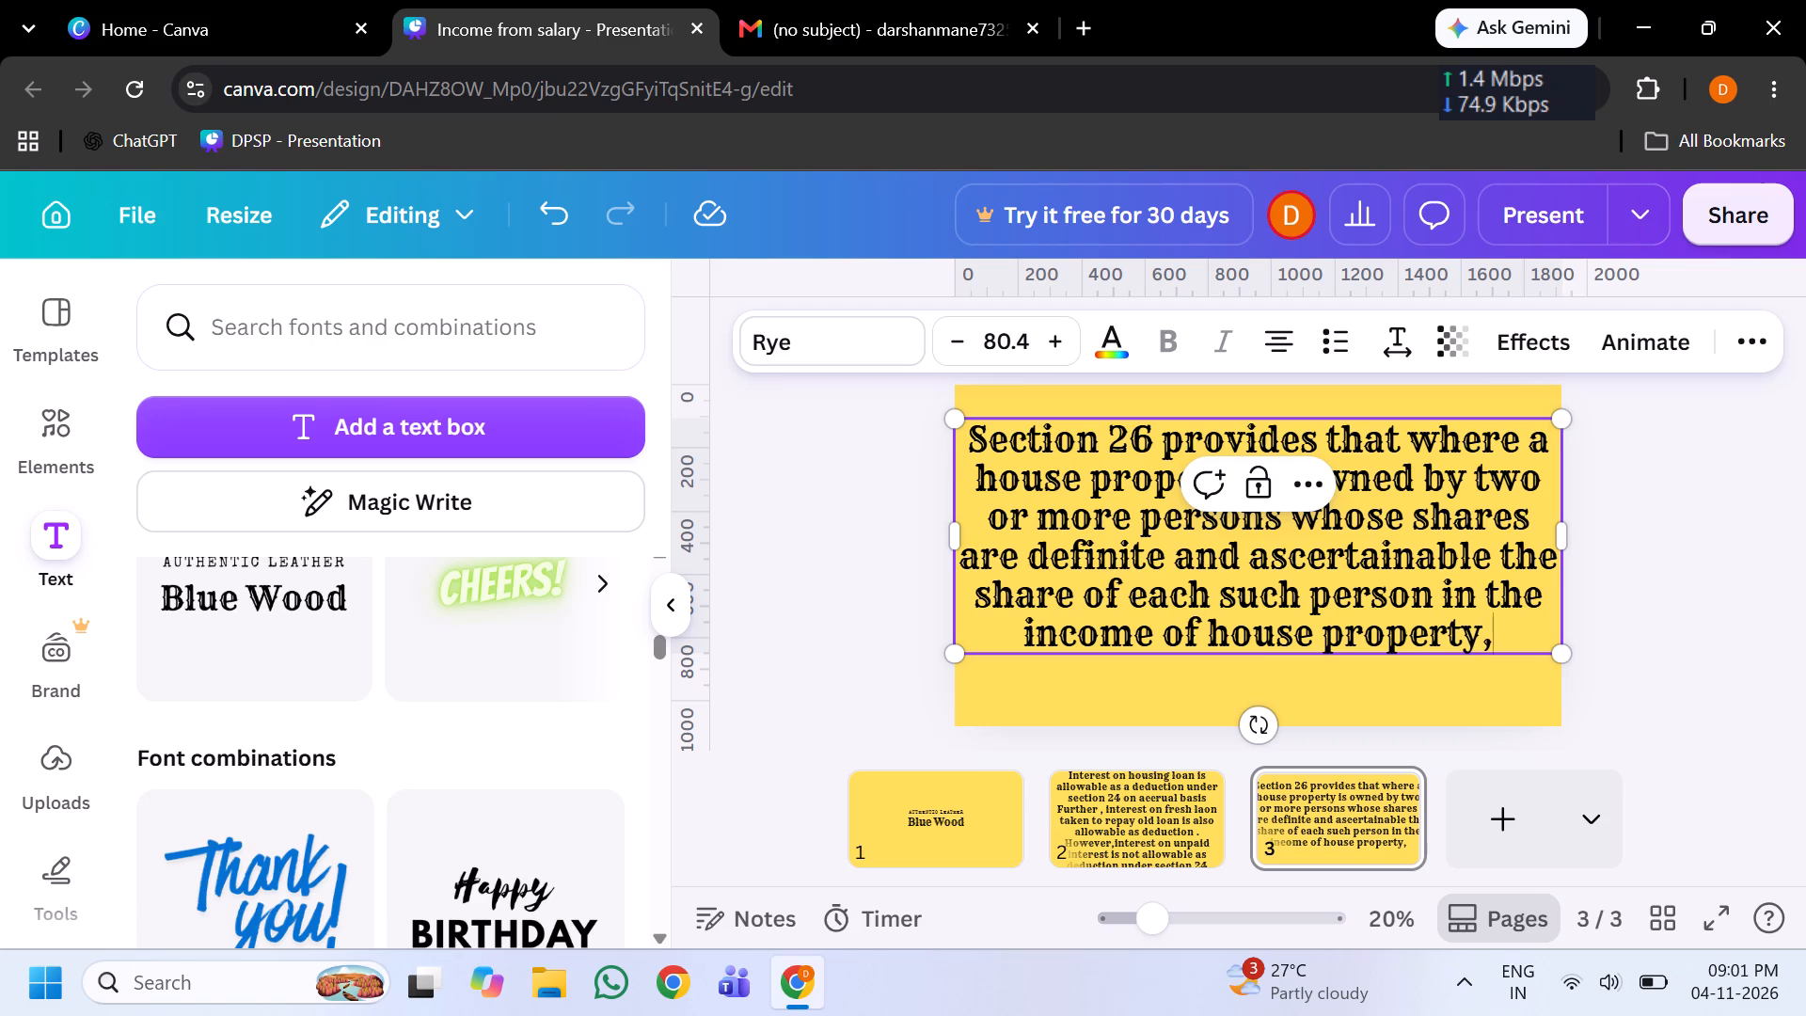
pyautogui.press('space')
pyautogui.write('as com')
pyautogui.write('puted')
pyautogui.press('space')
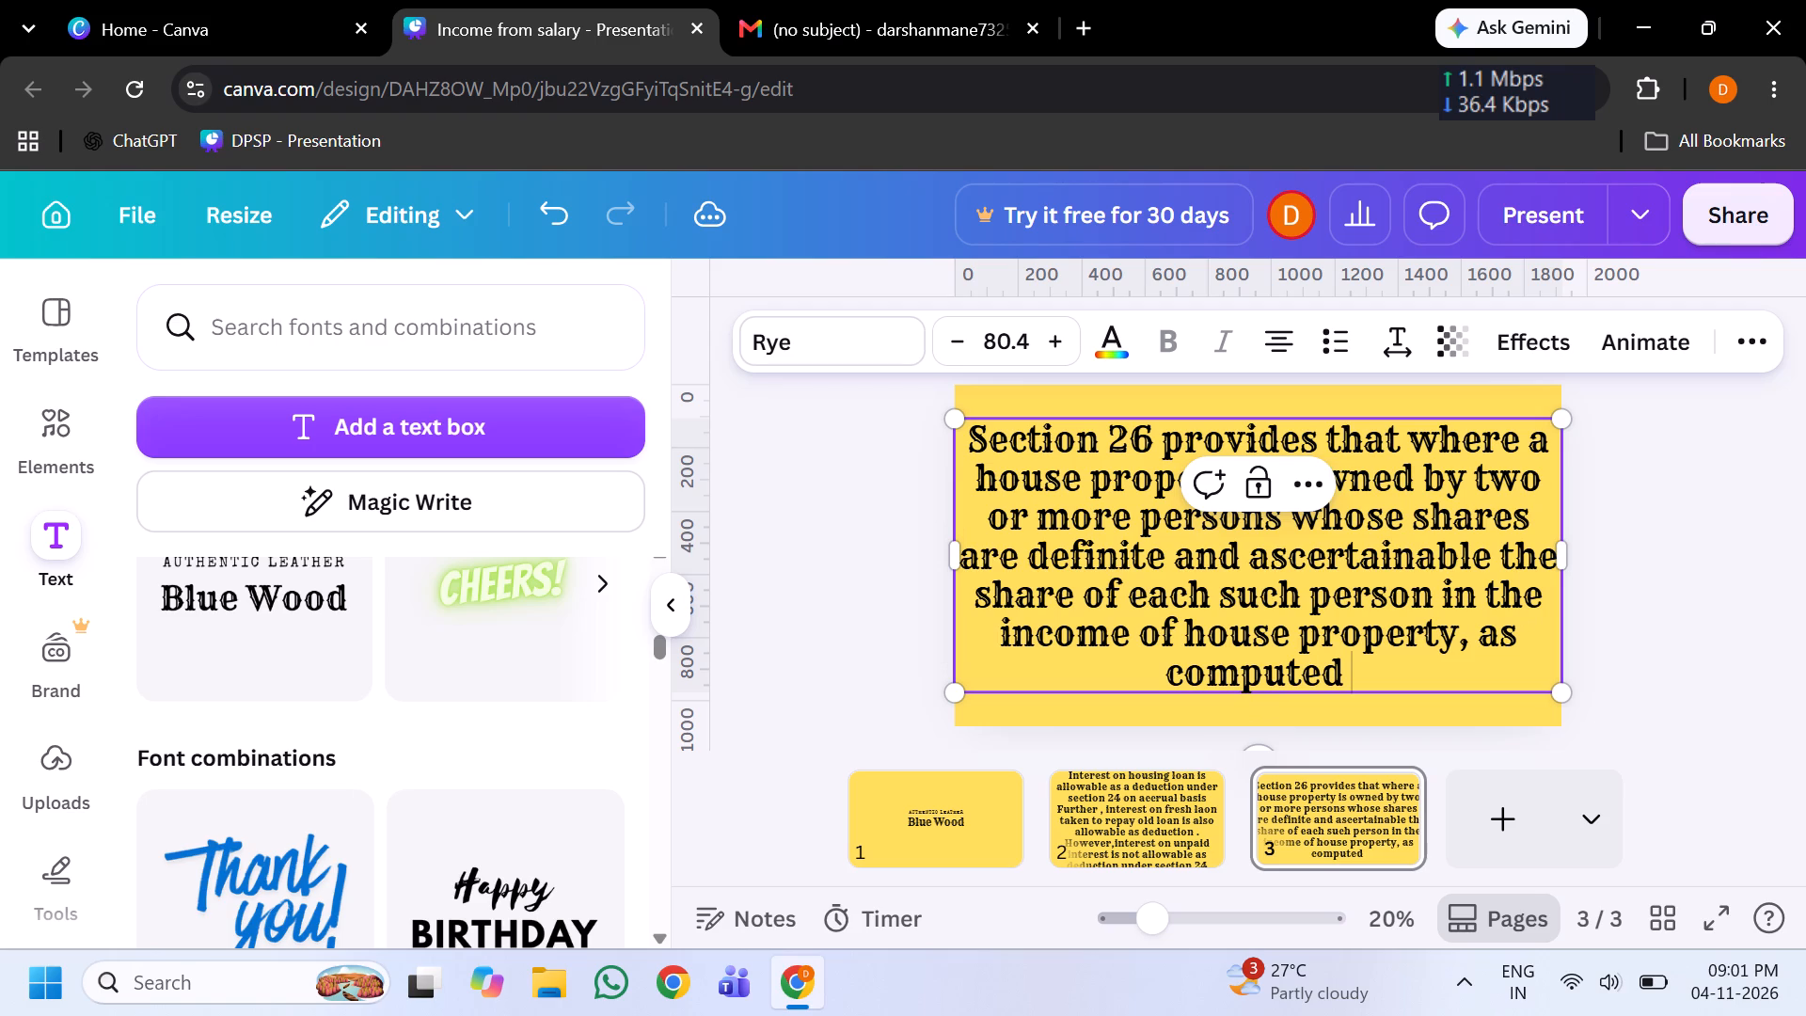
pyautogui.write('in')
pyautogui.press('space')
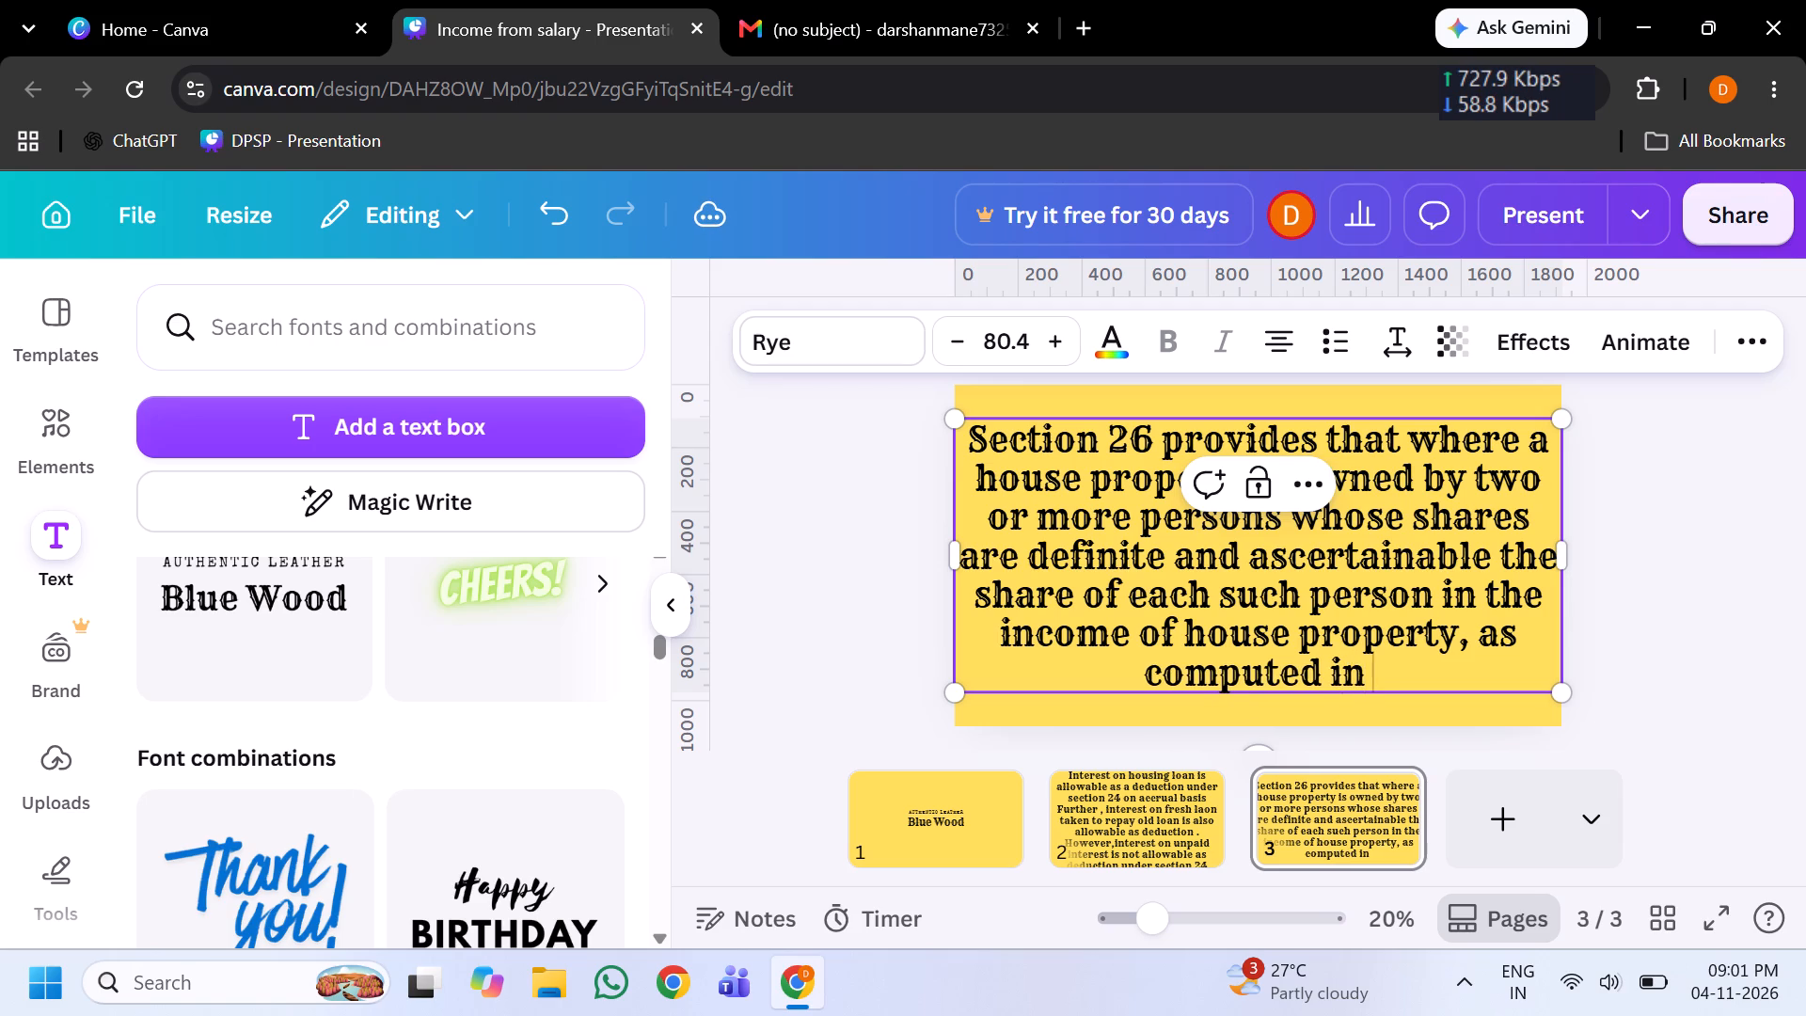
pyautogui.write('acc')
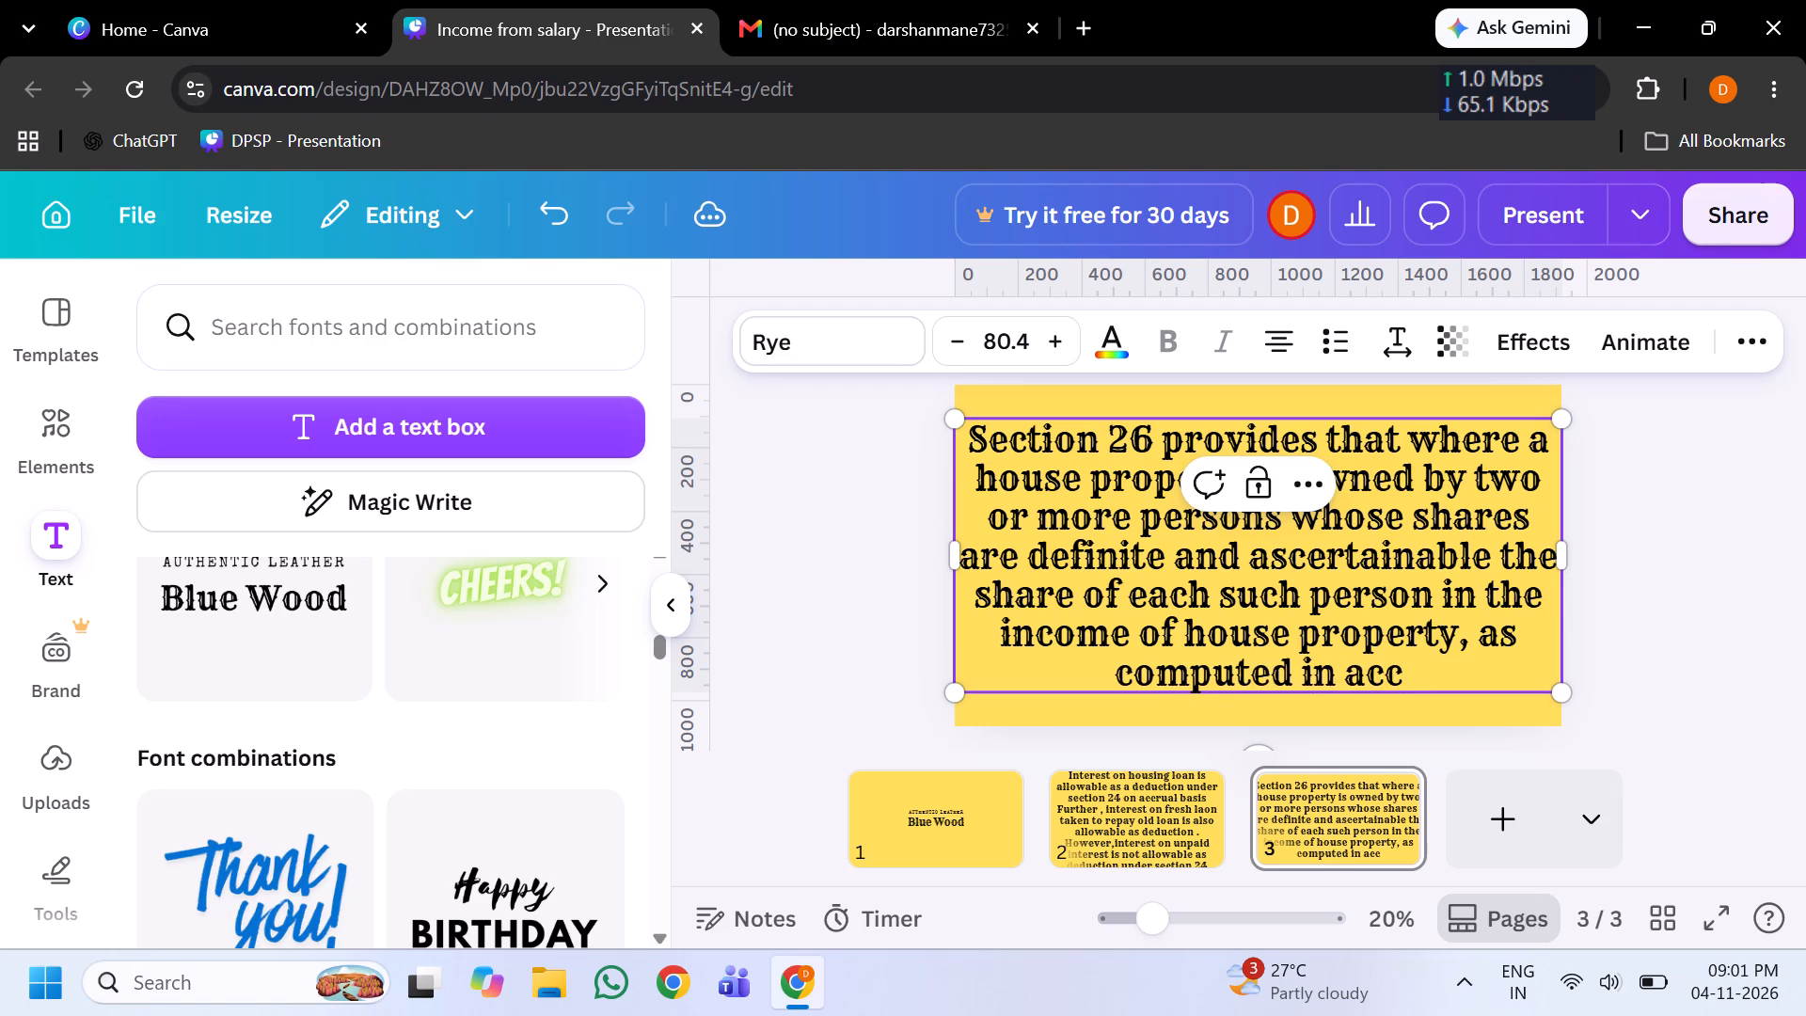
pyautogui.write('ordance')
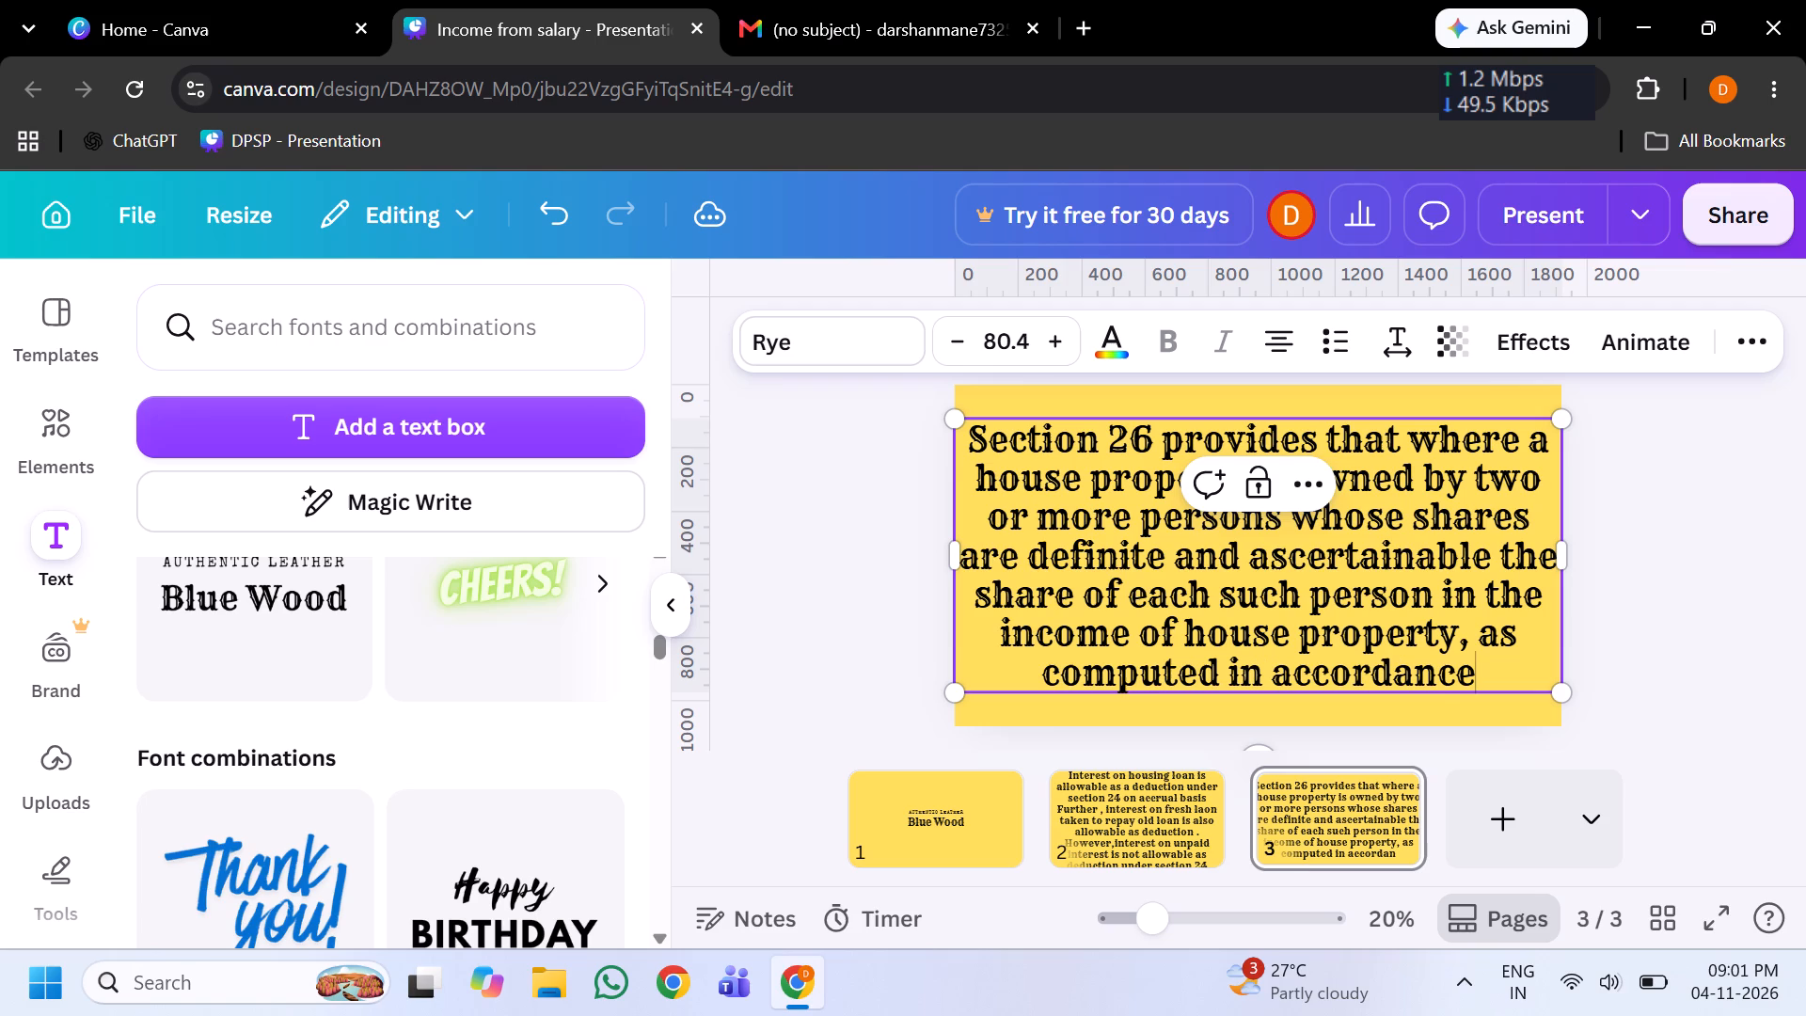
pyautogui.press('space')
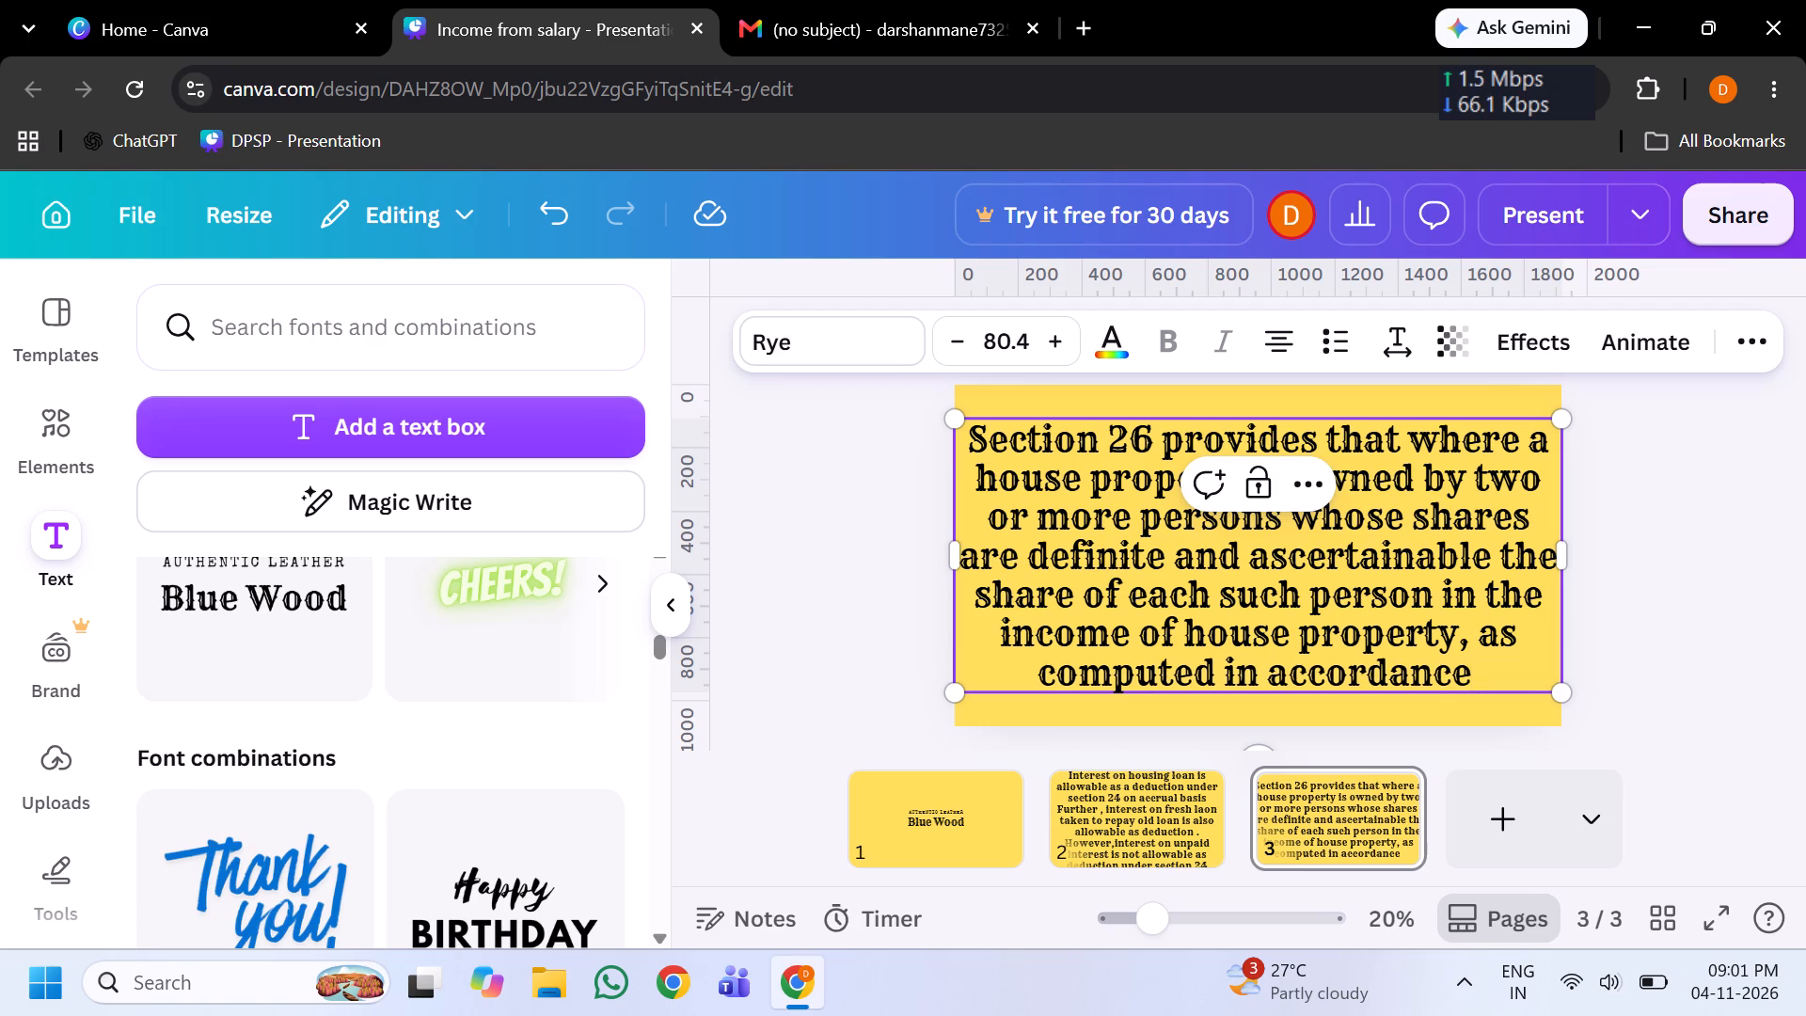
pyautogui.press('w')
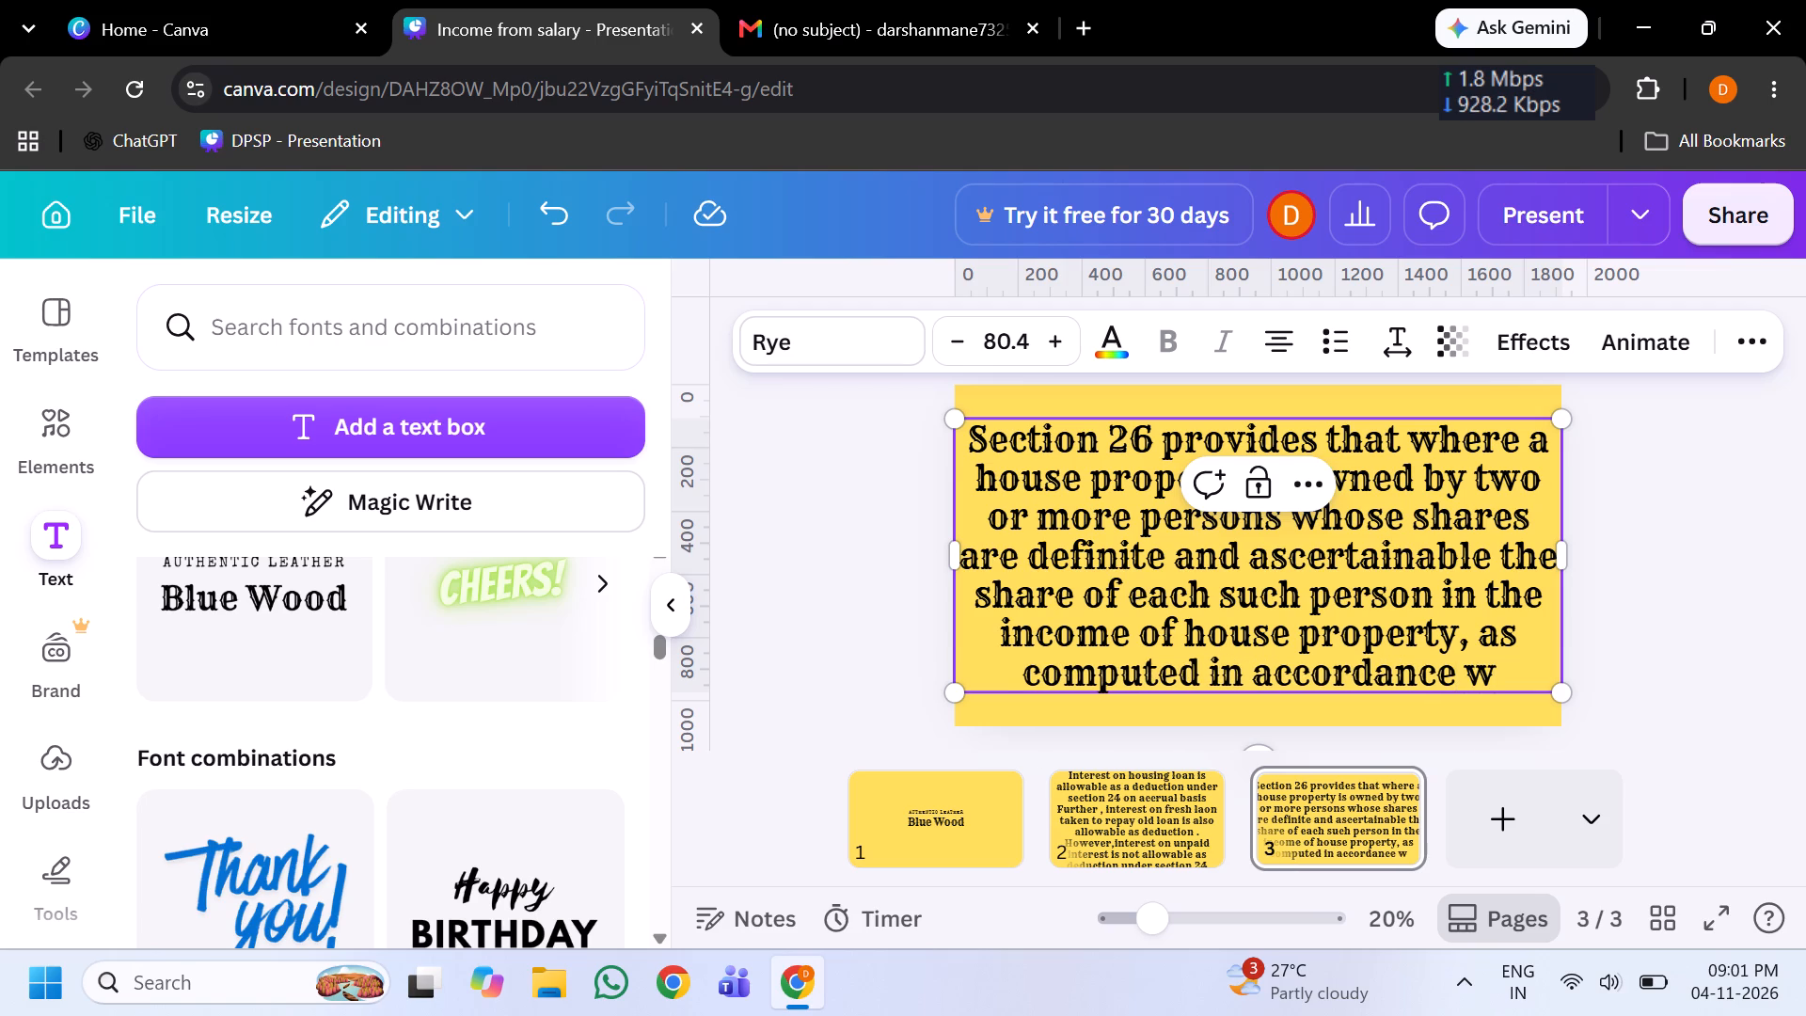
pyautogui.write('ith')
pyautogui.press('space')
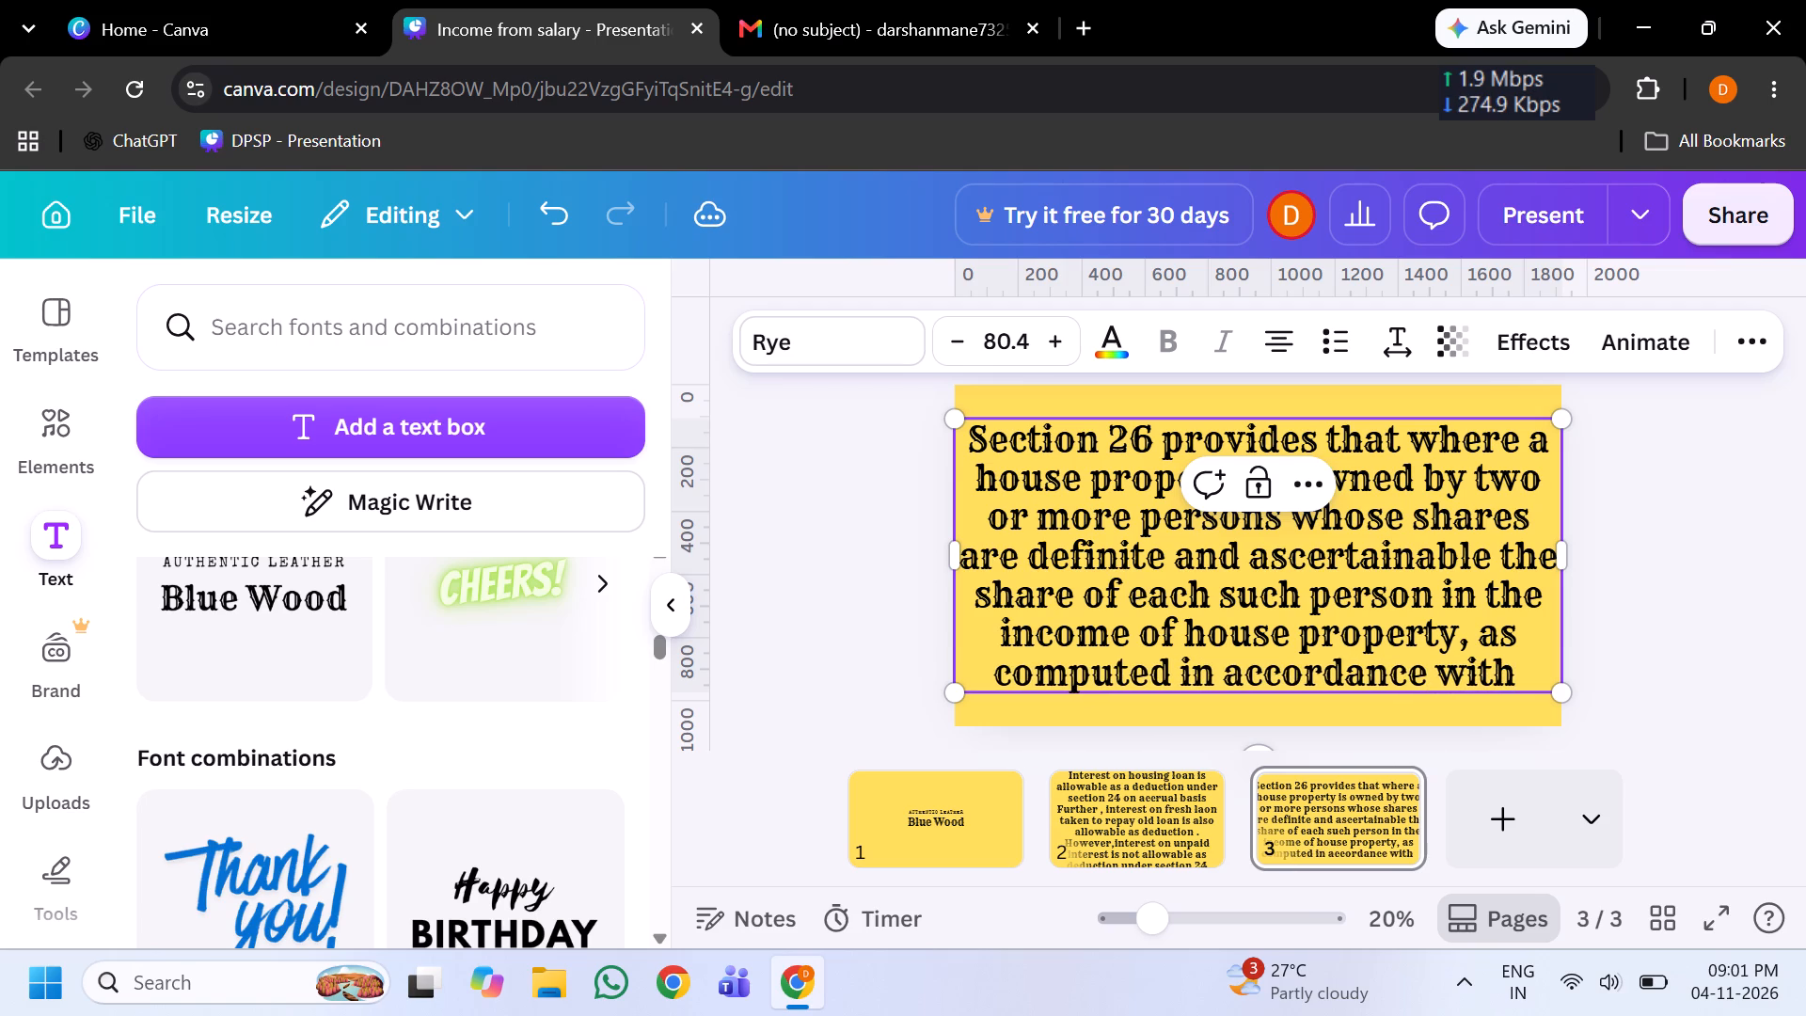
# Continue the section 26 sentence with "sections 22 to 25,".
pyautogui.write('sectiom')
pyautogui.press('BackSpace')
pyautogui.write('ns')
pyautogui.press('space')
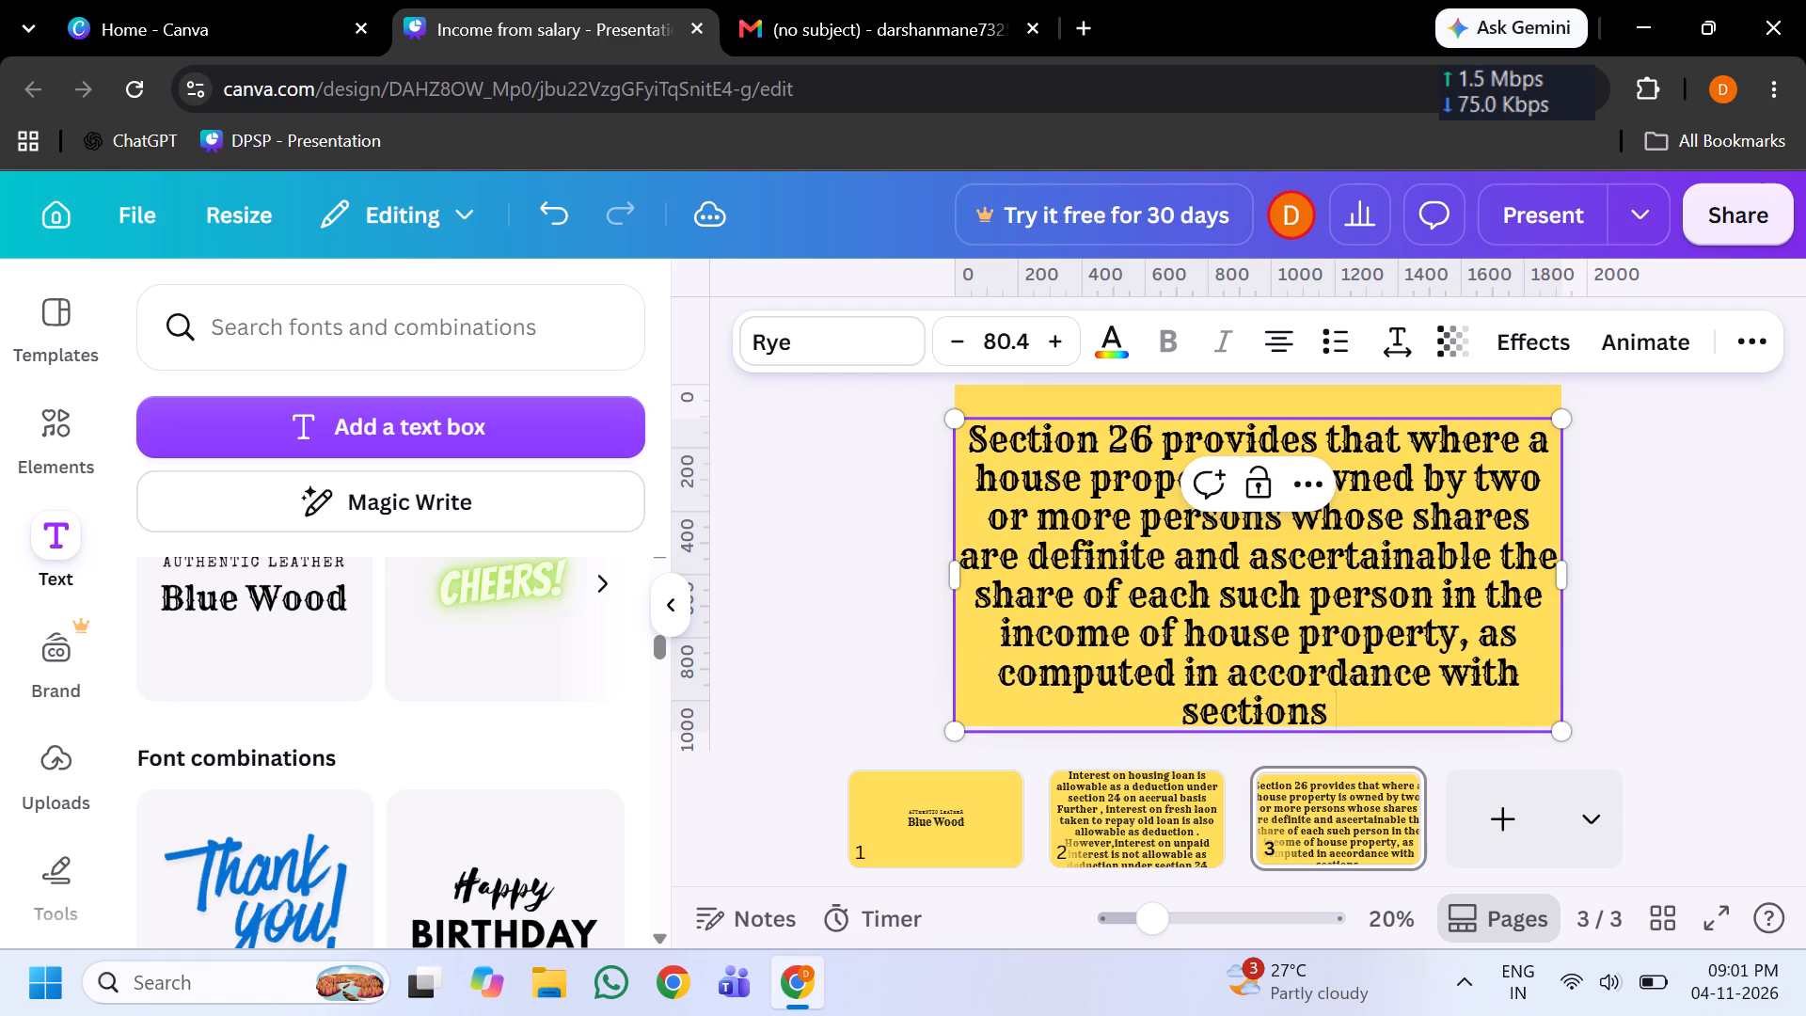
pyautogui.write('22 to')
pyautogui.press('space')
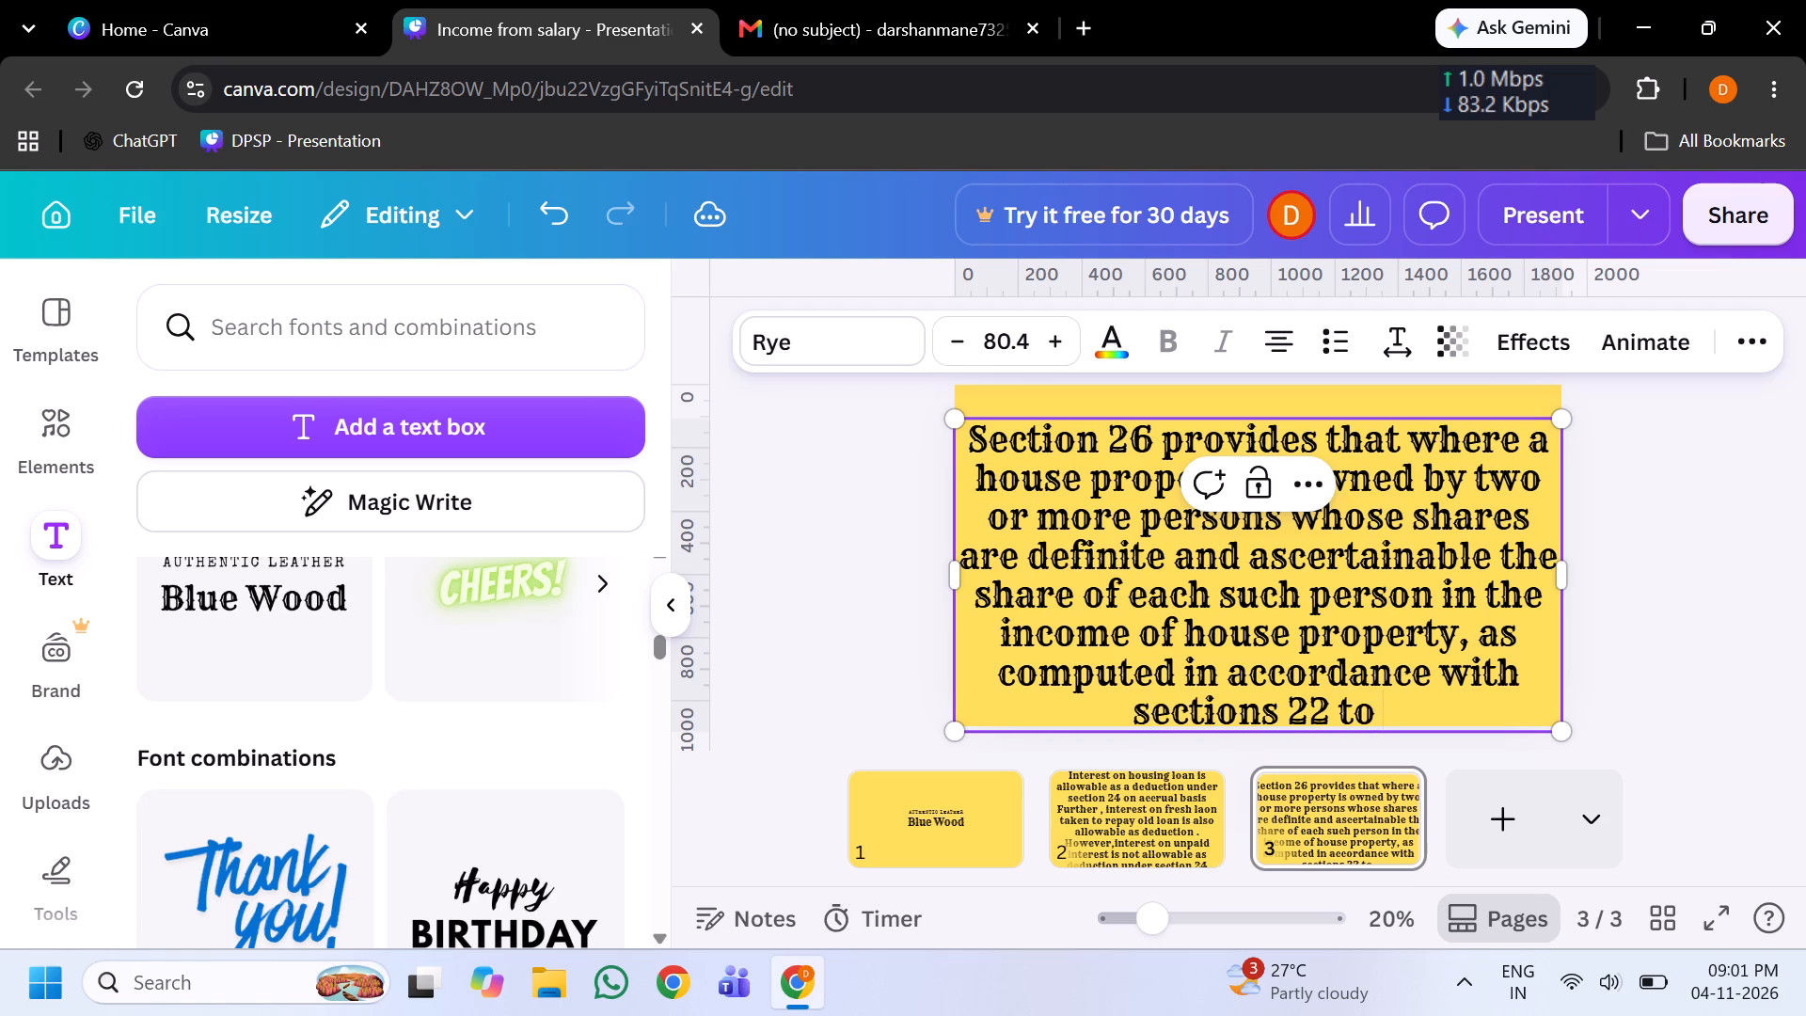
pyautogui.write('25,')
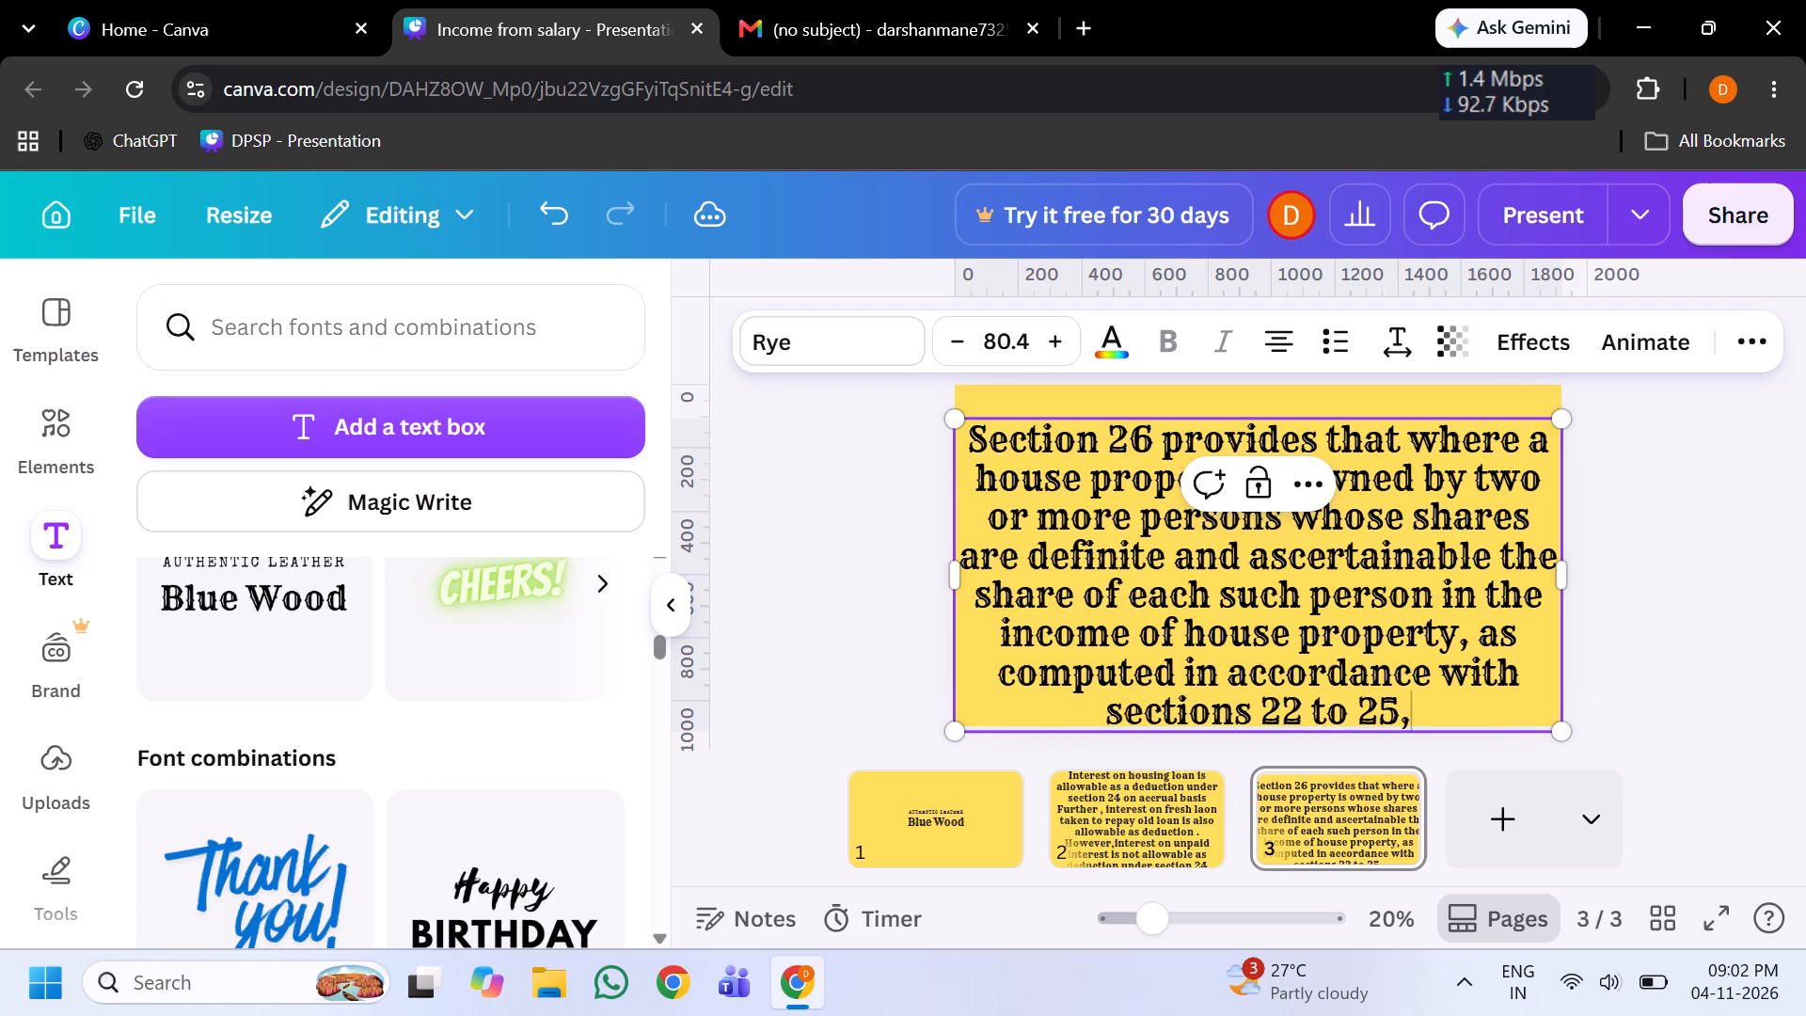
# Continue the section 26 sentence with "shall be included in his respective" and finish editing.
pyautogui.press('space')
pyautogui.write('shall')
pyautogui.press('space')
pyautogui.write('be included')
pyautogui.press('space')
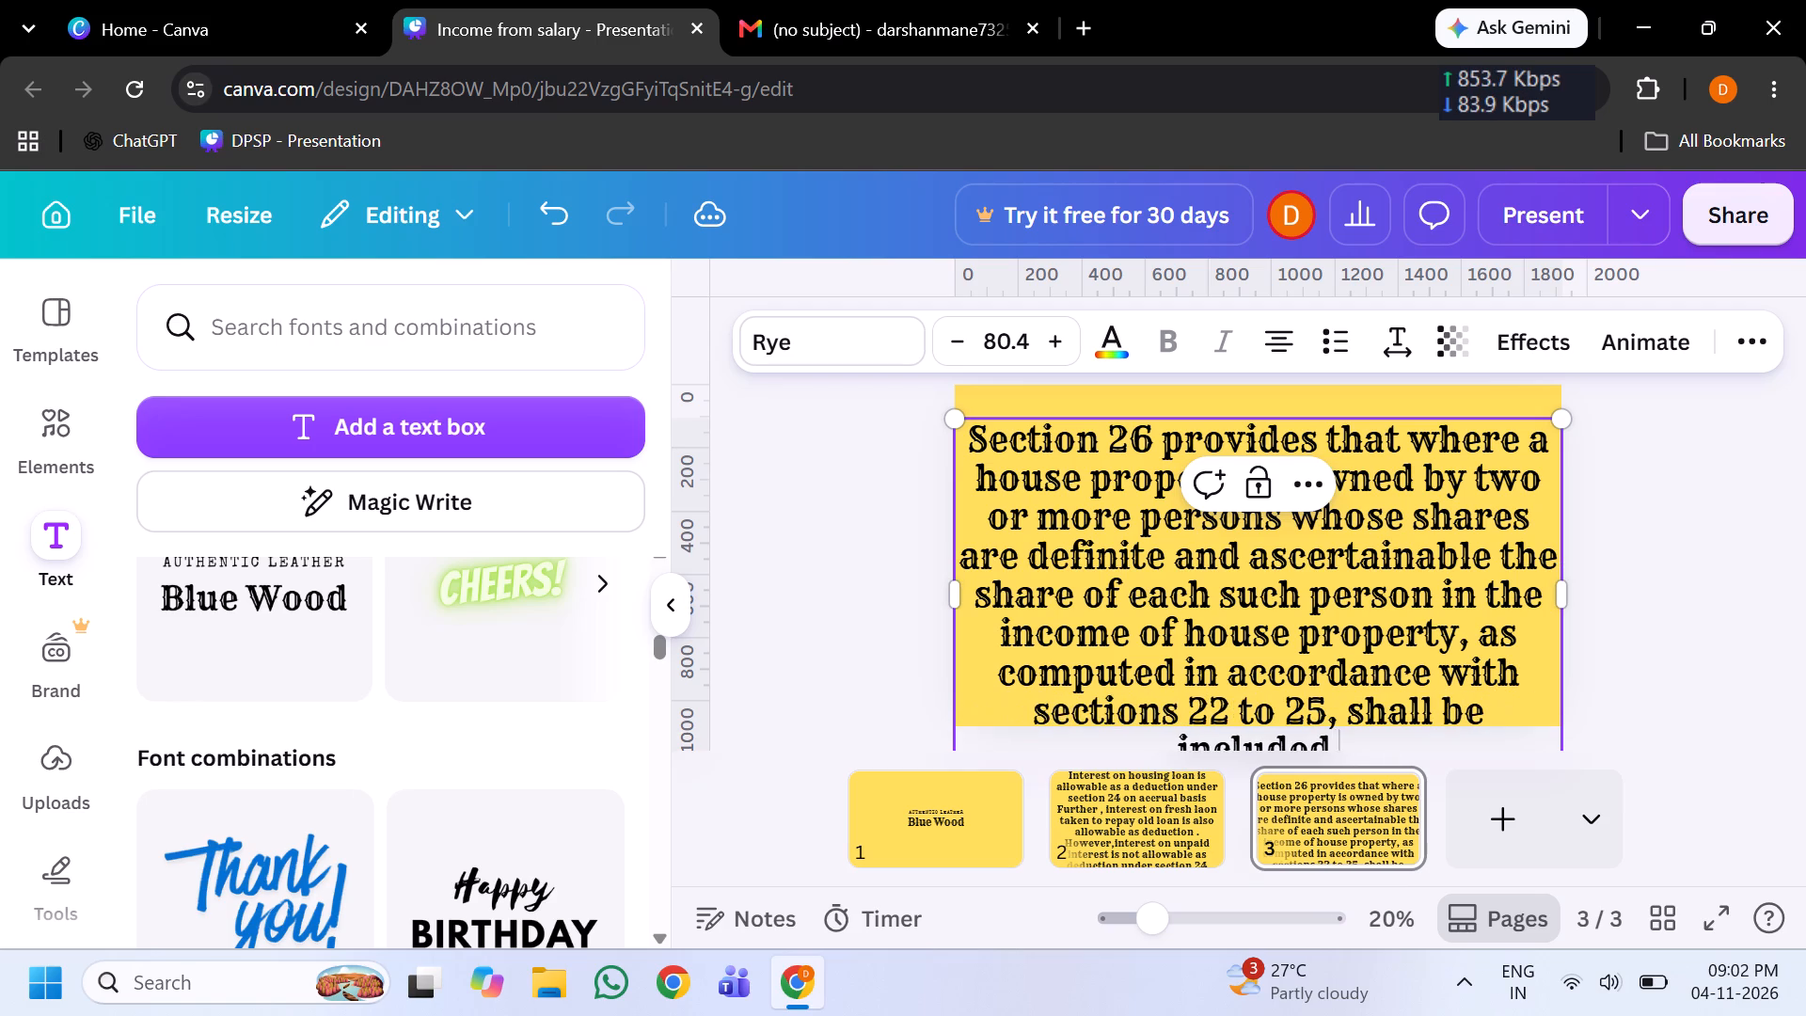
pyautogui.write('in his')
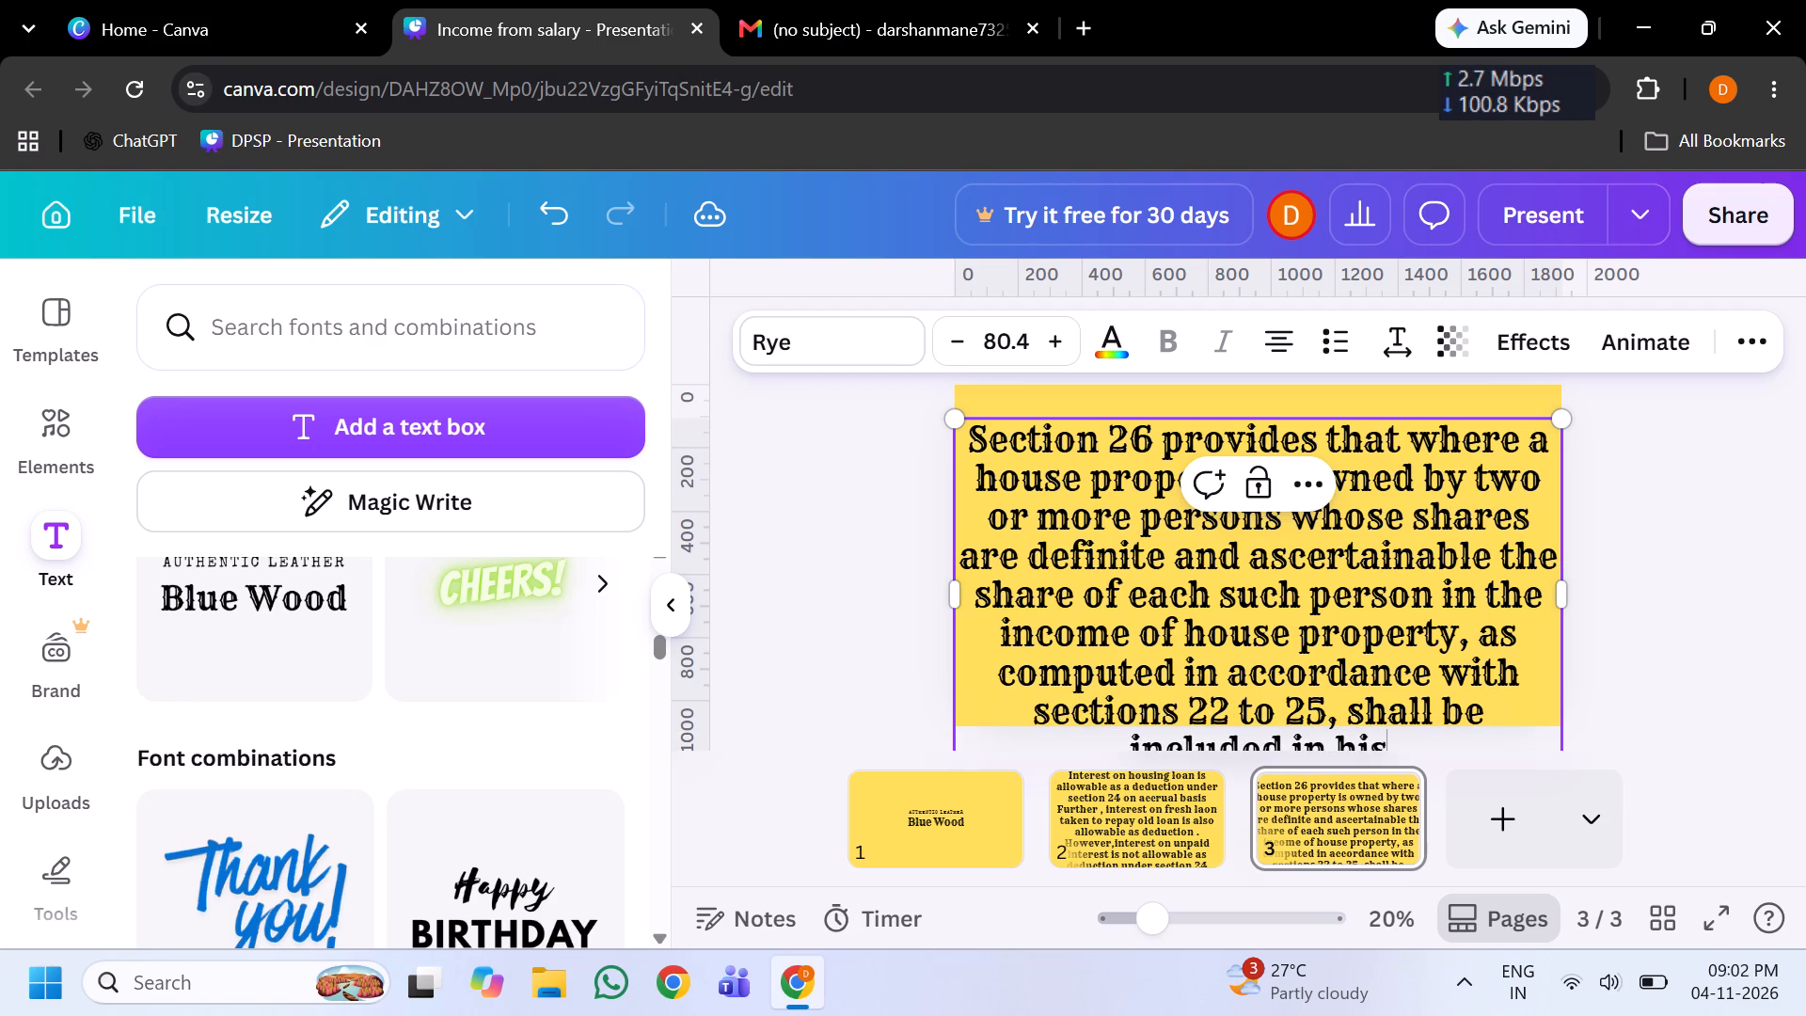
pyautogui.press('space')
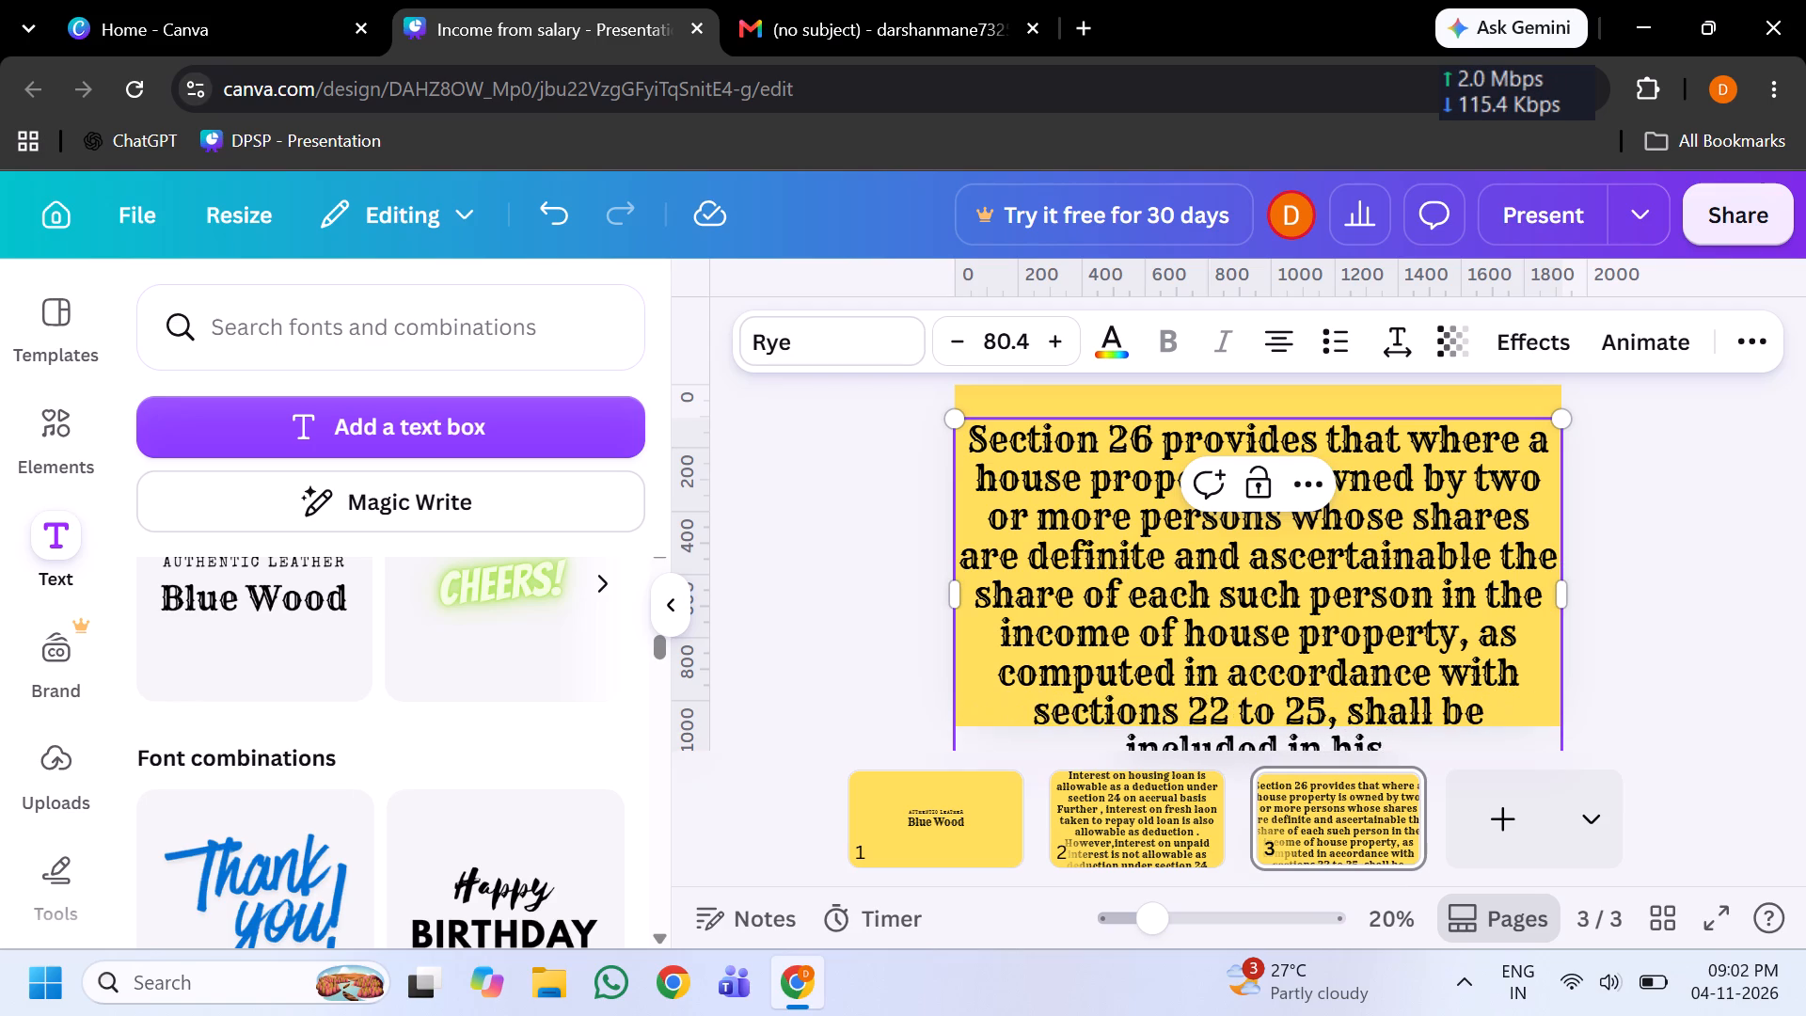
pyautogui.press('e')
pyautogui.press('BackSpace')
pyautogui.write('respective')
pyautogui.press('space')
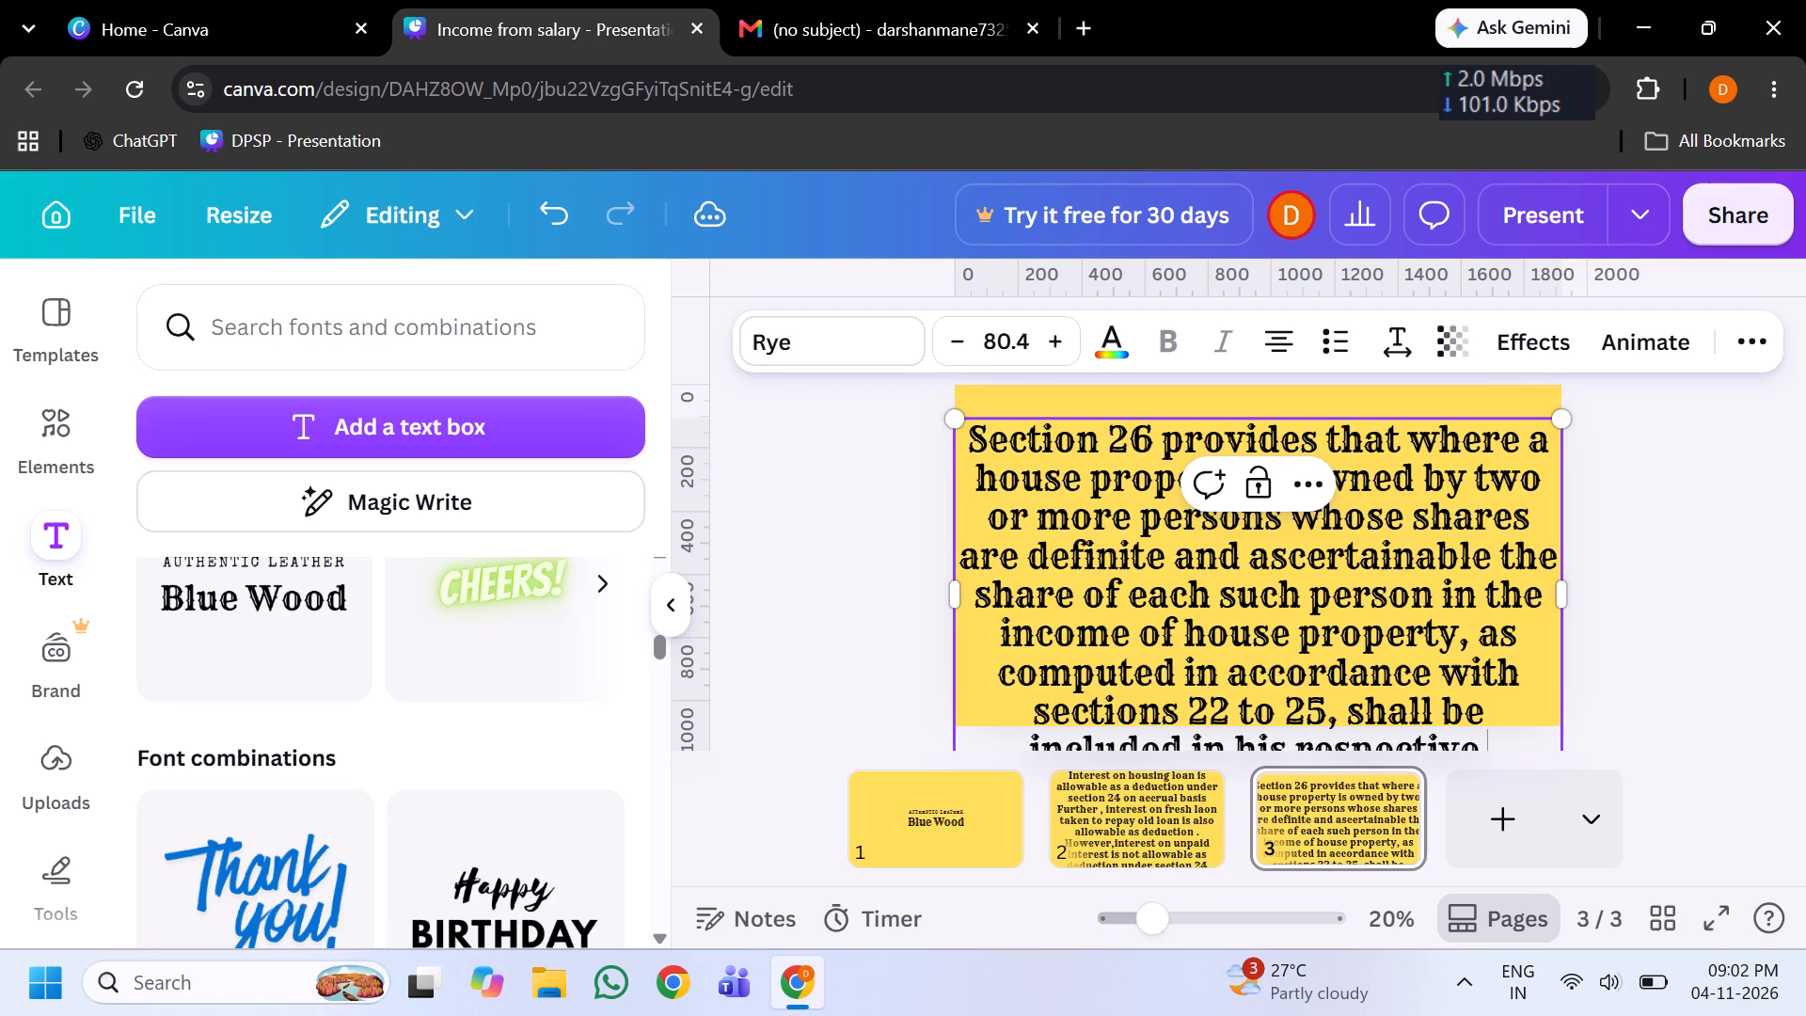
pyautogui.scroll(-3, 1520, 613)
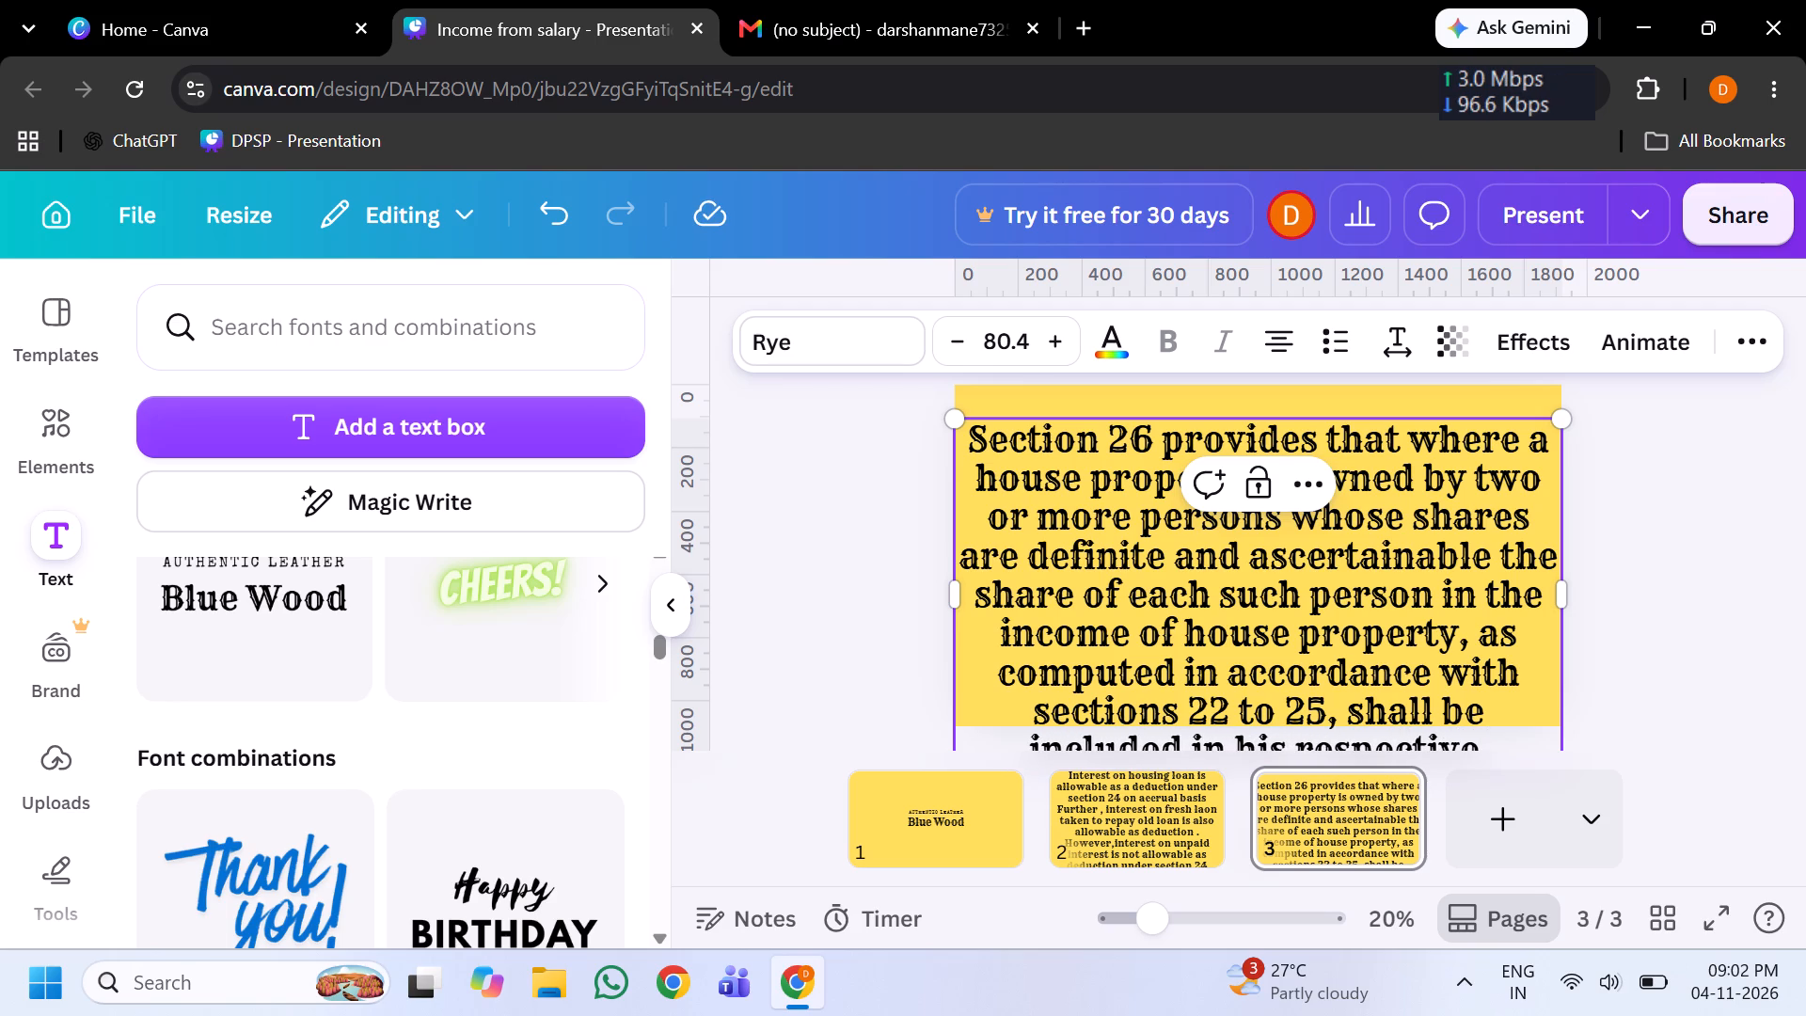
pyautogui.click(1628, 575)
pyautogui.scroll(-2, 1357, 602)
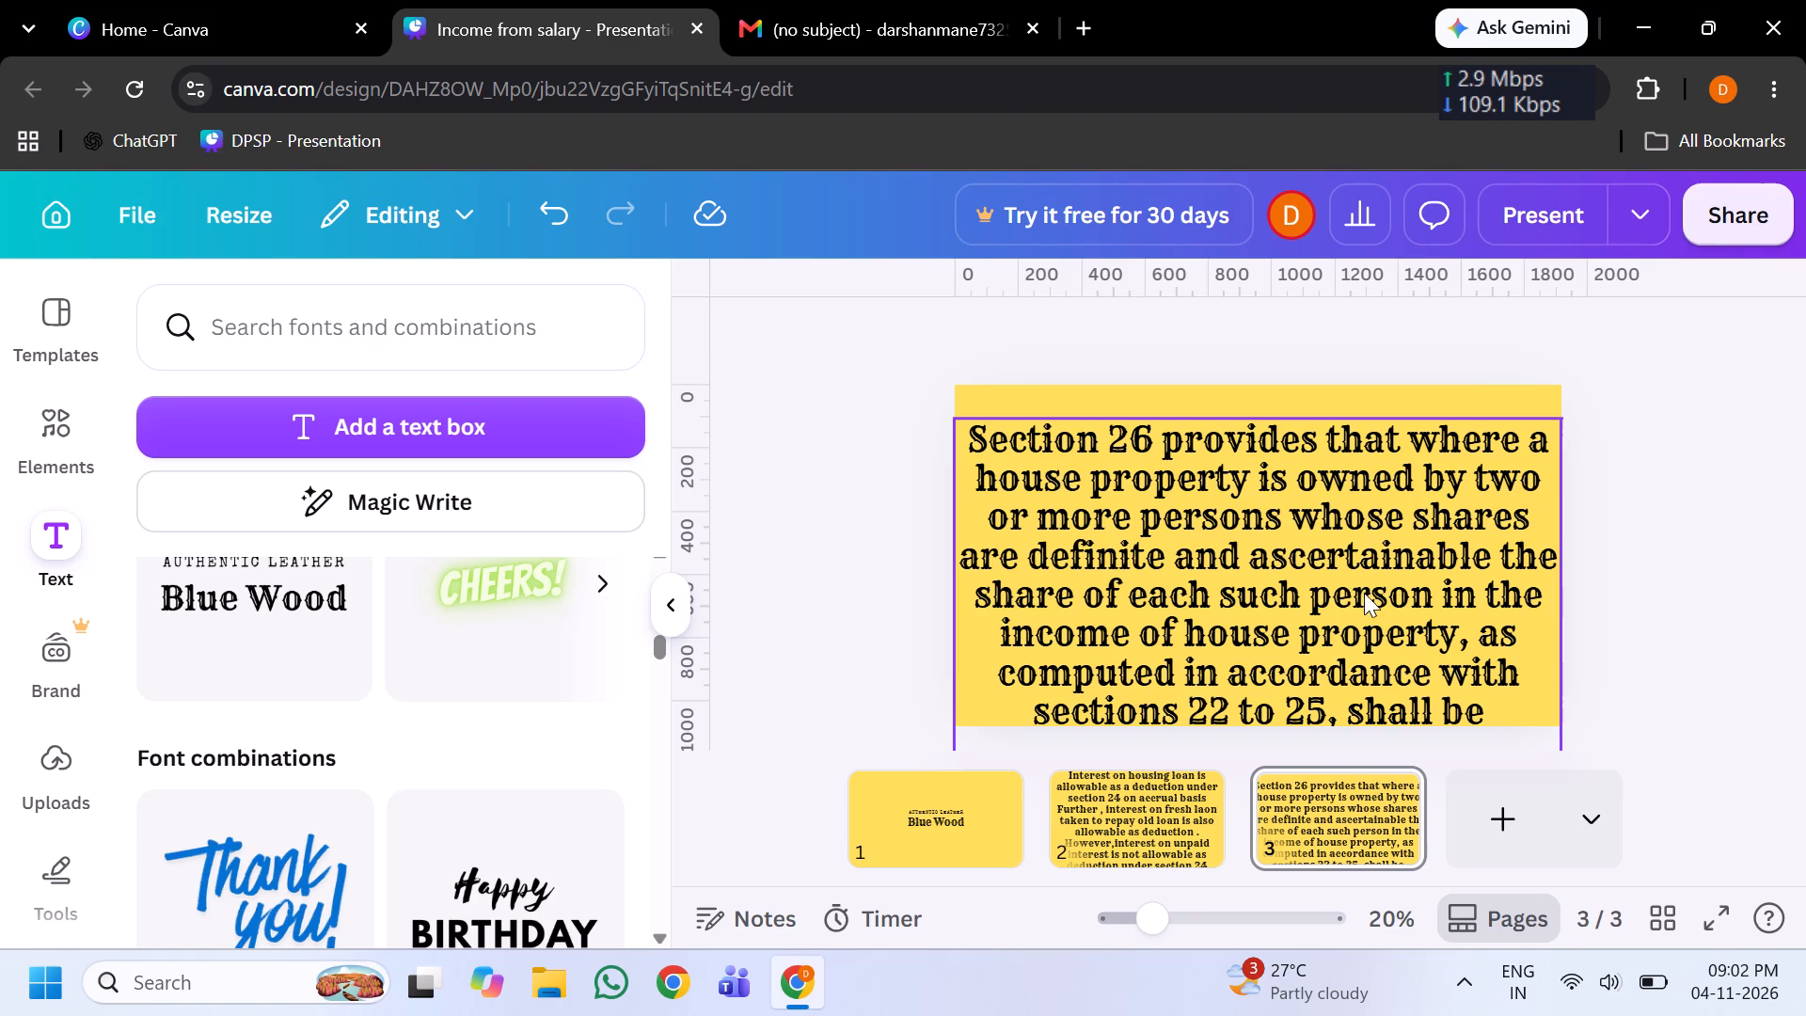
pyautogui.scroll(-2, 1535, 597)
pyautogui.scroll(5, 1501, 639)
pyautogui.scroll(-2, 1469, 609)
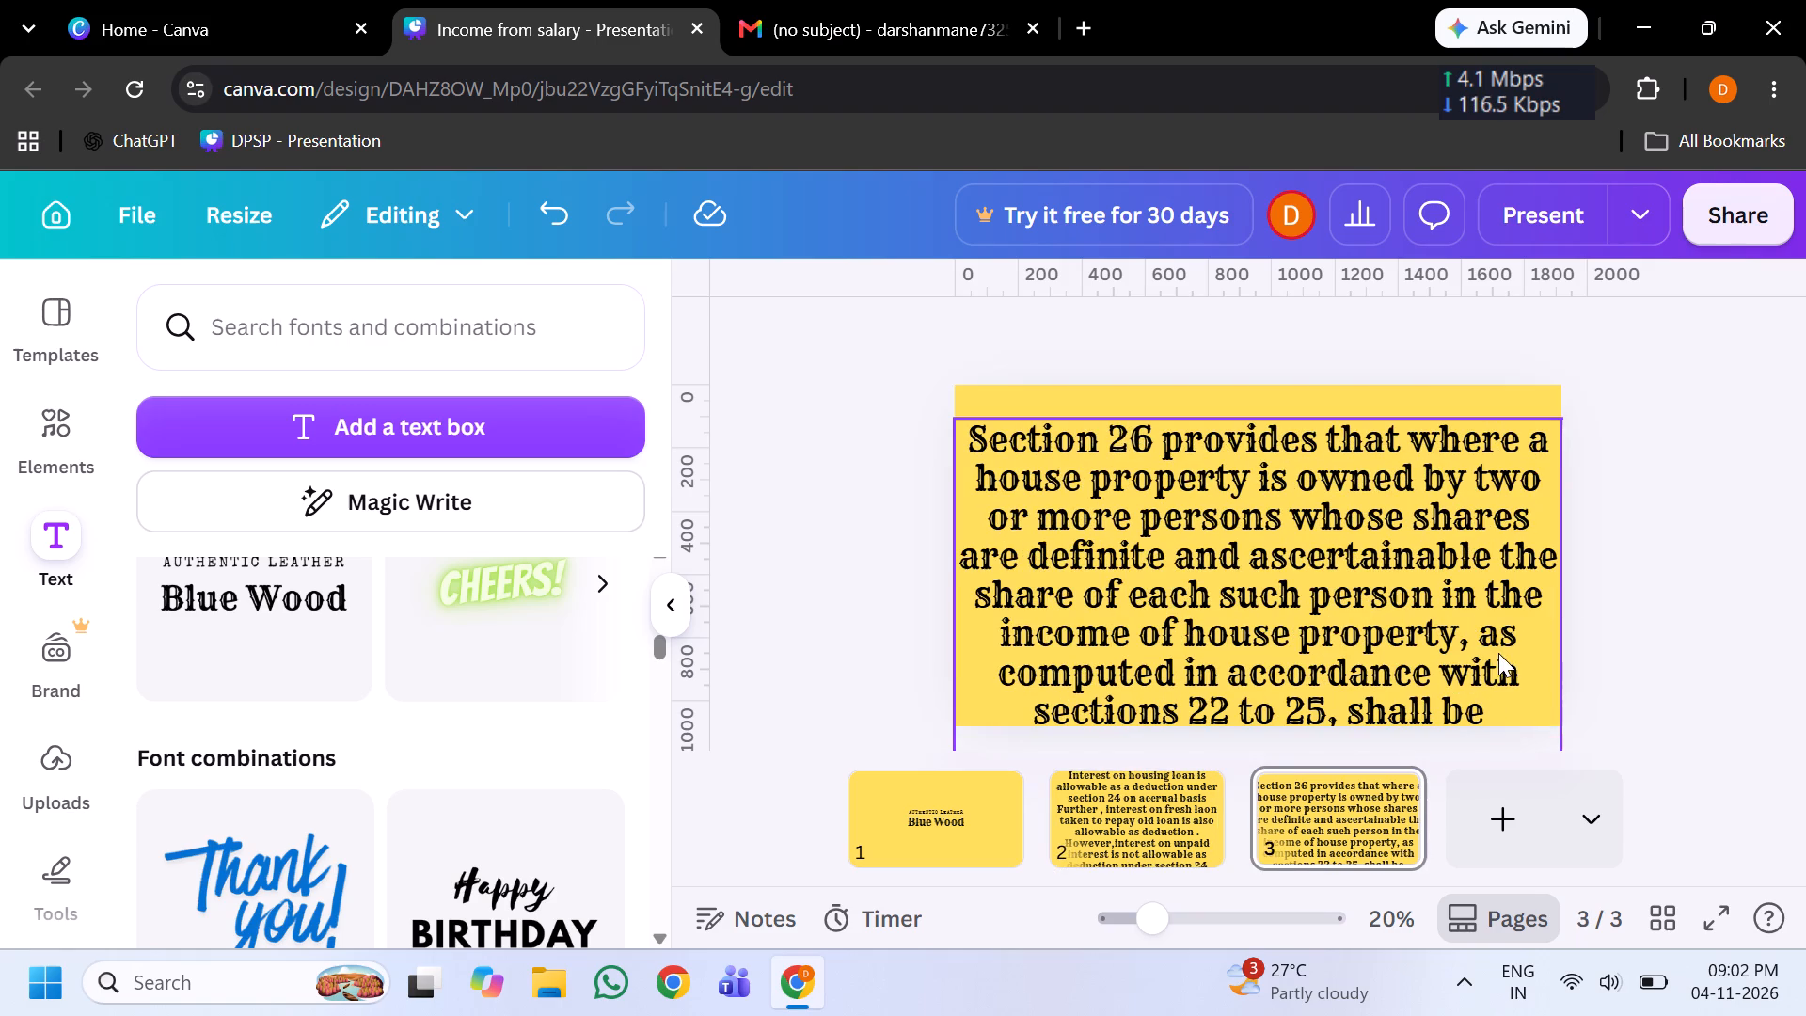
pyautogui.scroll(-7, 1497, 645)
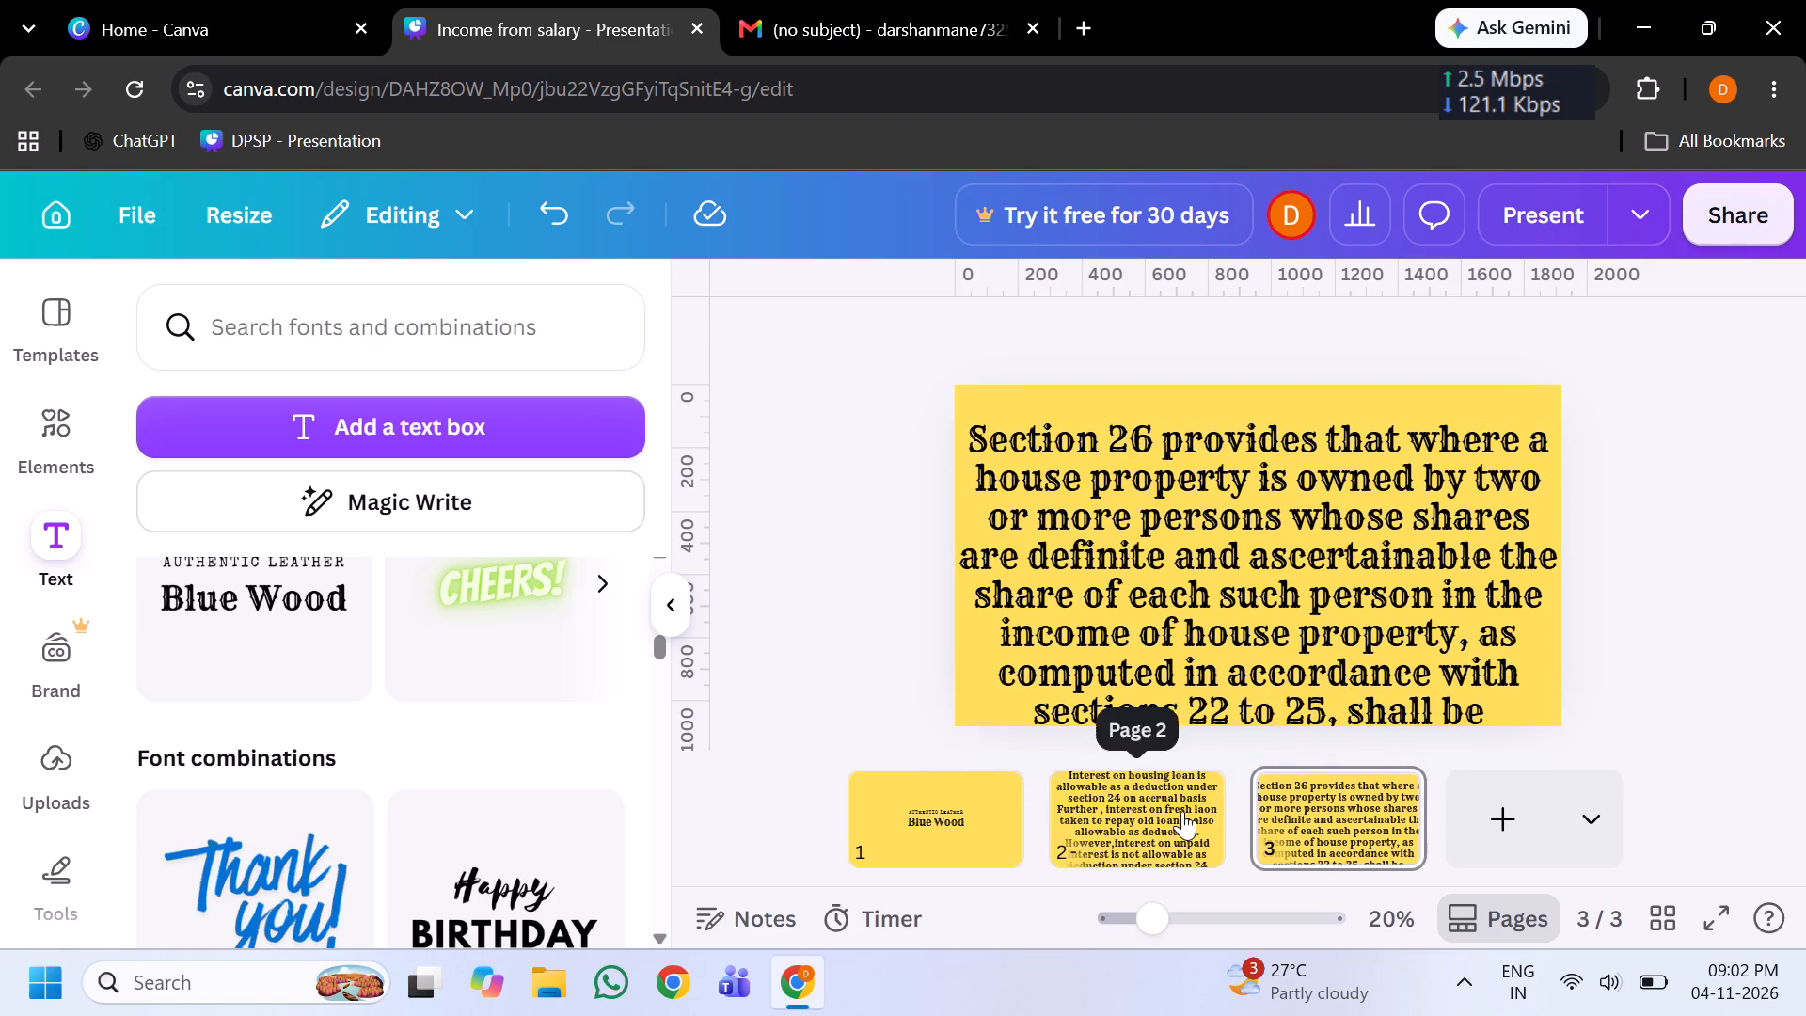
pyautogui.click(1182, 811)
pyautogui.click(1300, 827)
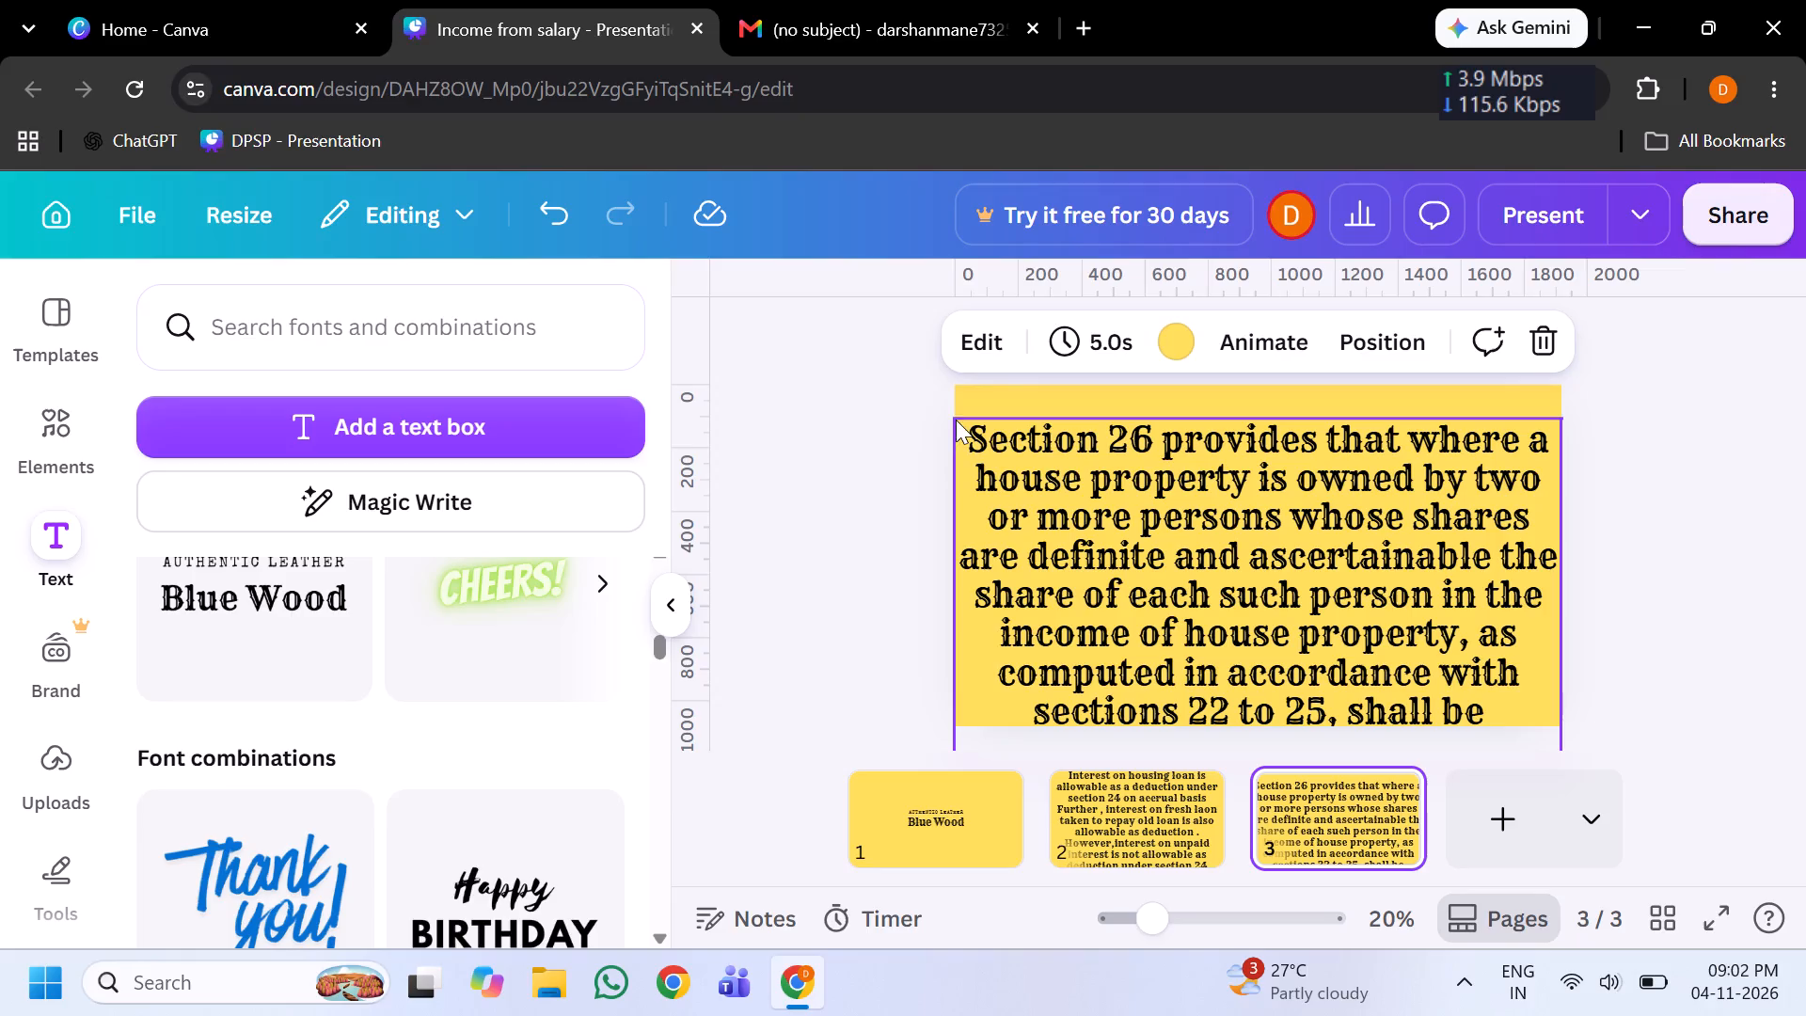
# Scale the section 26 text box down to font size 69.1 and move it so all its lines fit on page 3.
pyautogui.click(985, 450)
pyautogui.moveTo(959, 414); pyautogui.dragTo(1029, 490)
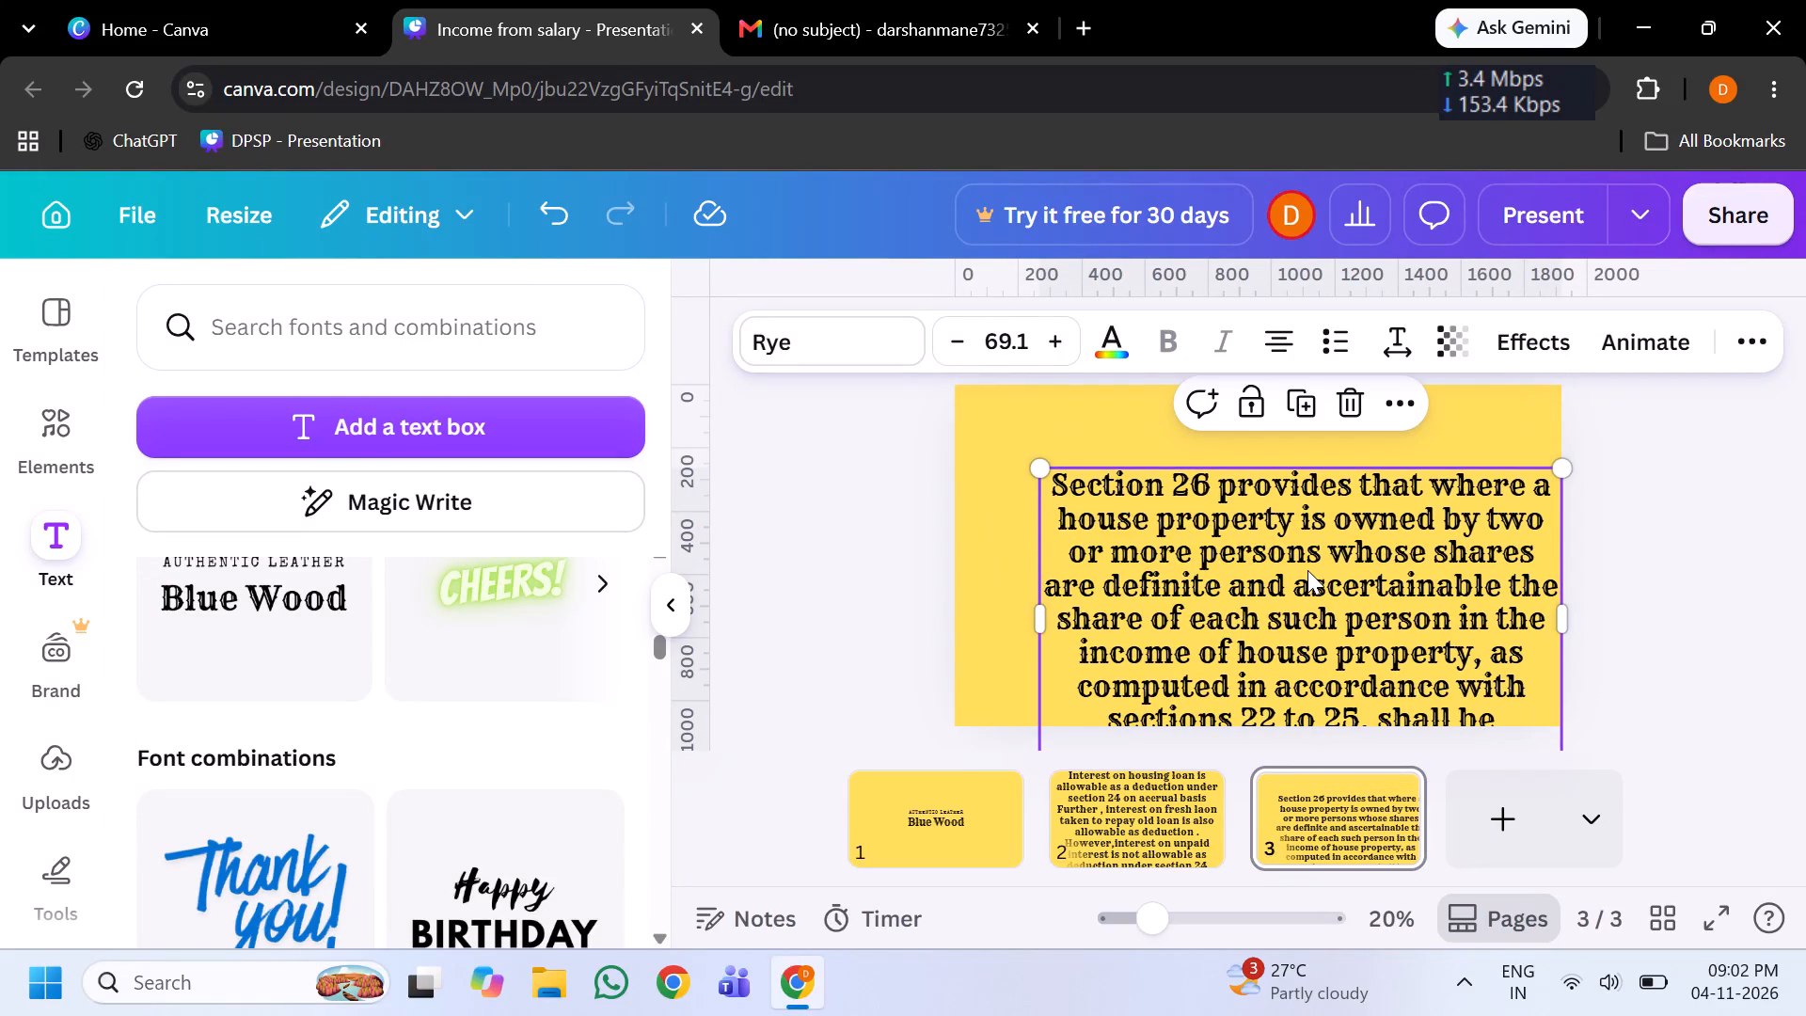
pyautogui.click(1307, 570)
pyautogui.click(1768, 564)
pyautogui.moveTo(1430, 605); pyautogui.dragTo(1347, 545)
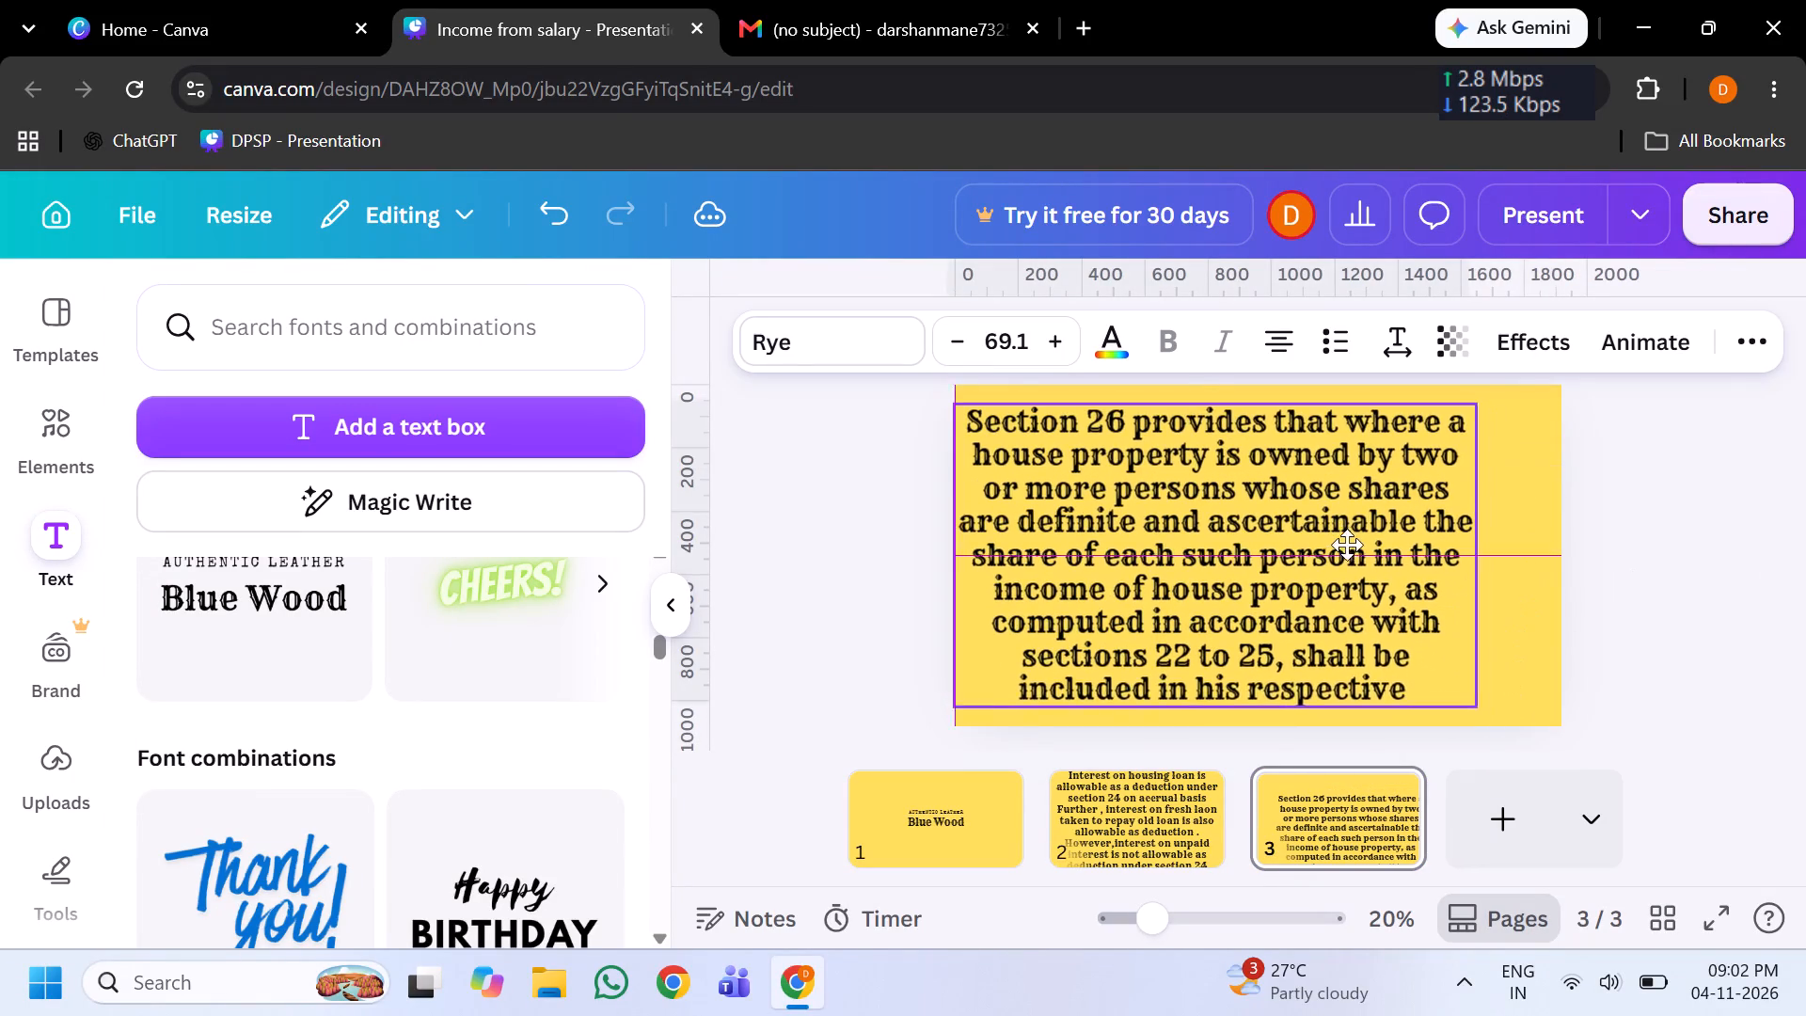
pyautogui.moveTo(1347, 545); pyautogui.dragTo(1357, 549)
# Add a blank yellow page 4 after the section 26 page.
pyautogui.click(1493, 783)
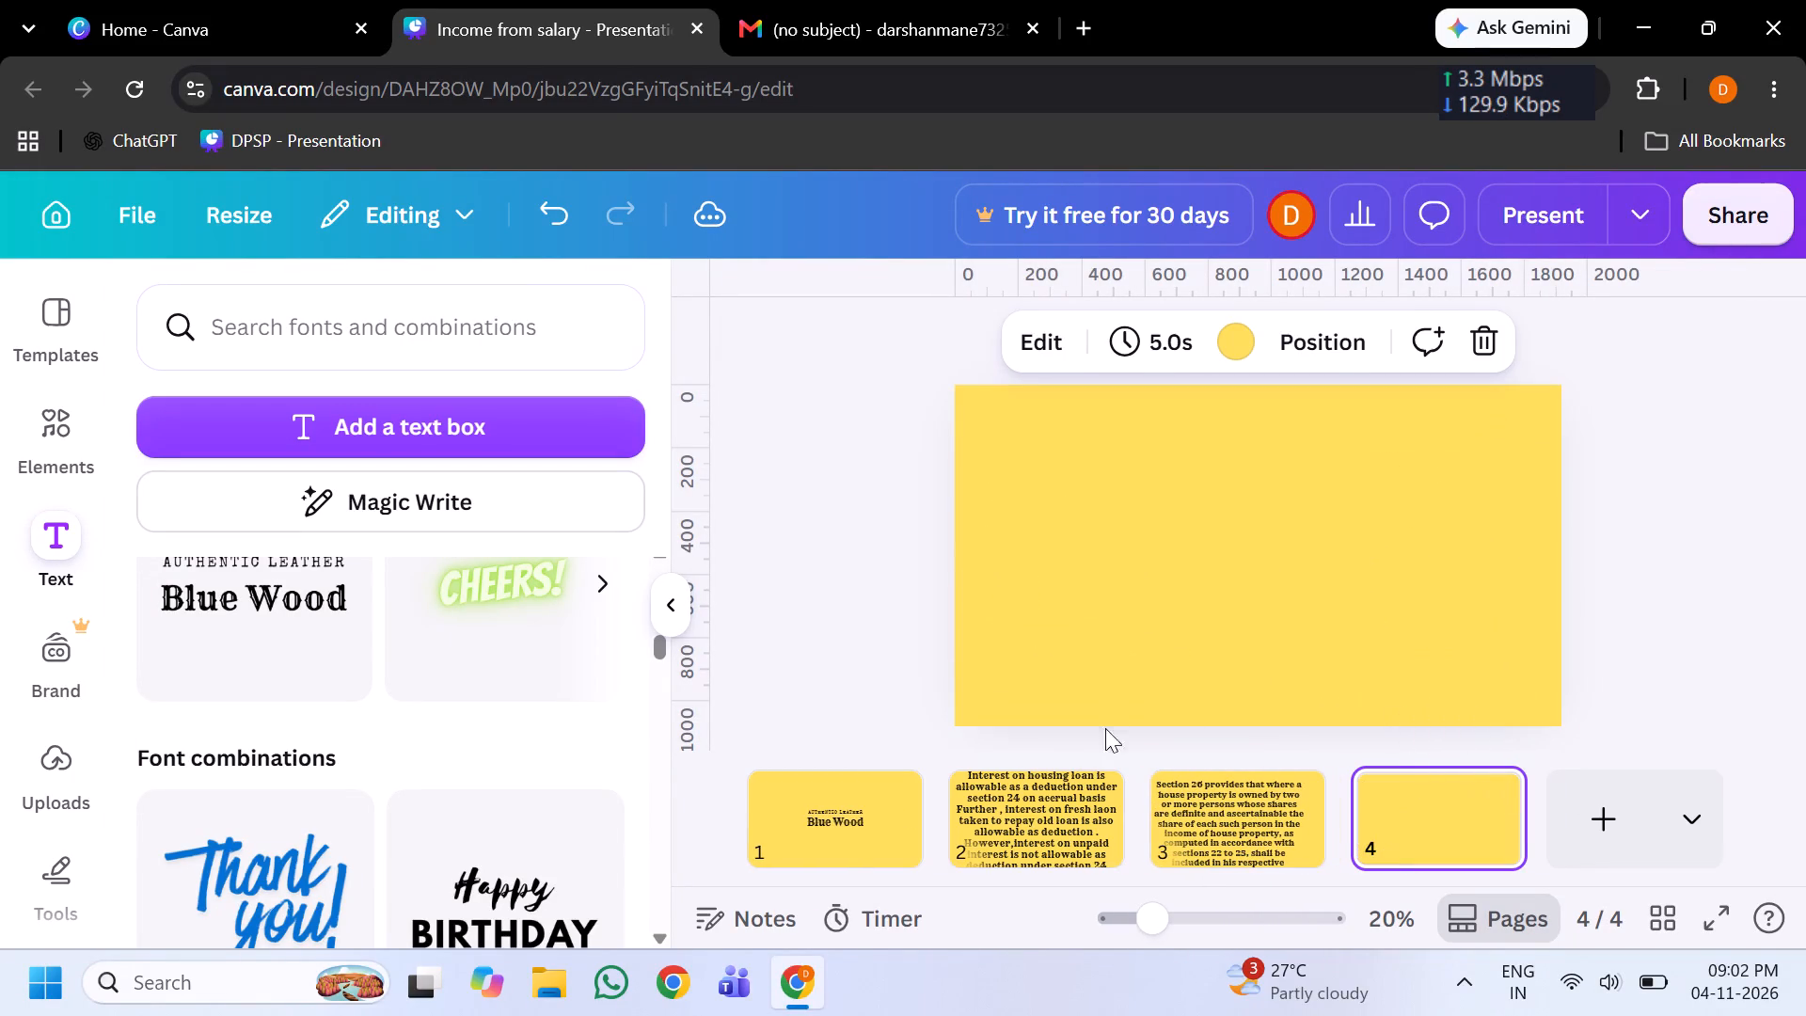
# Add a text box on page 4 reading "total income .therefore,".
pyautogui.click(470, 413)
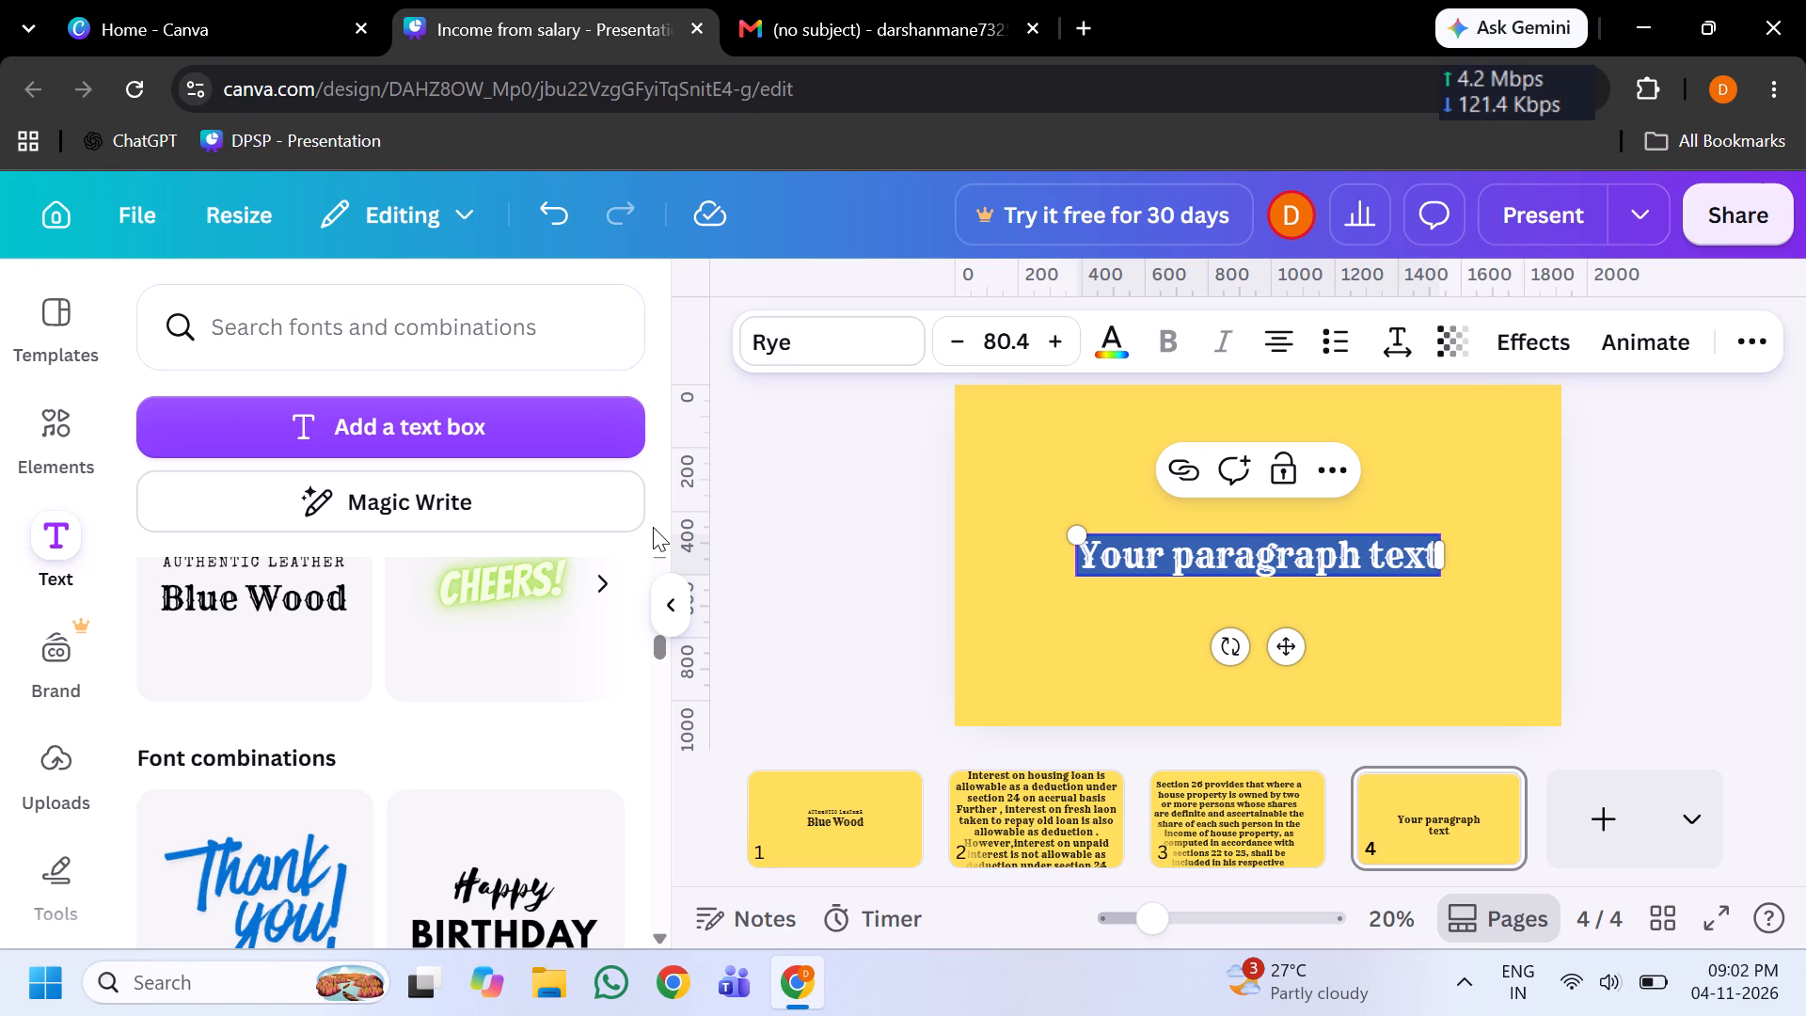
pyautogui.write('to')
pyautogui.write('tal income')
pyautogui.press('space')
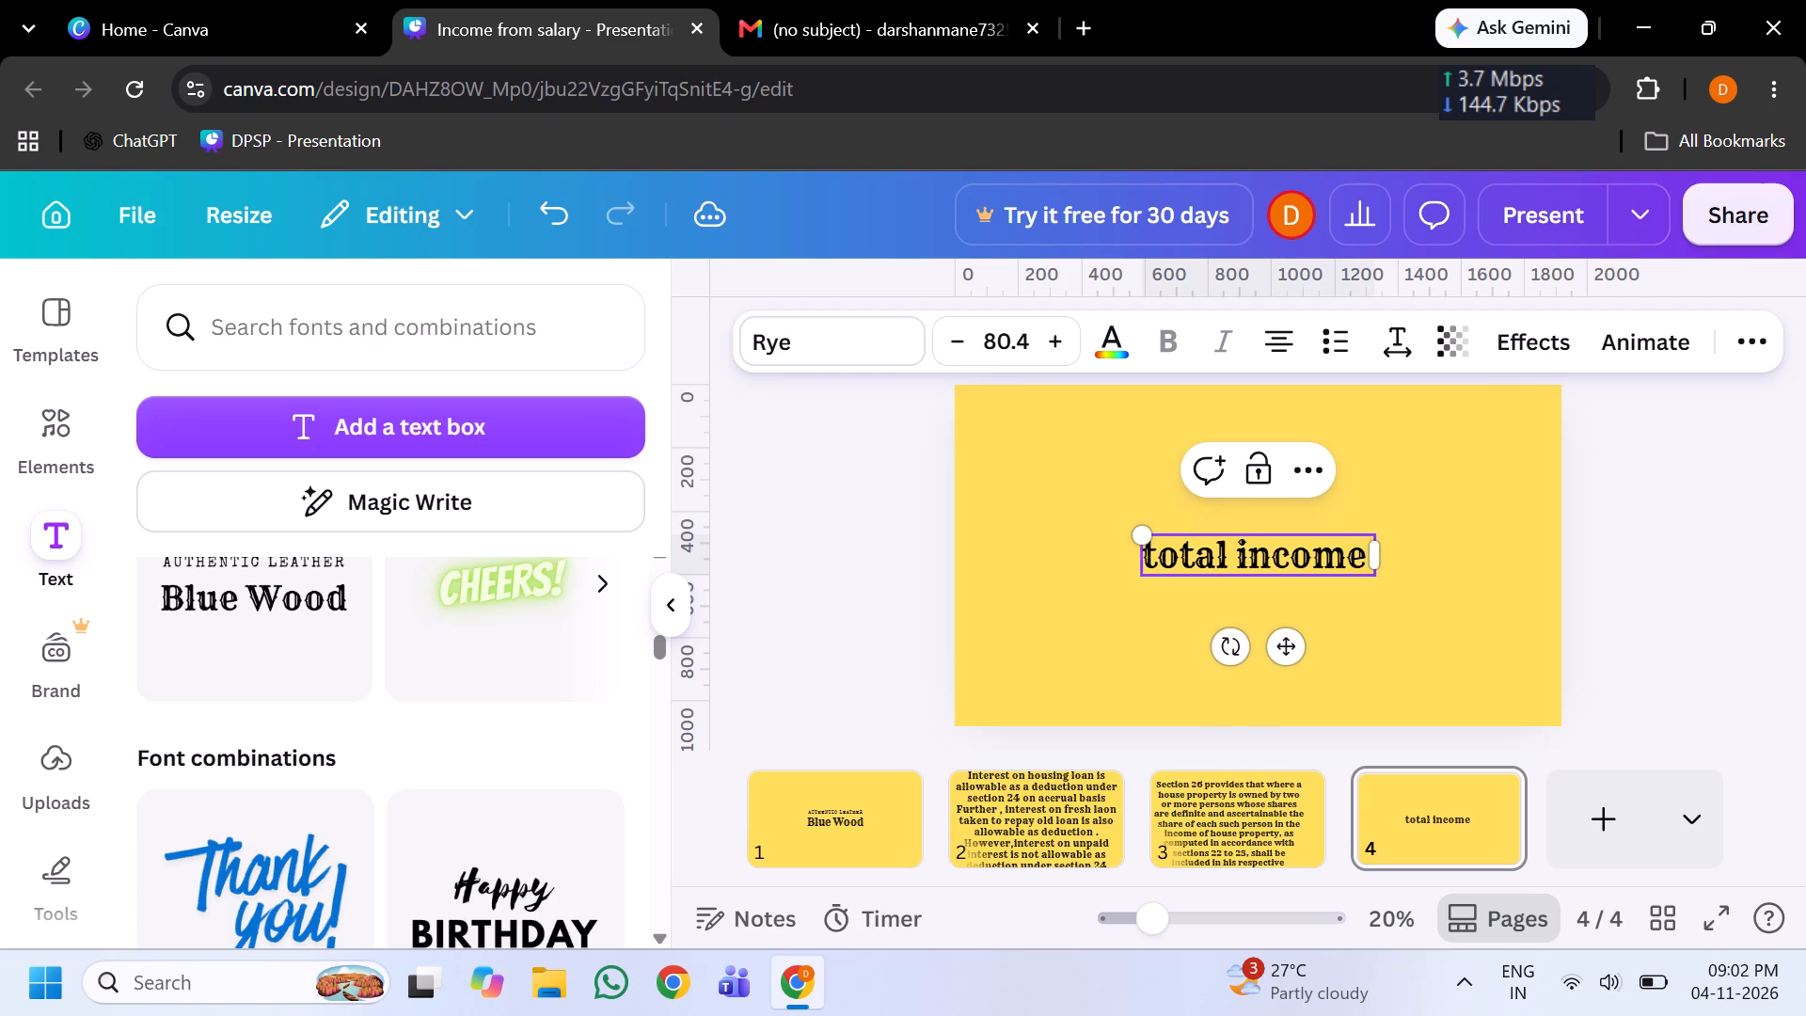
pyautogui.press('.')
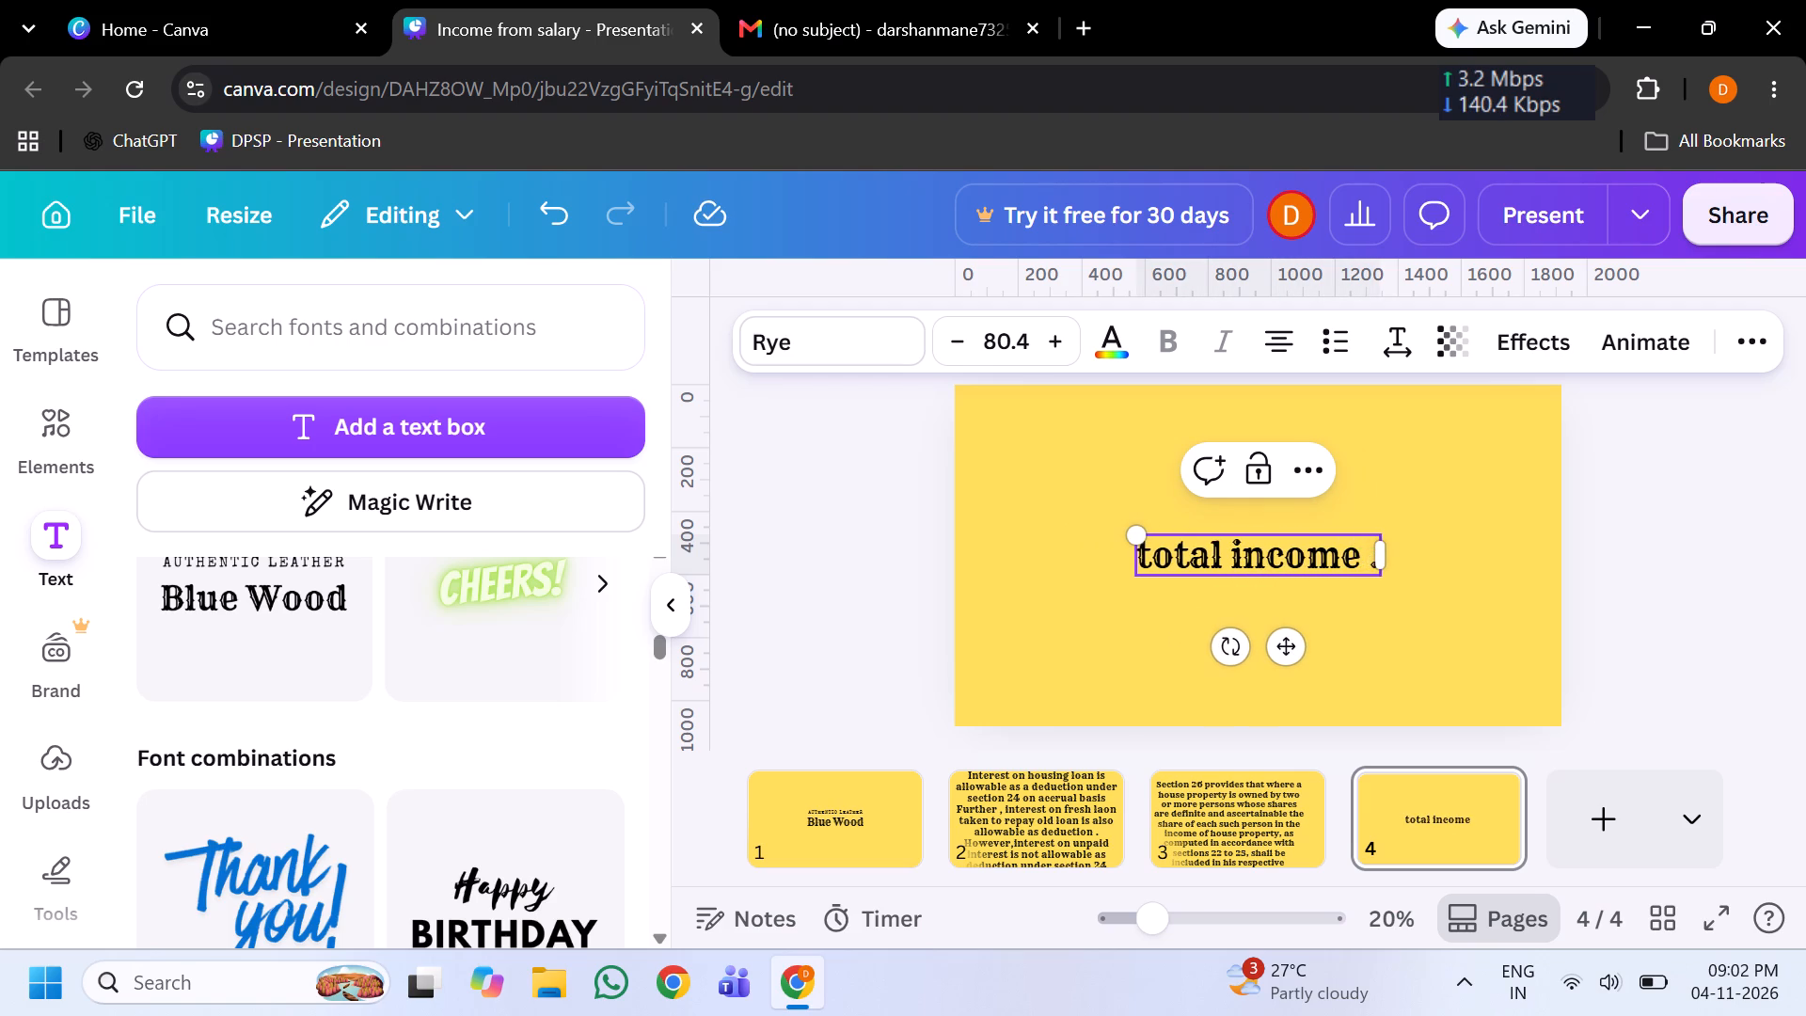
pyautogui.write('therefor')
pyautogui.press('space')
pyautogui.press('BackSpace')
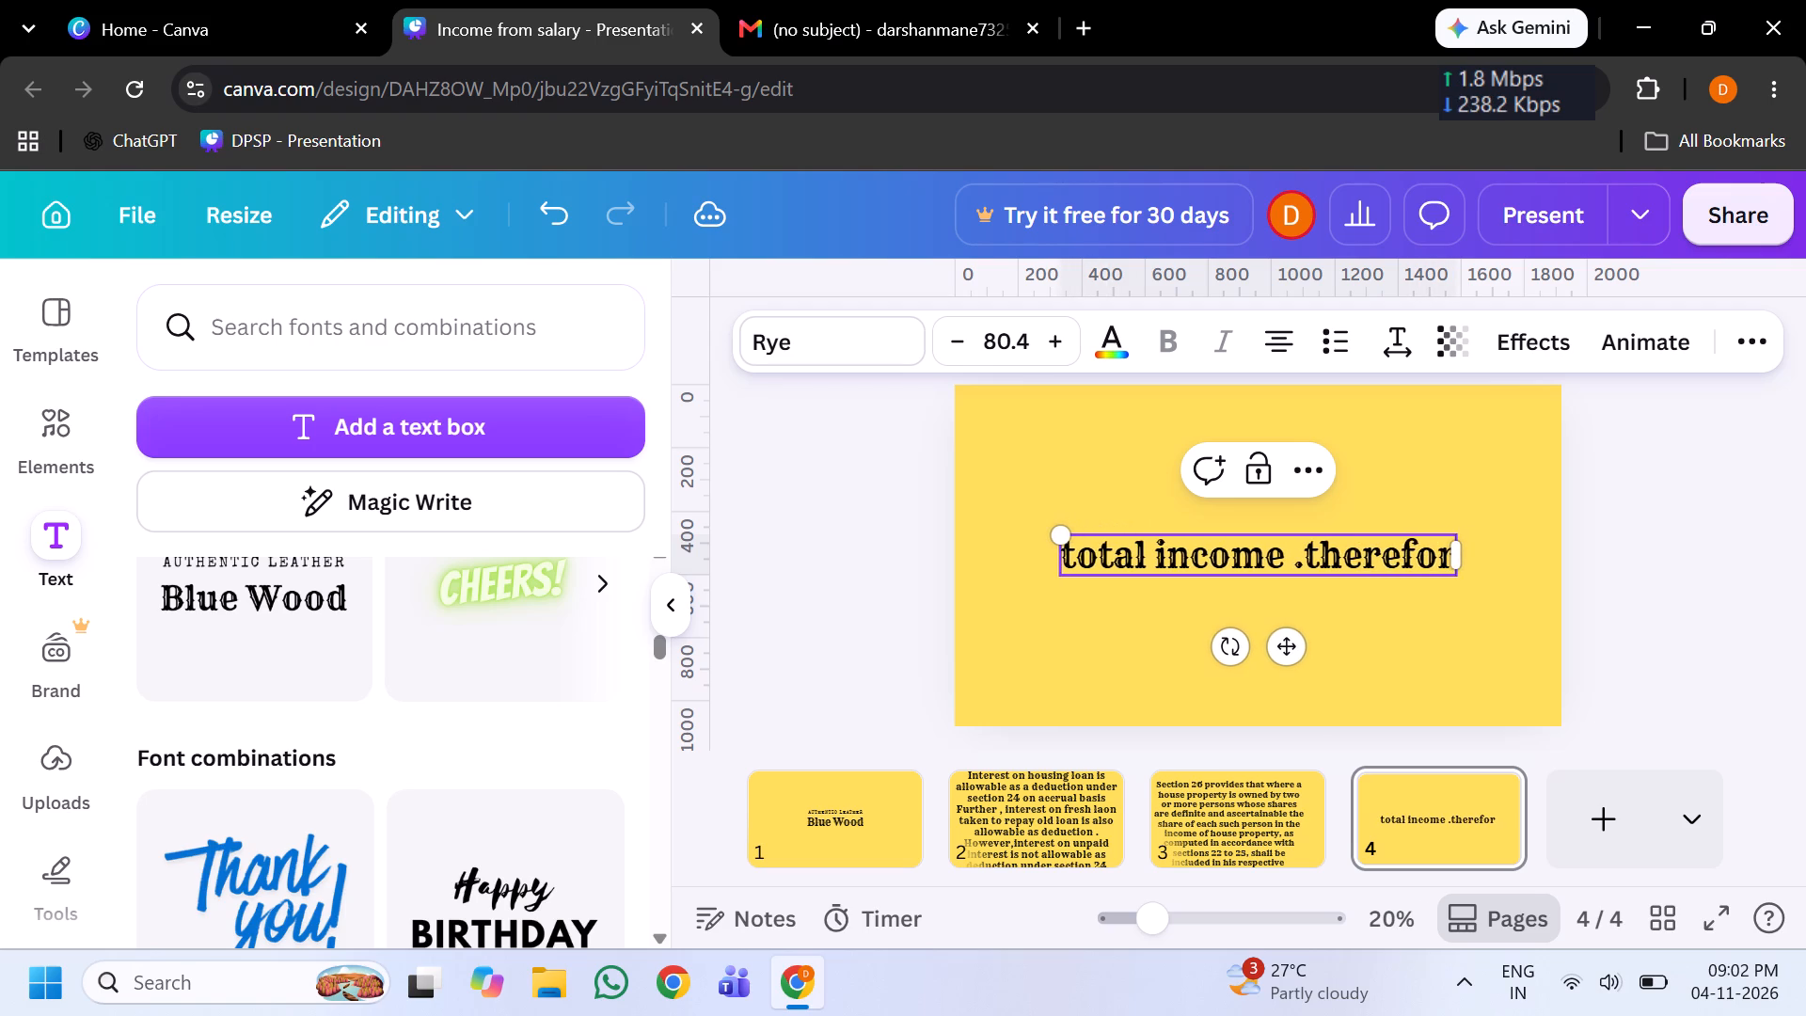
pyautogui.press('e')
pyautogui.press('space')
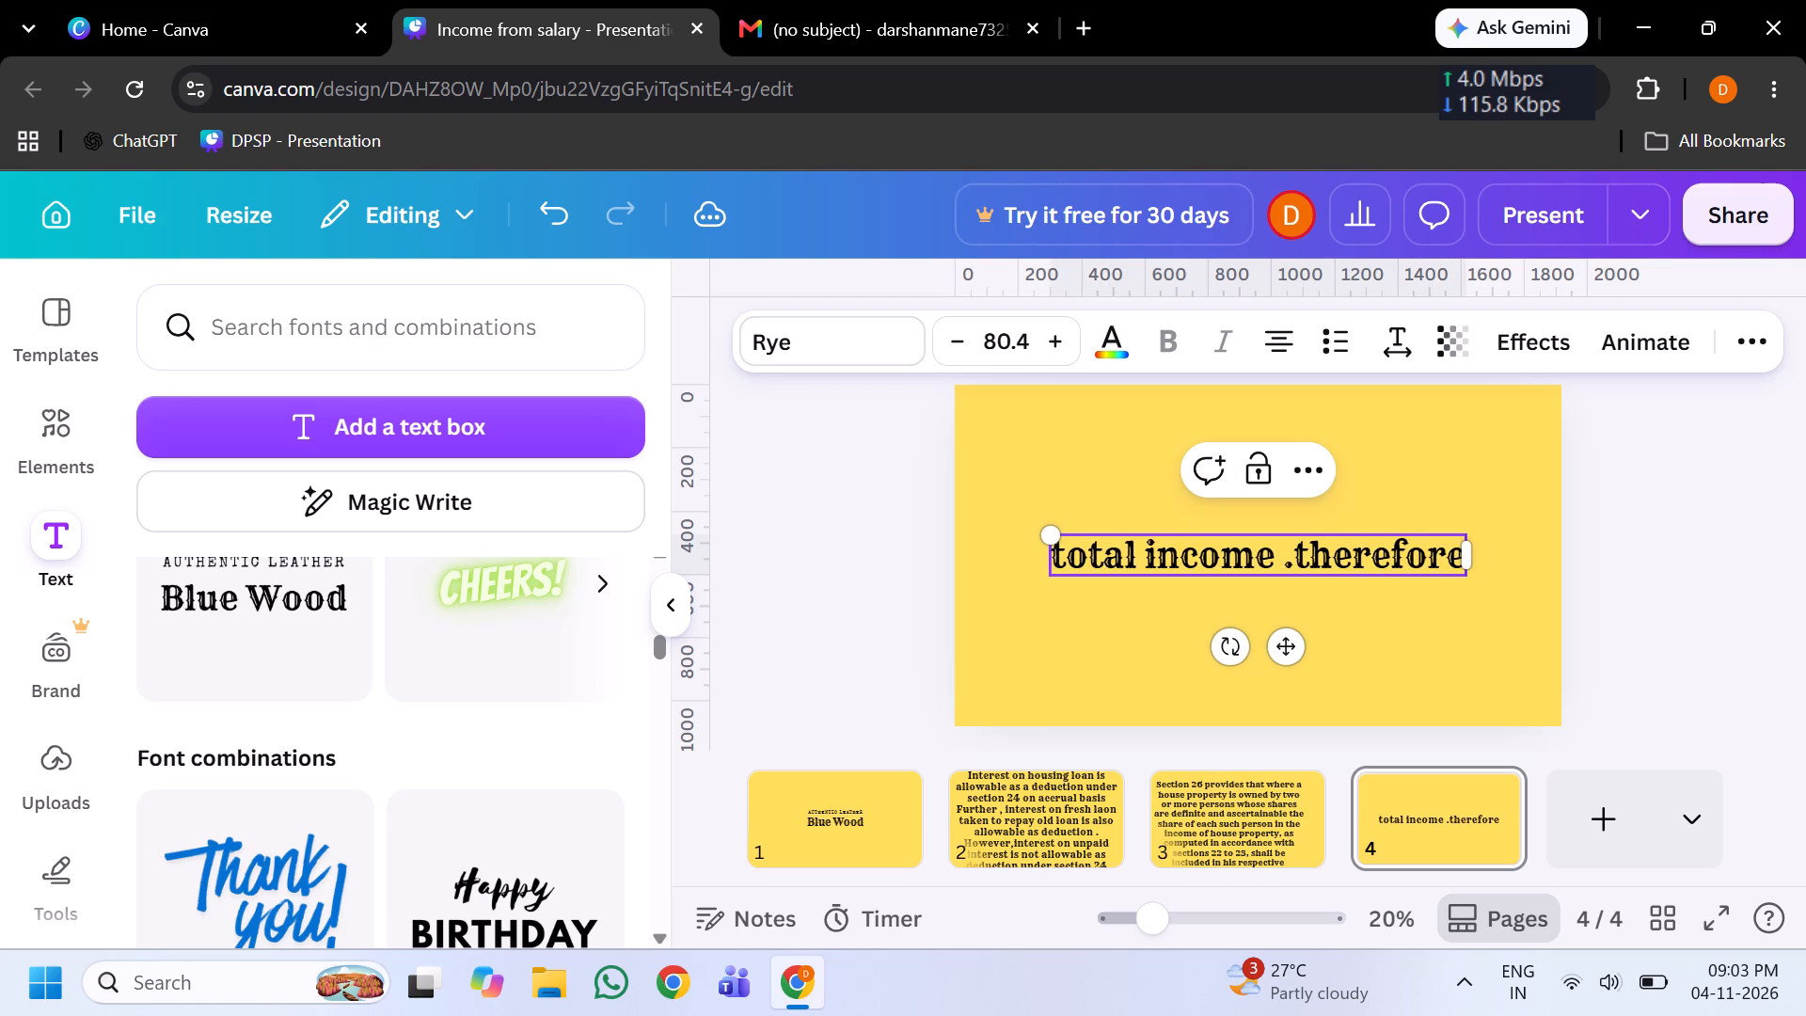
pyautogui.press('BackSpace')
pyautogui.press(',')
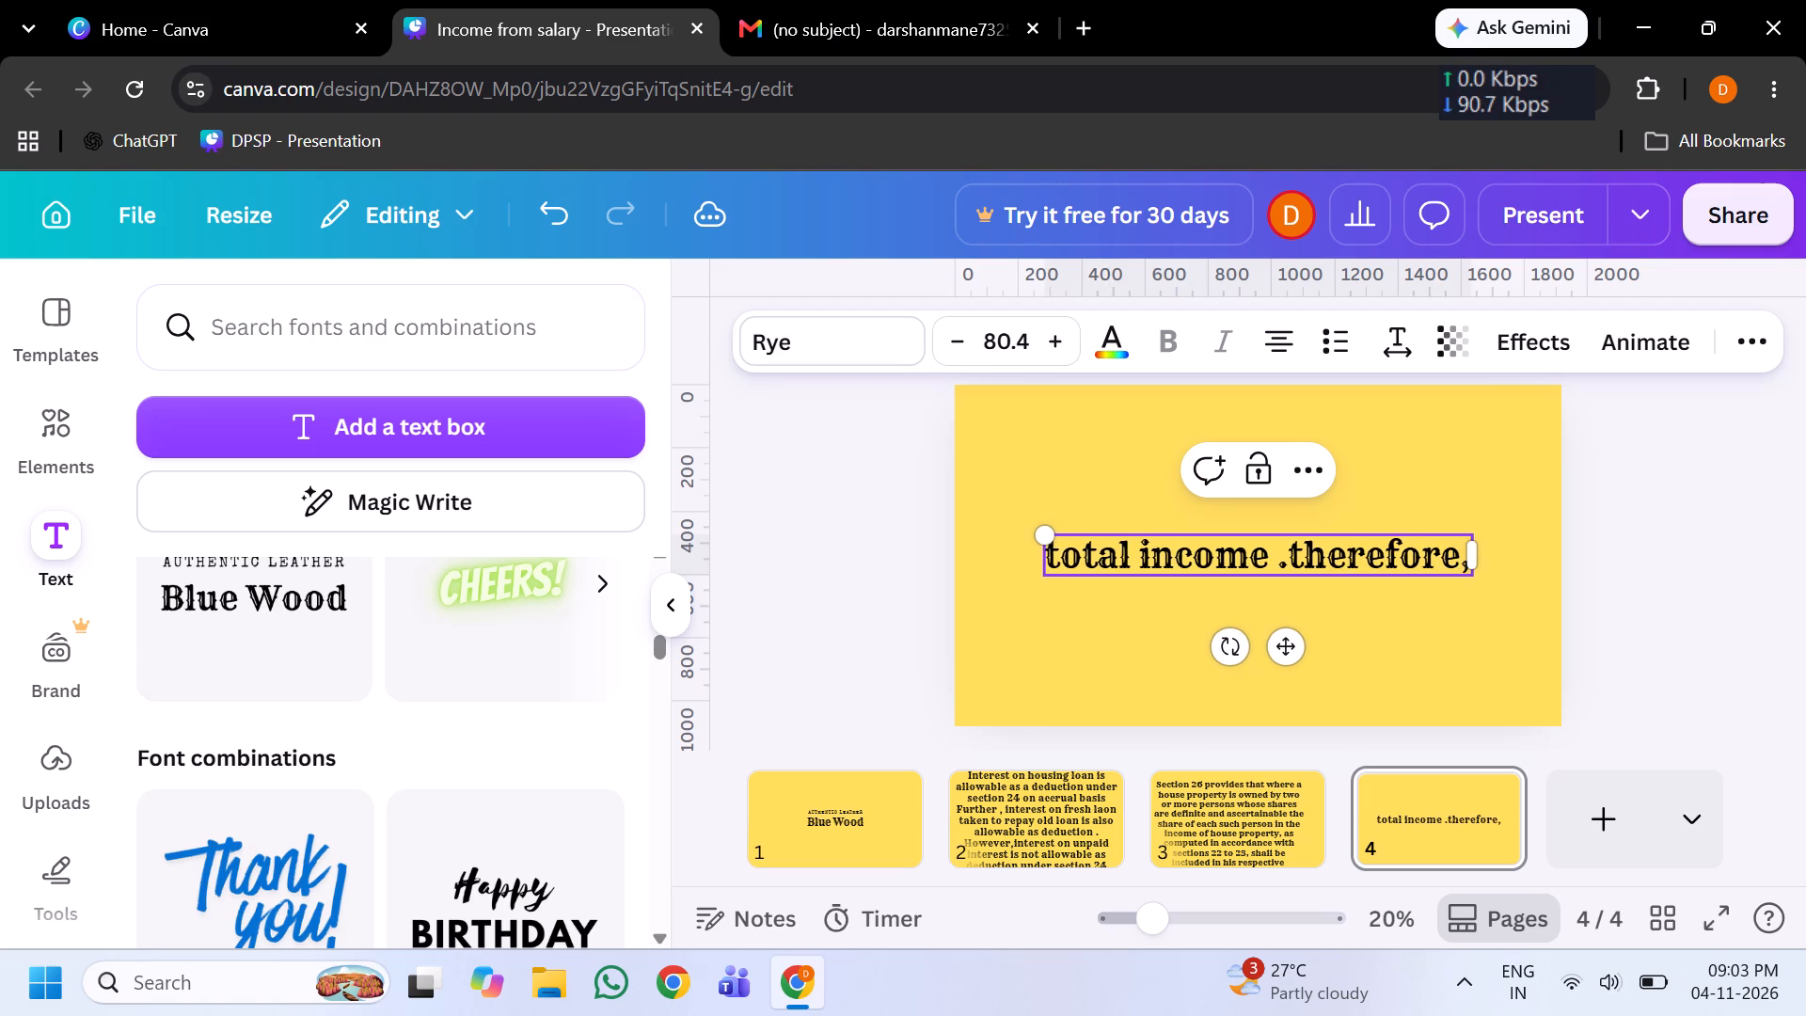
# Continue the page 4 text after "therefore," with "50% of total".
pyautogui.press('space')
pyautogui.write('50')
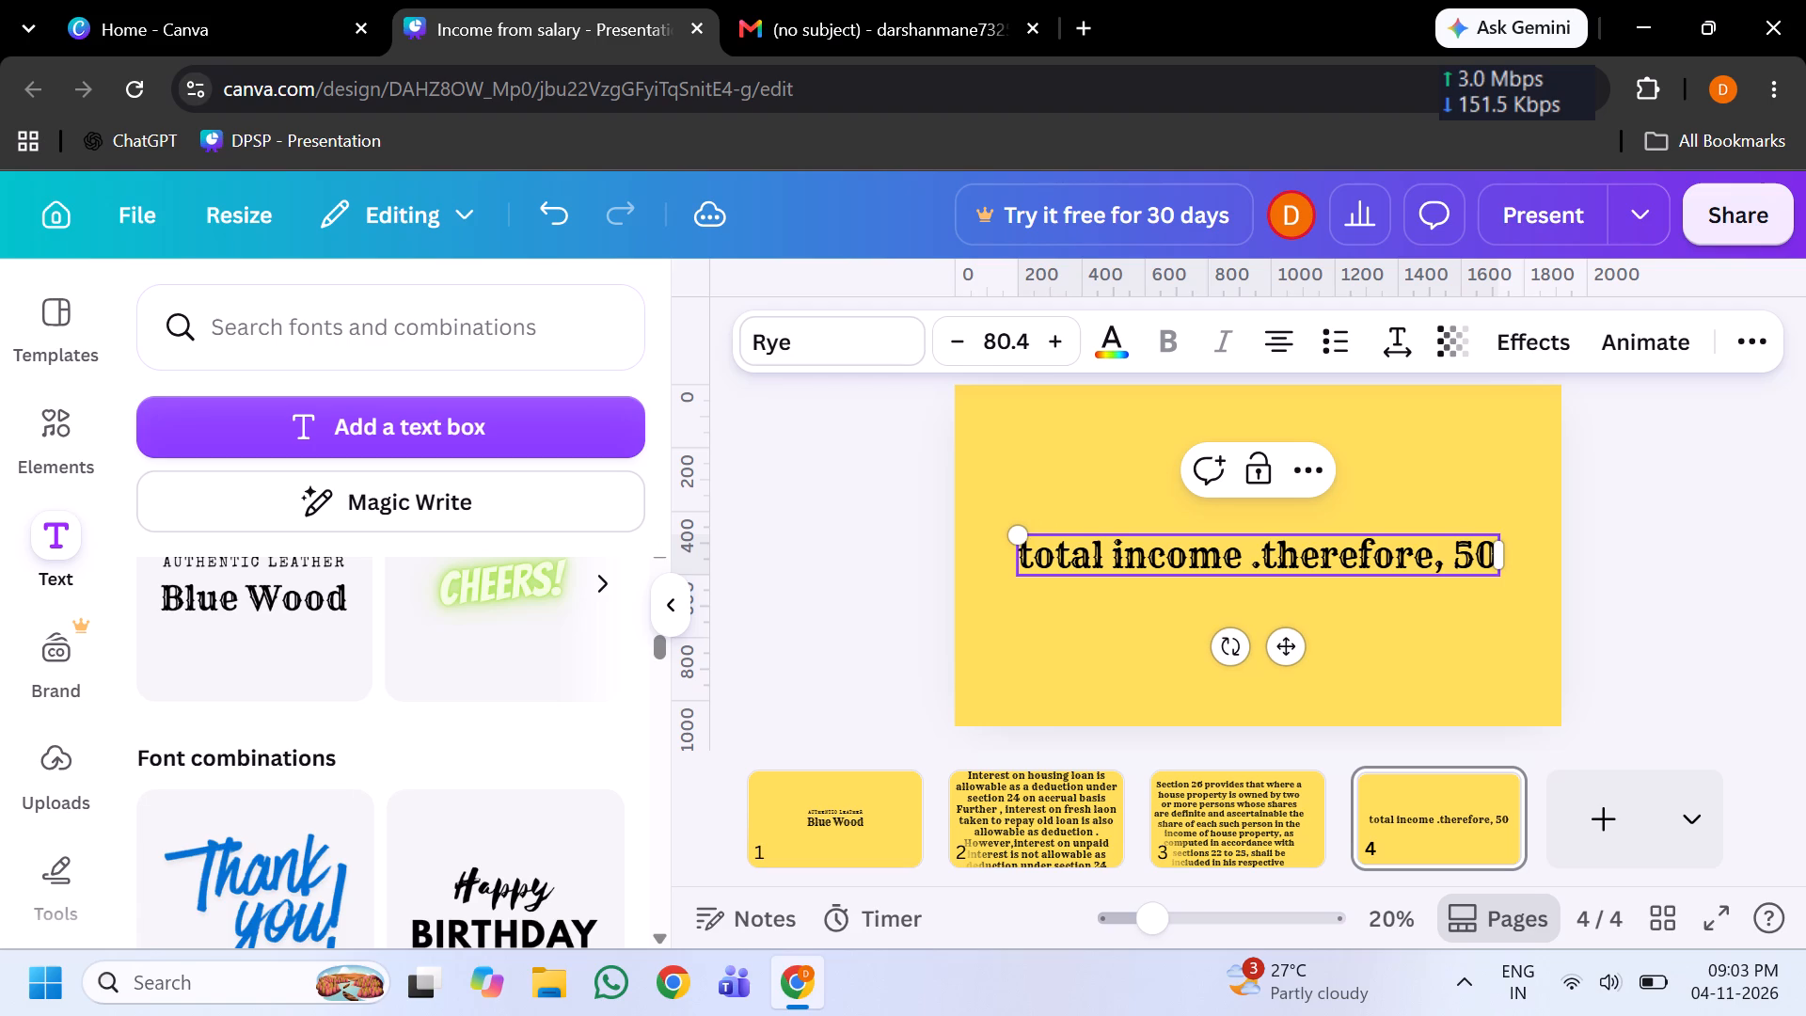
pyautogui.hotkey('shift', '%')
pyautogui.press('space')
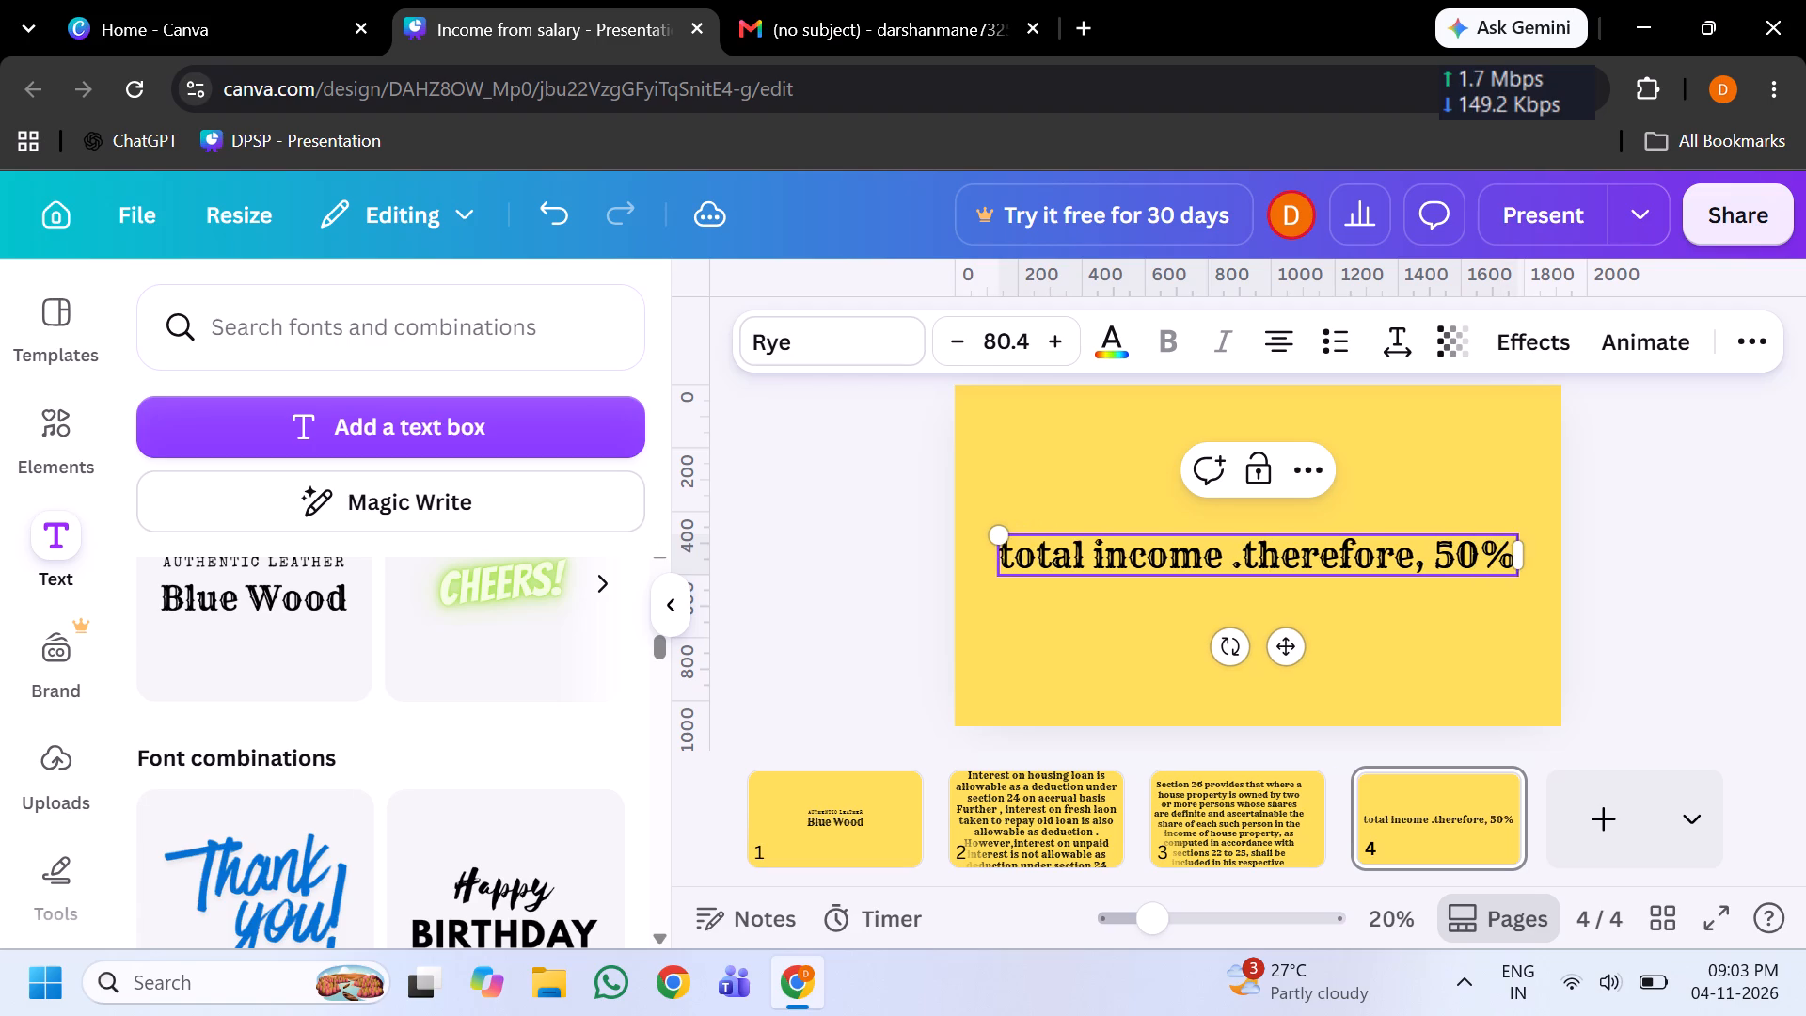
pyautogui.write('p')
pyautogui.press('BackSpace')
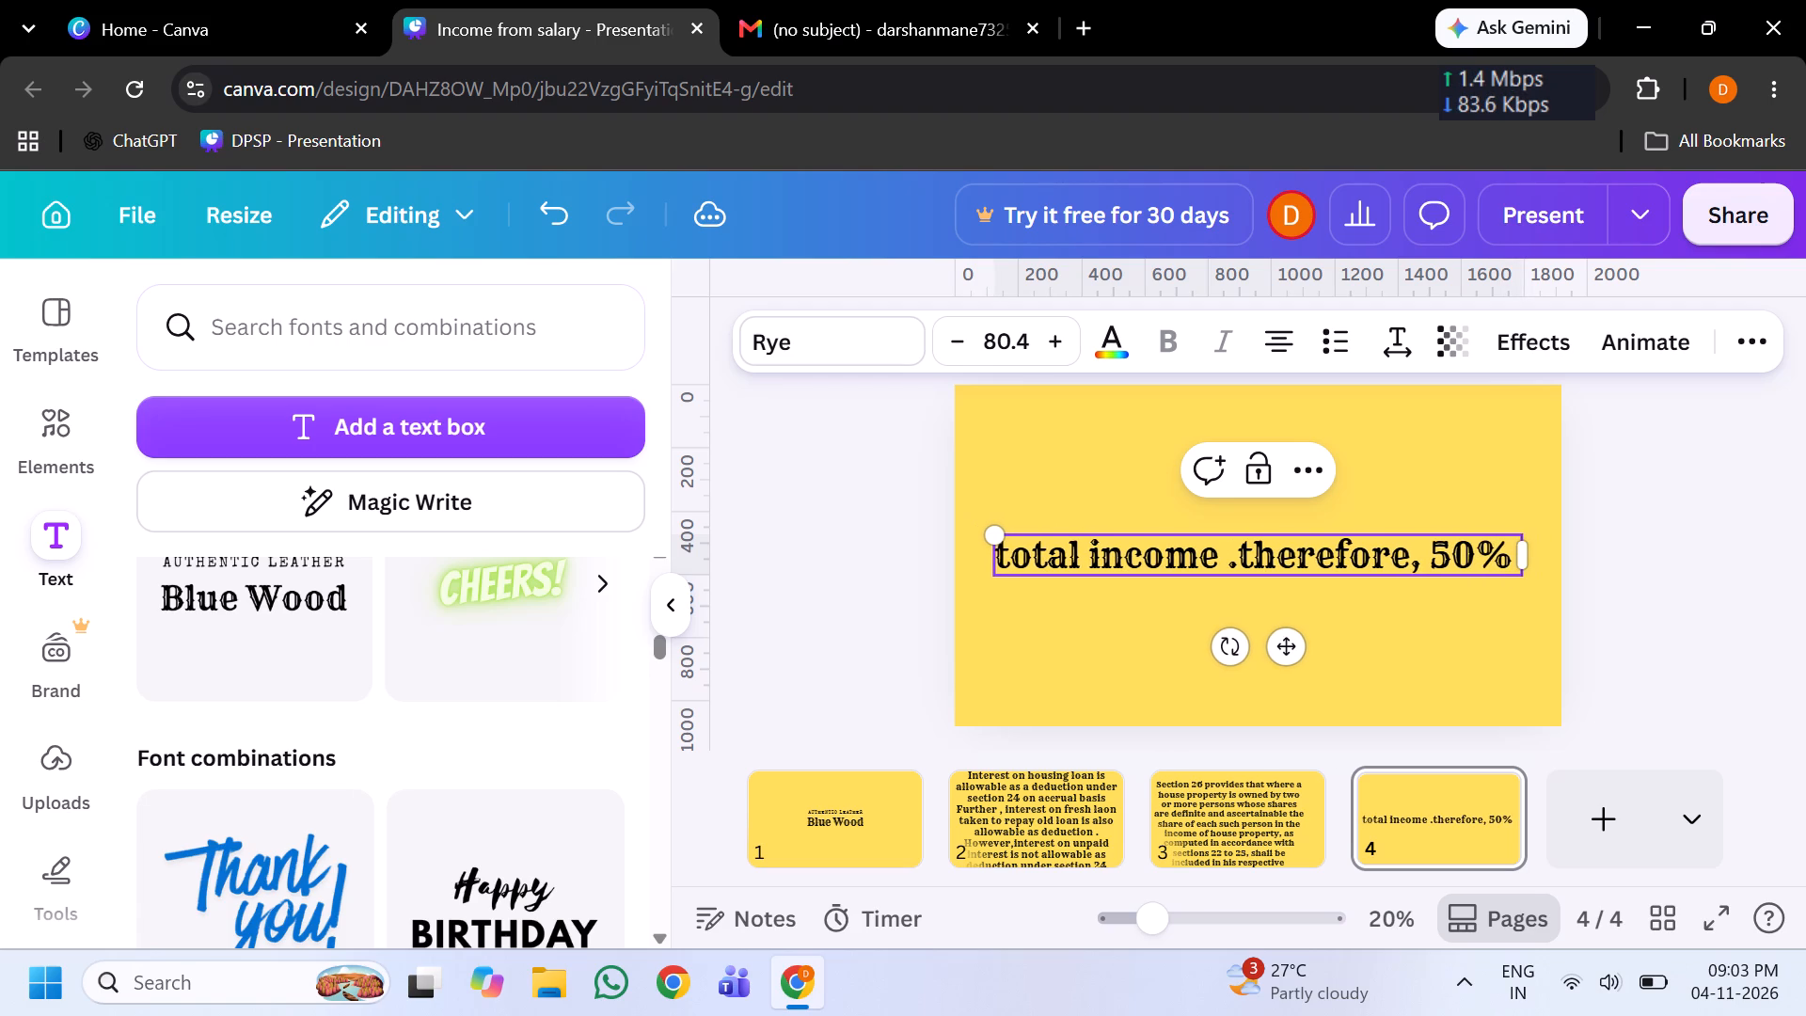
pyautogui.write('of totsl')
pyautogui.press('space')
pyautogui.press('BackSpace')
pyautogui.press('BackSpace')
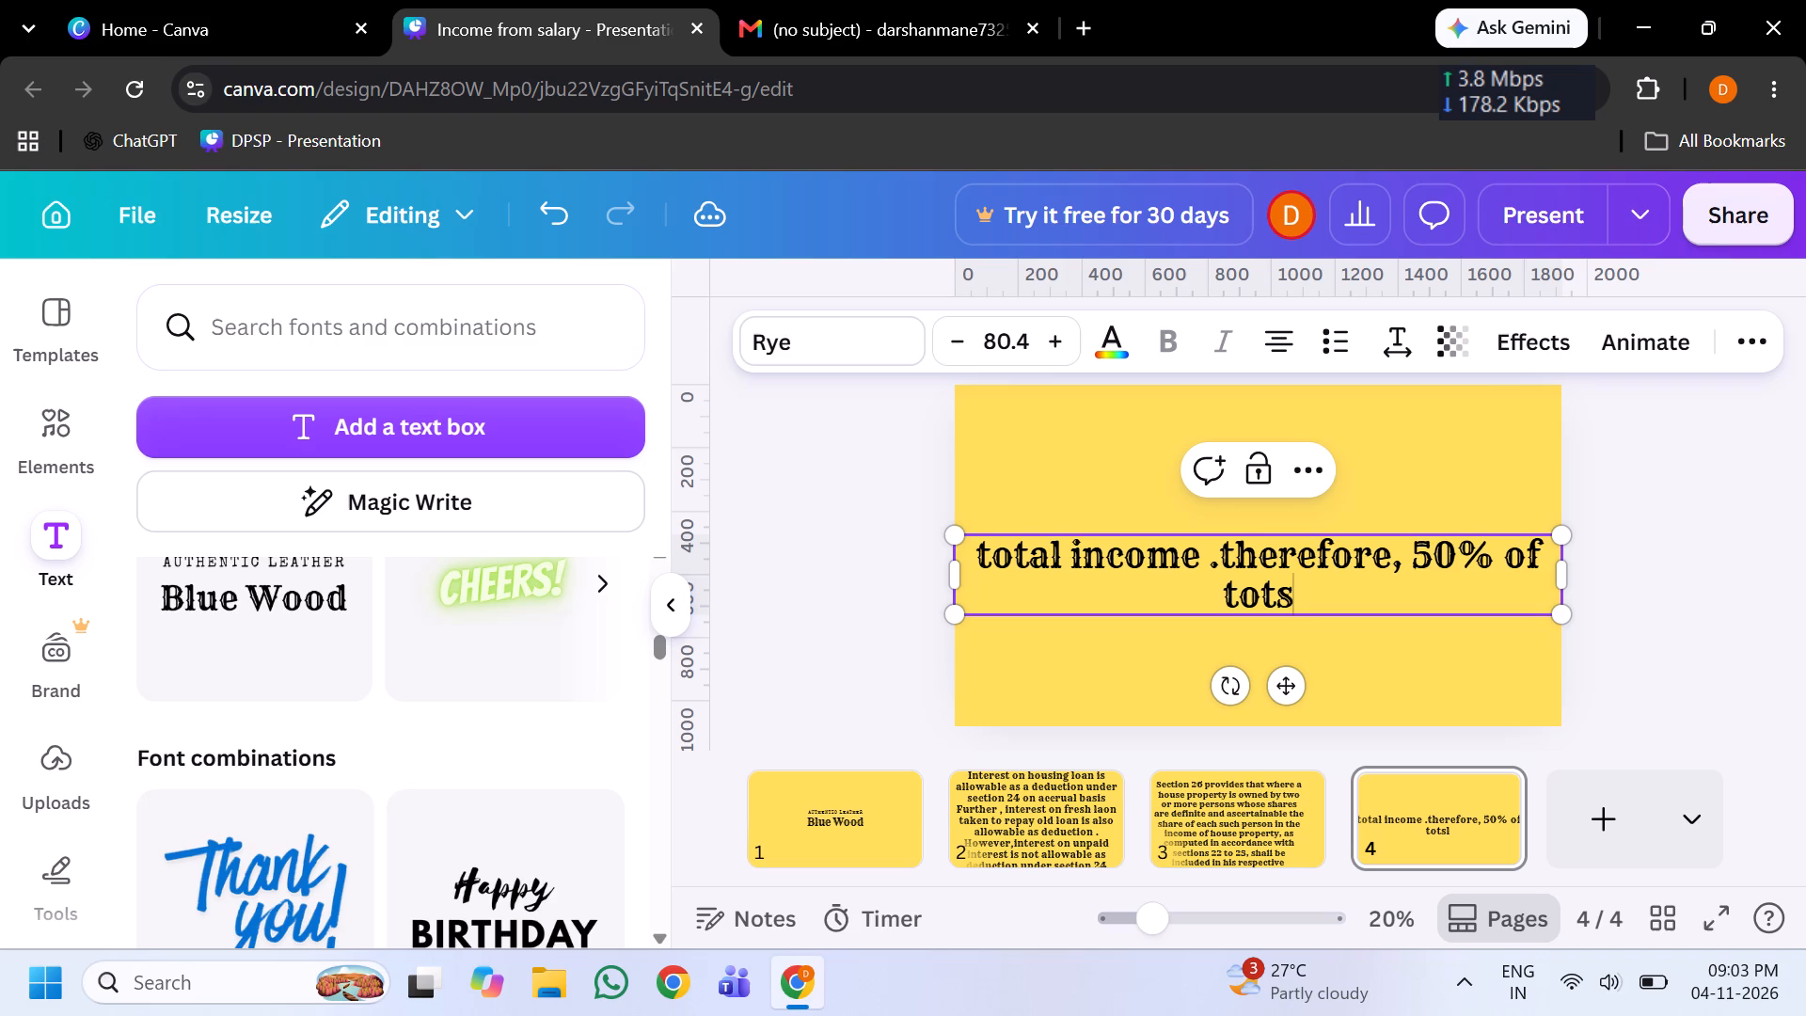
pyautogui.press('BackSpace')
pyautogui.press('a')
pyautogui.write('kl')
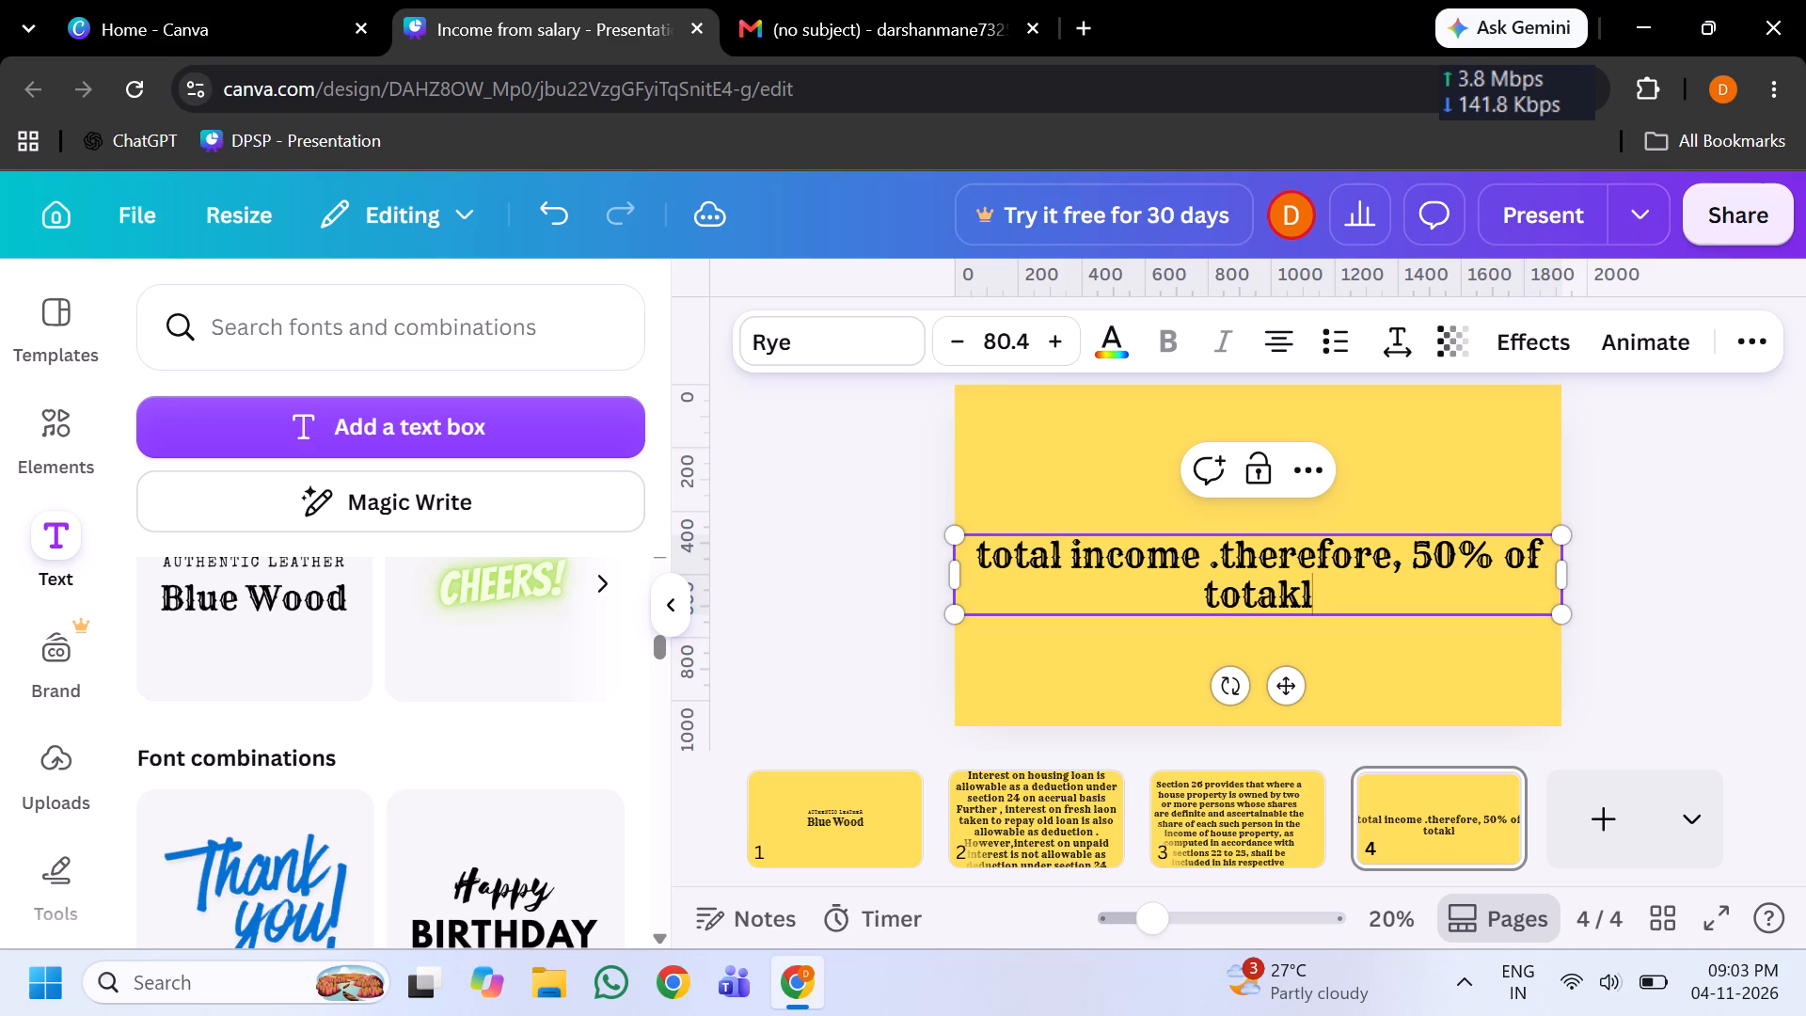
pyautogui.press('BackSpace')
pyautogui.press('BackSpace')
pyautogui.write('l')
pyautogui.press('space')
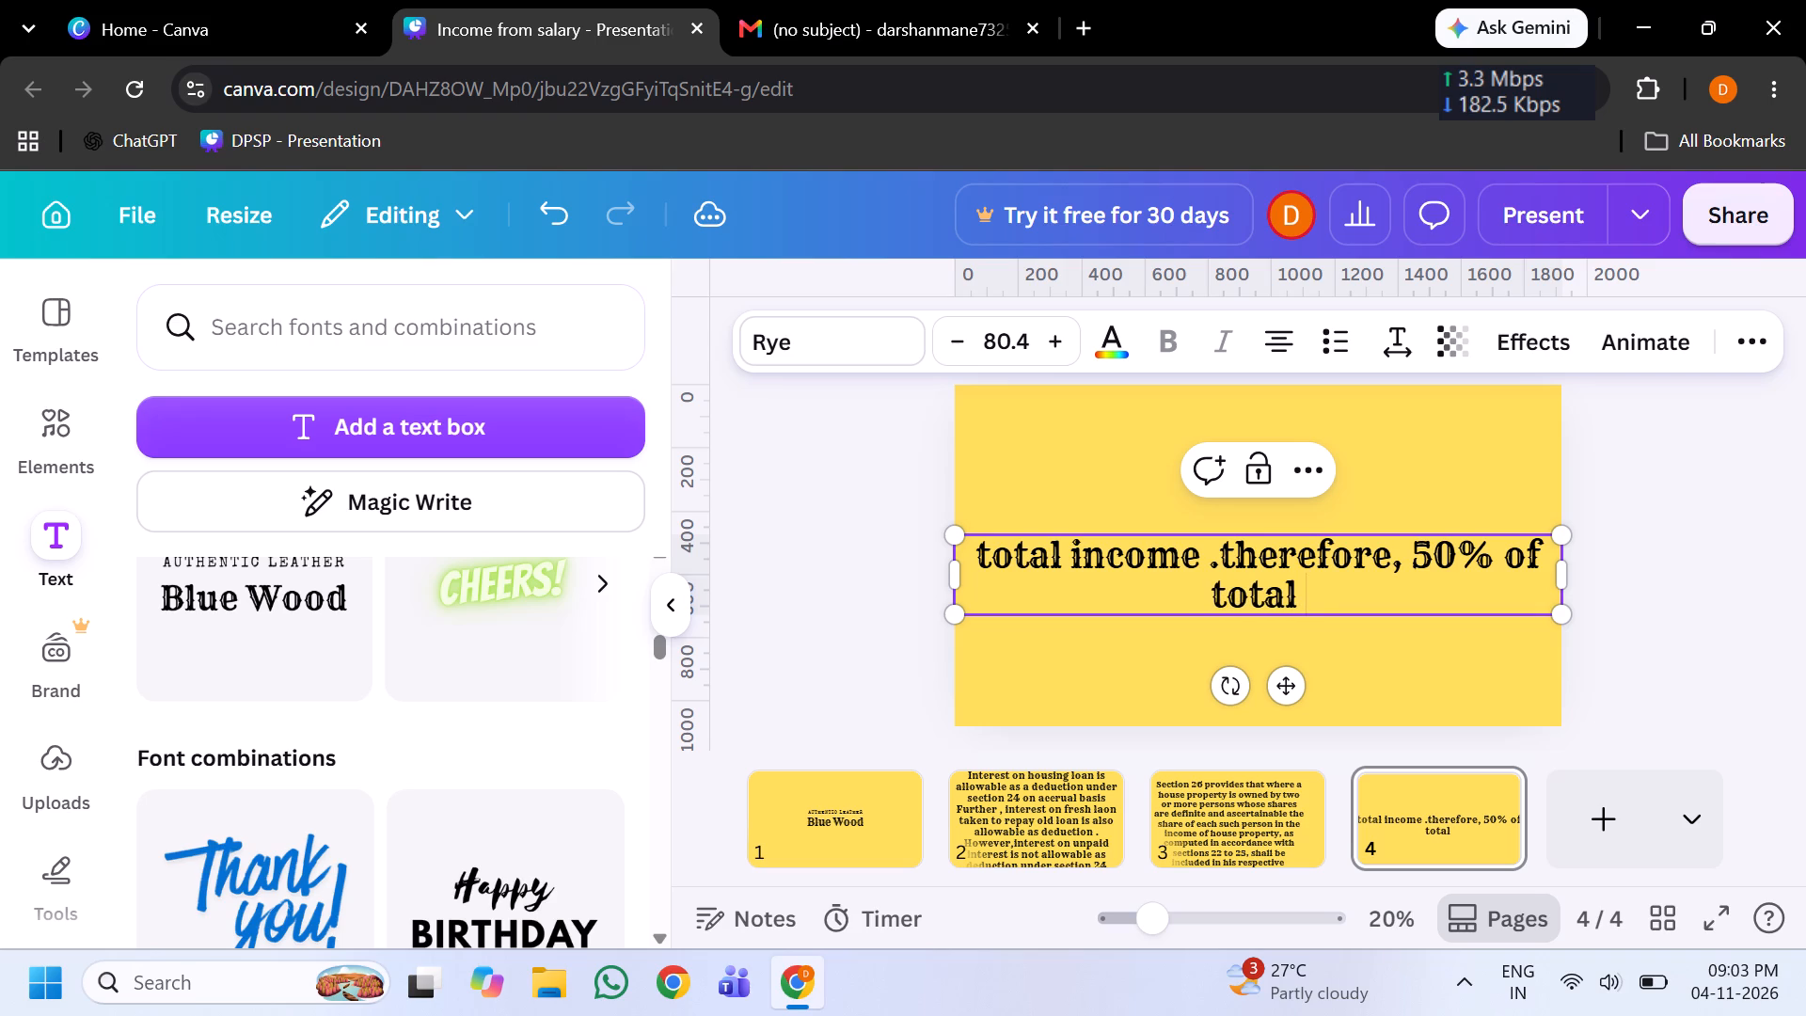
# Continue the page 4 sentence with "income from the house property is taxable".
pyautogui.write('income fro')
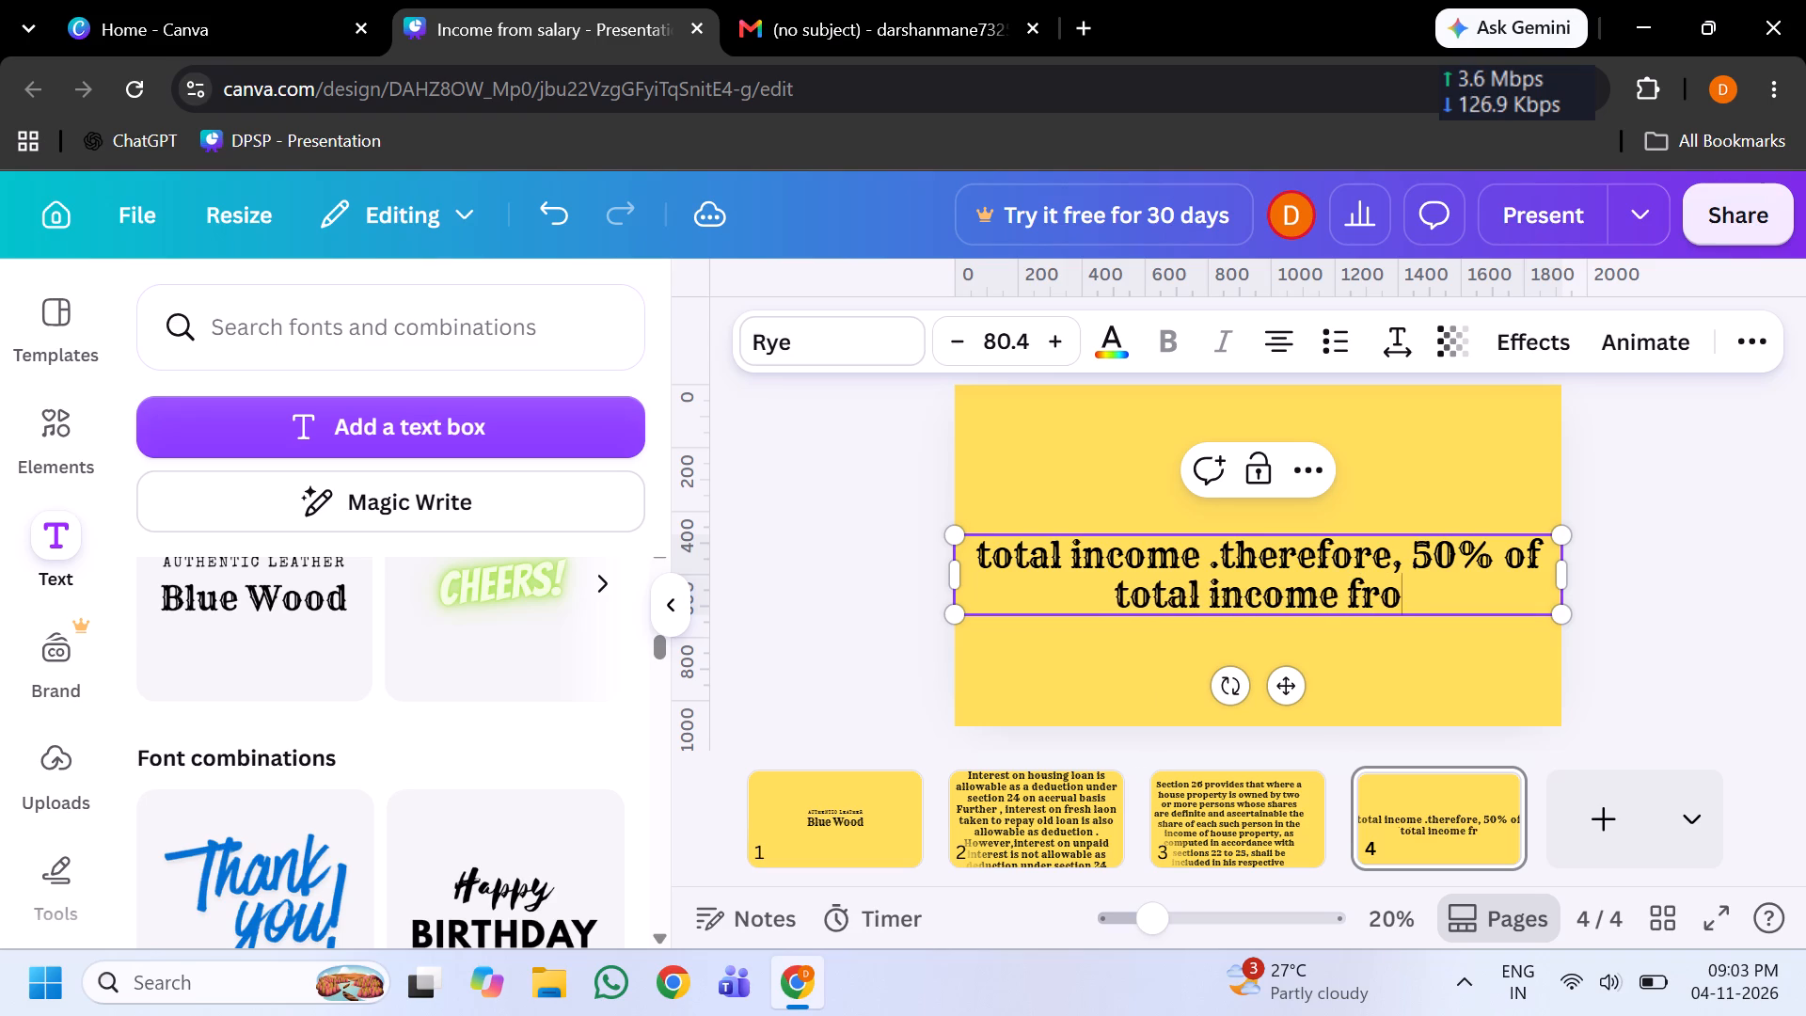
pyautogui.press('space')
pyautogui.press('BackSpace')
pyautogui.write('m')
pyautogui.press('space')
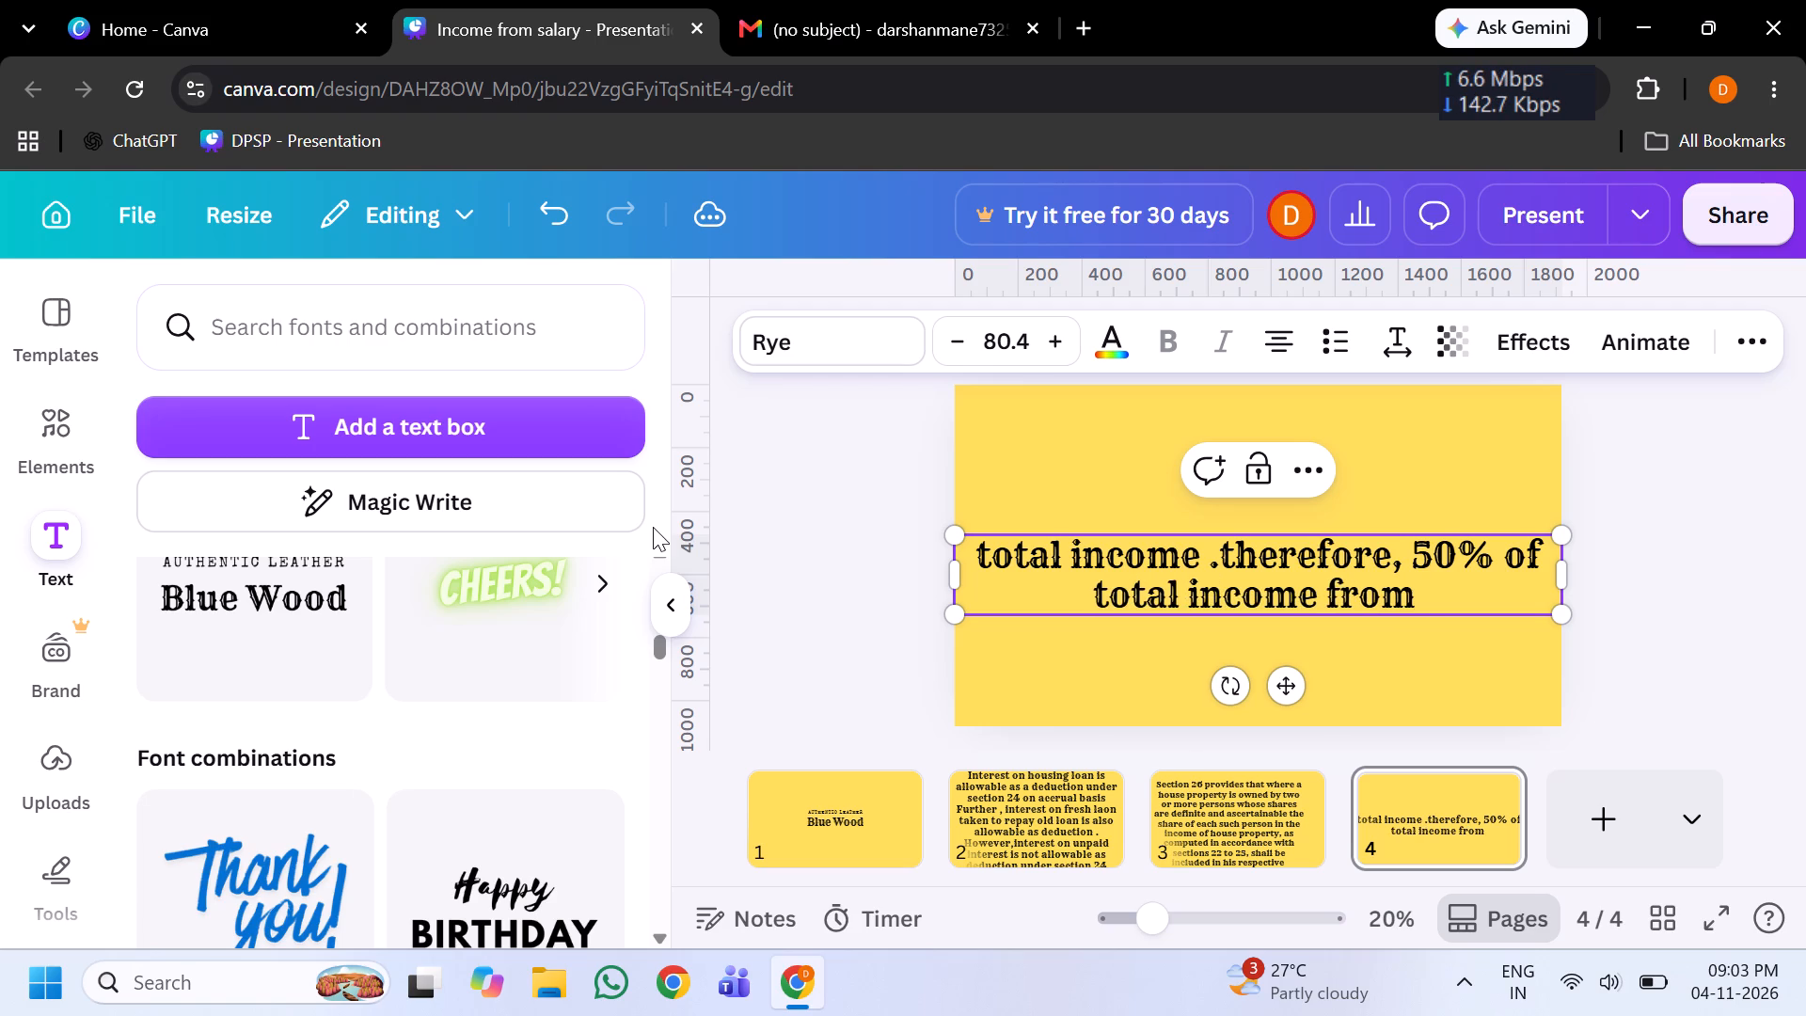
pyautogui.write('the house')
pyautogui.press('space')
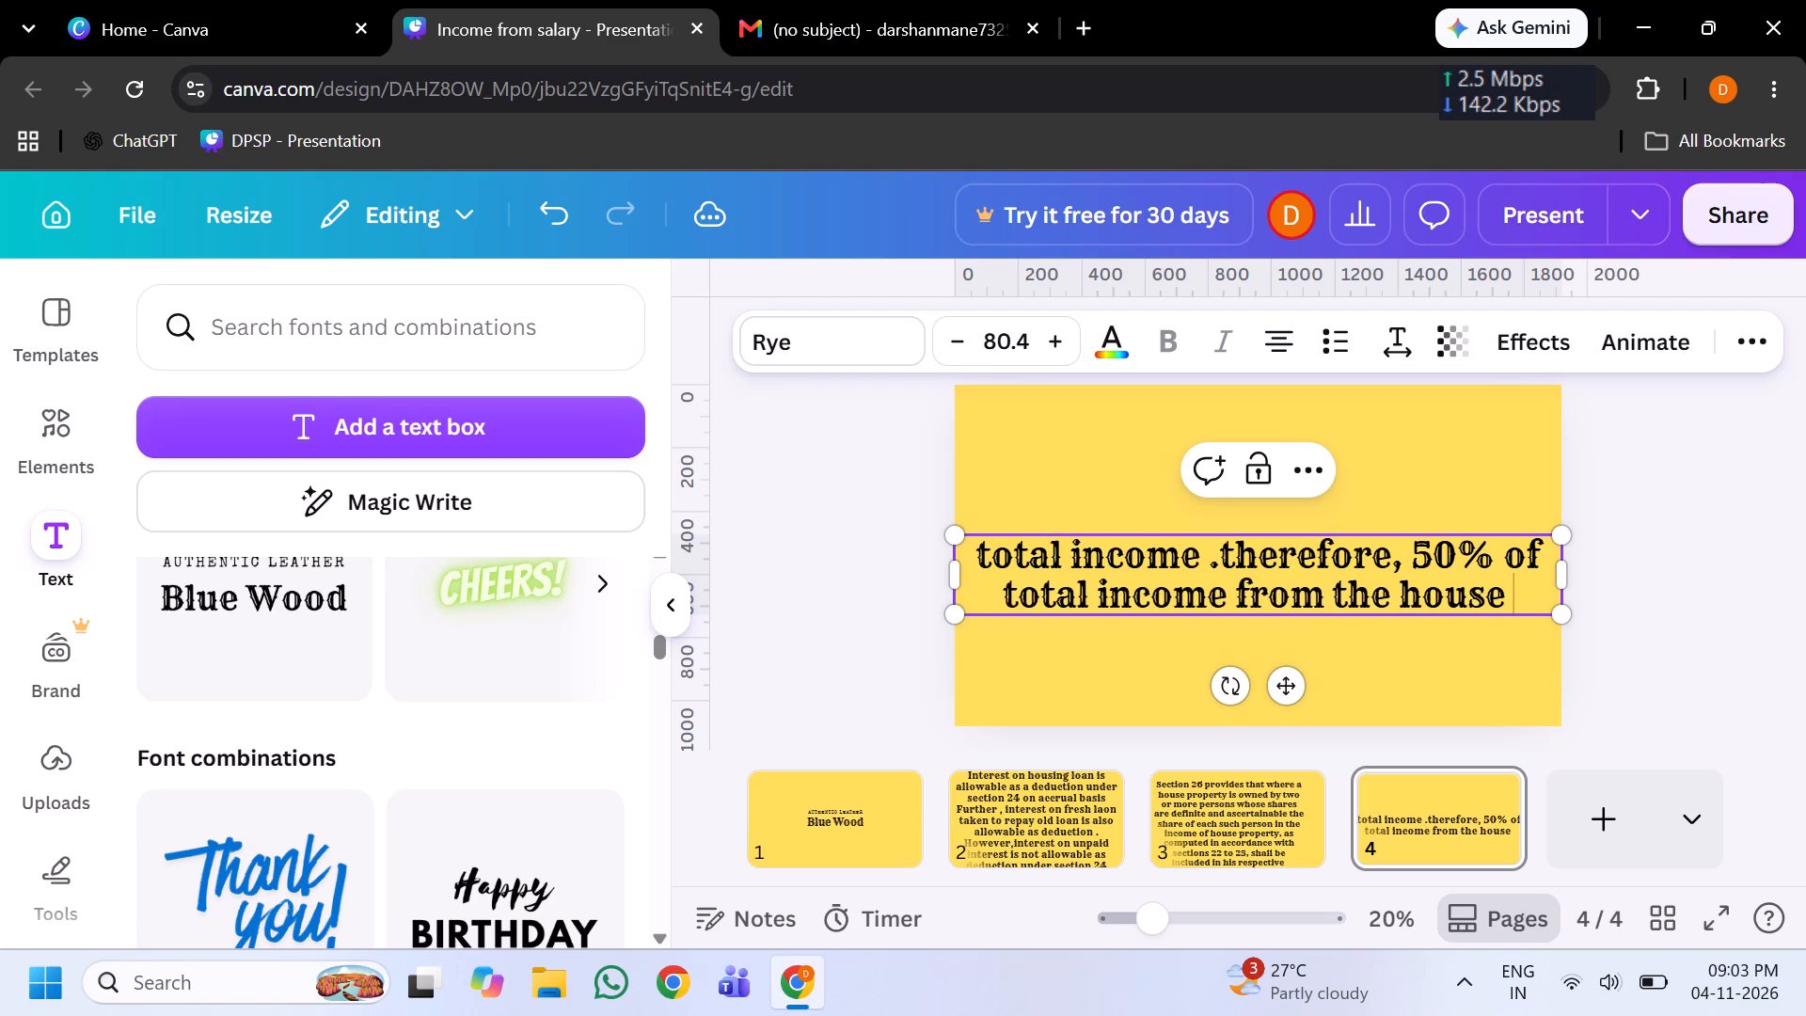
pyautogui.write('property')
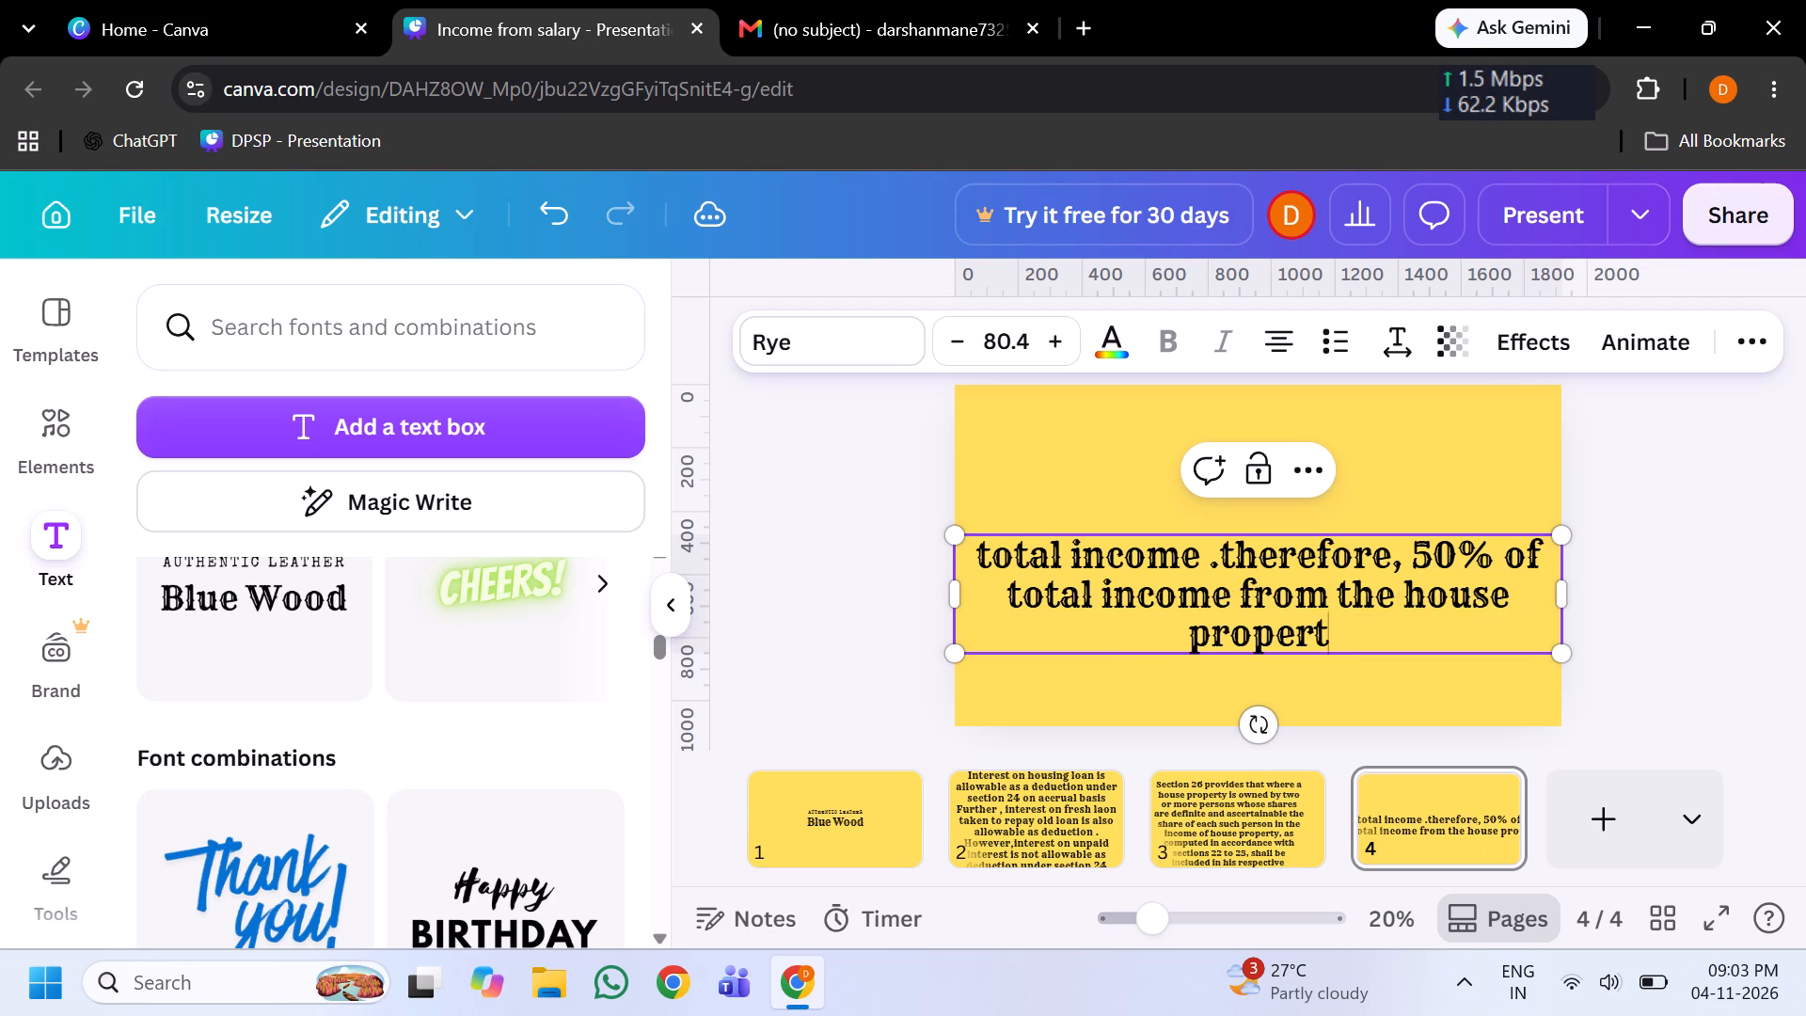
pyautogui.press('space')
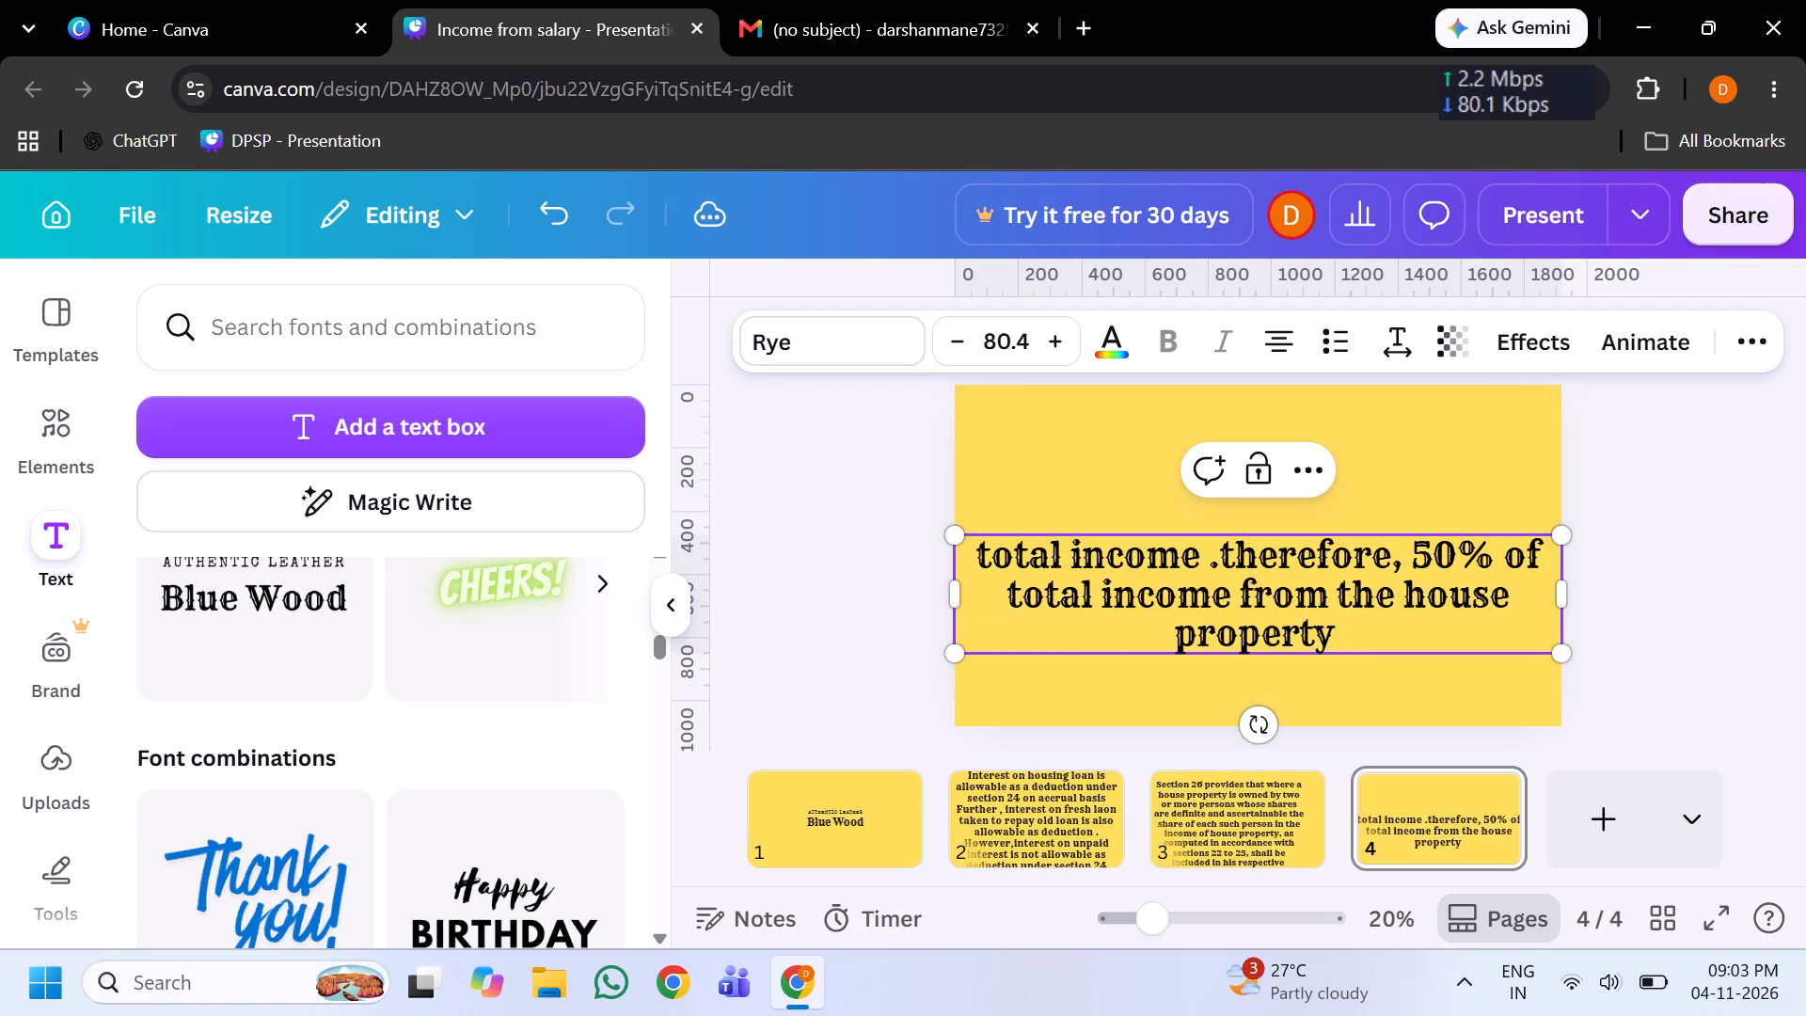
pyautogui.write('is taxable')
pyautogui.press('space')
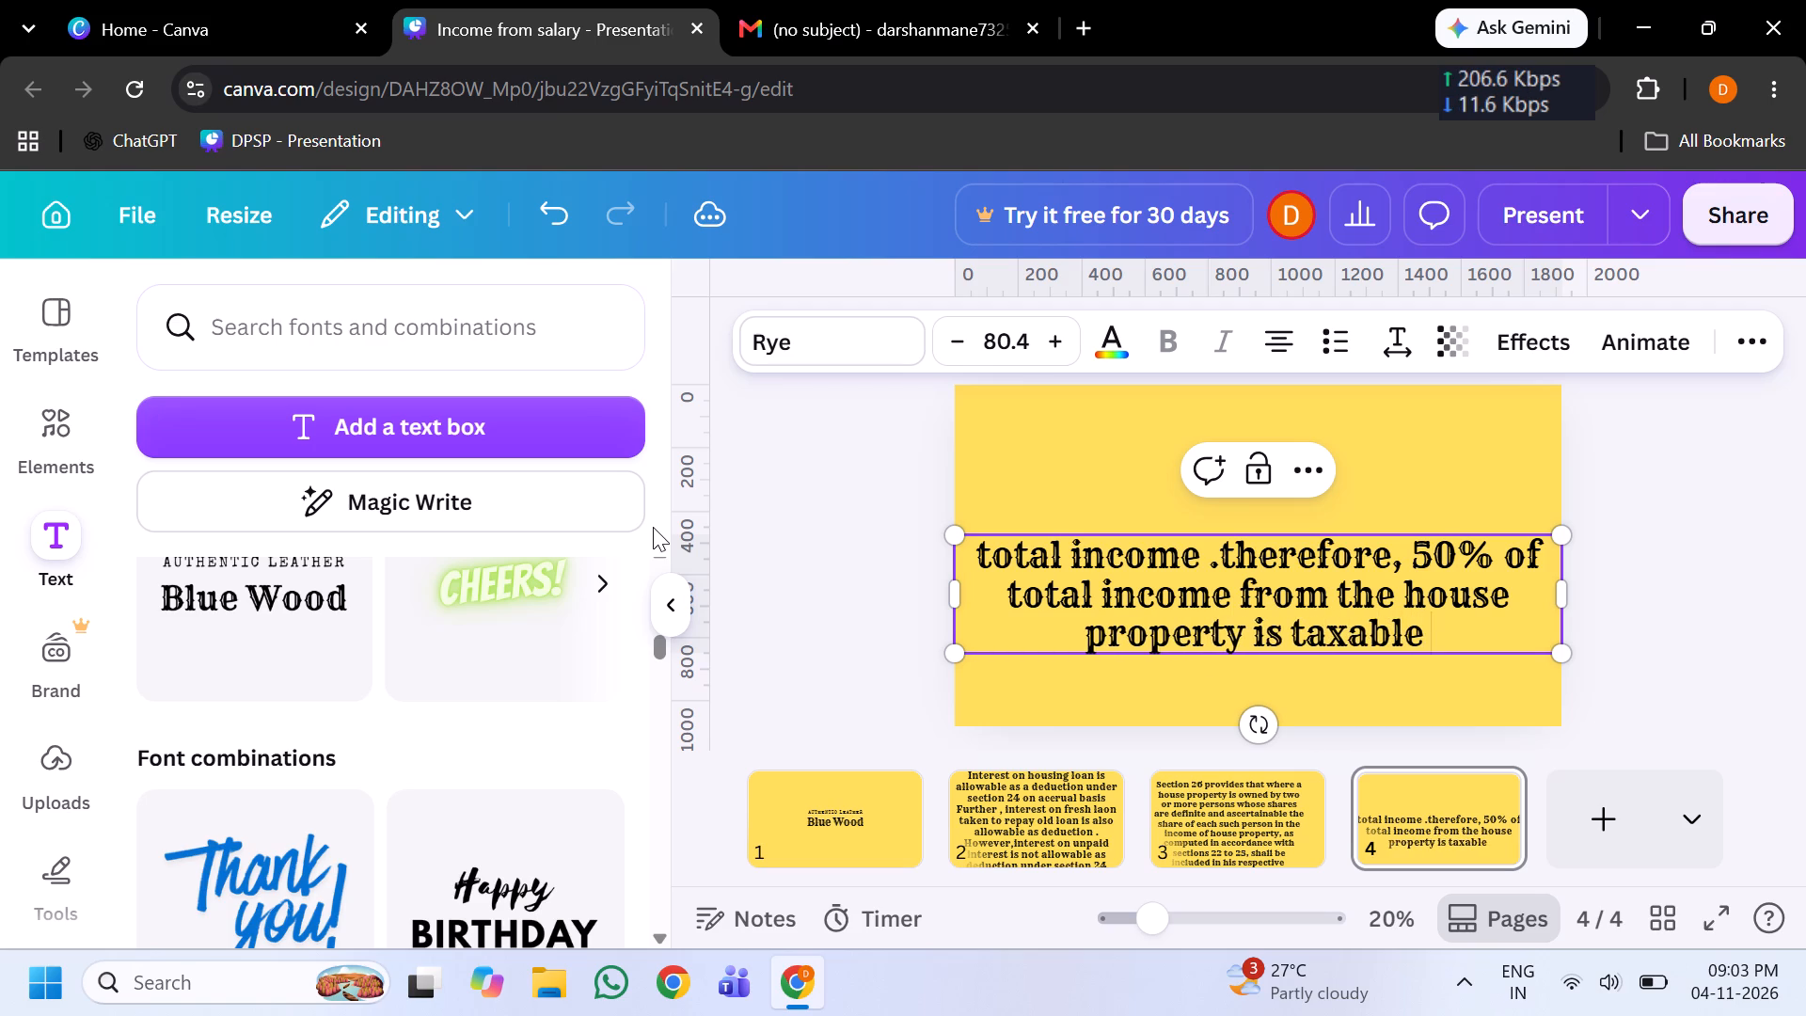
# Extend the page 4 sentence with "in the hands of Mr.Shambhu".
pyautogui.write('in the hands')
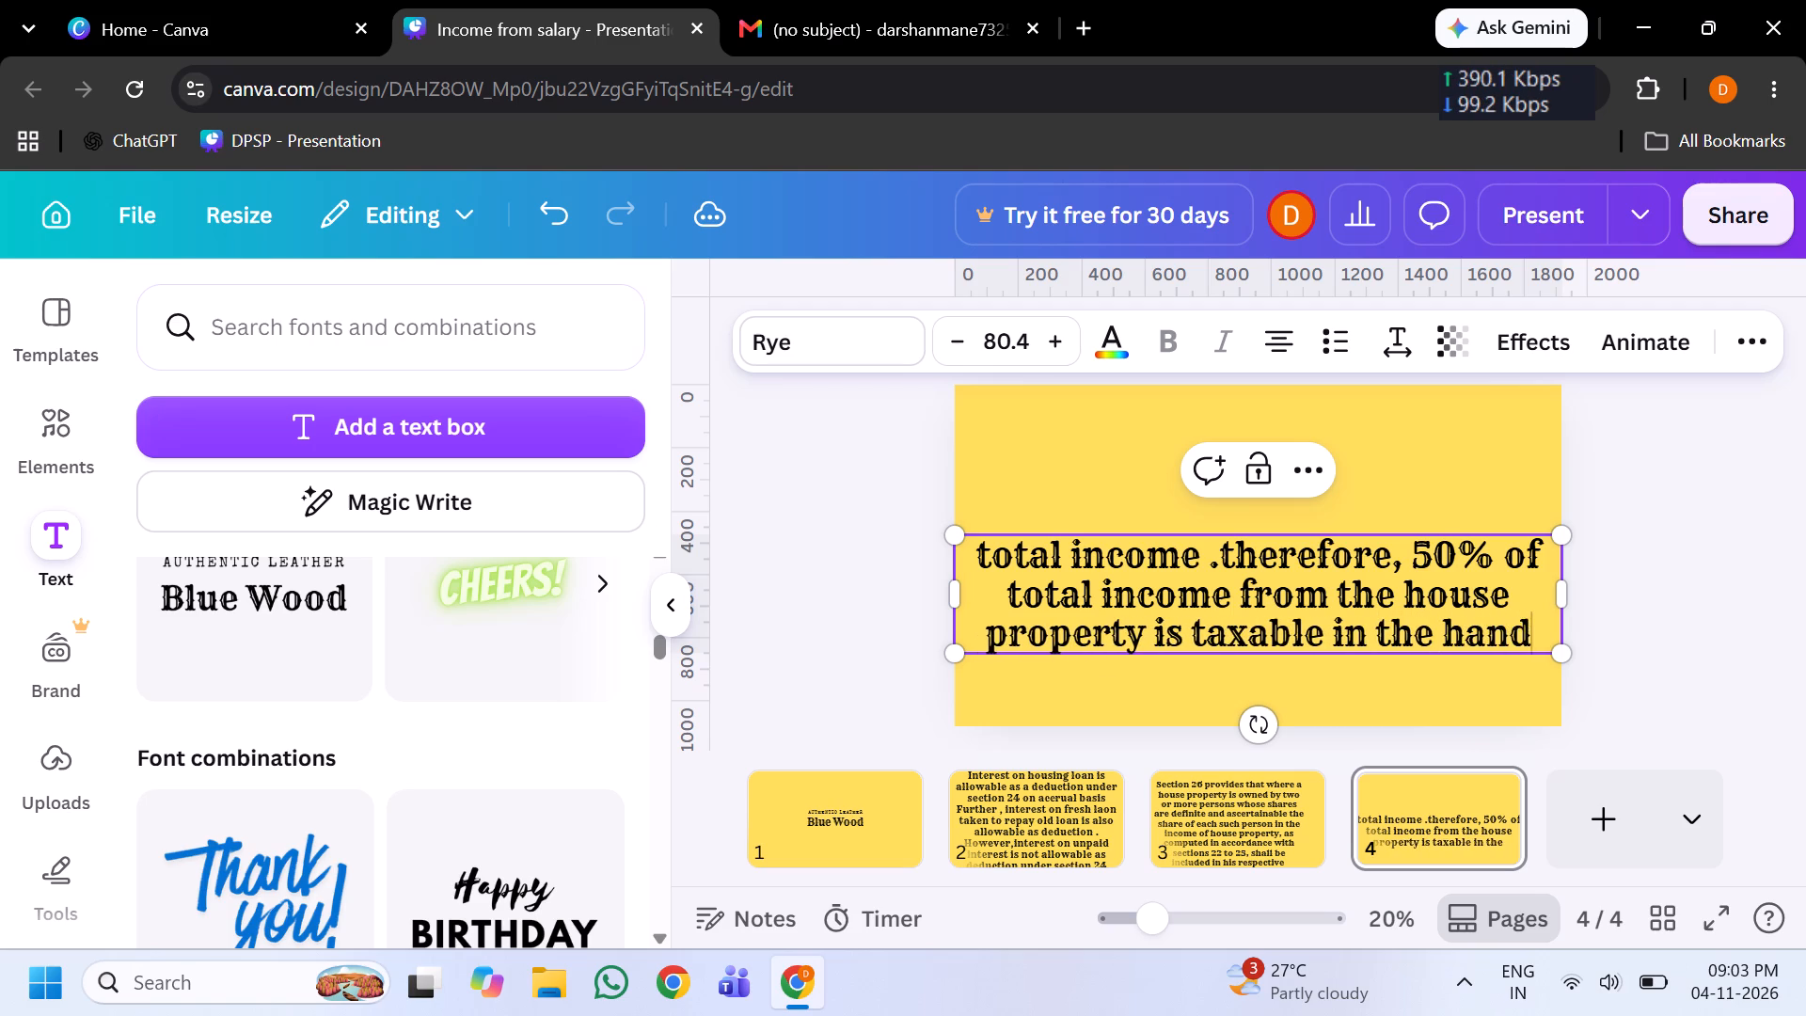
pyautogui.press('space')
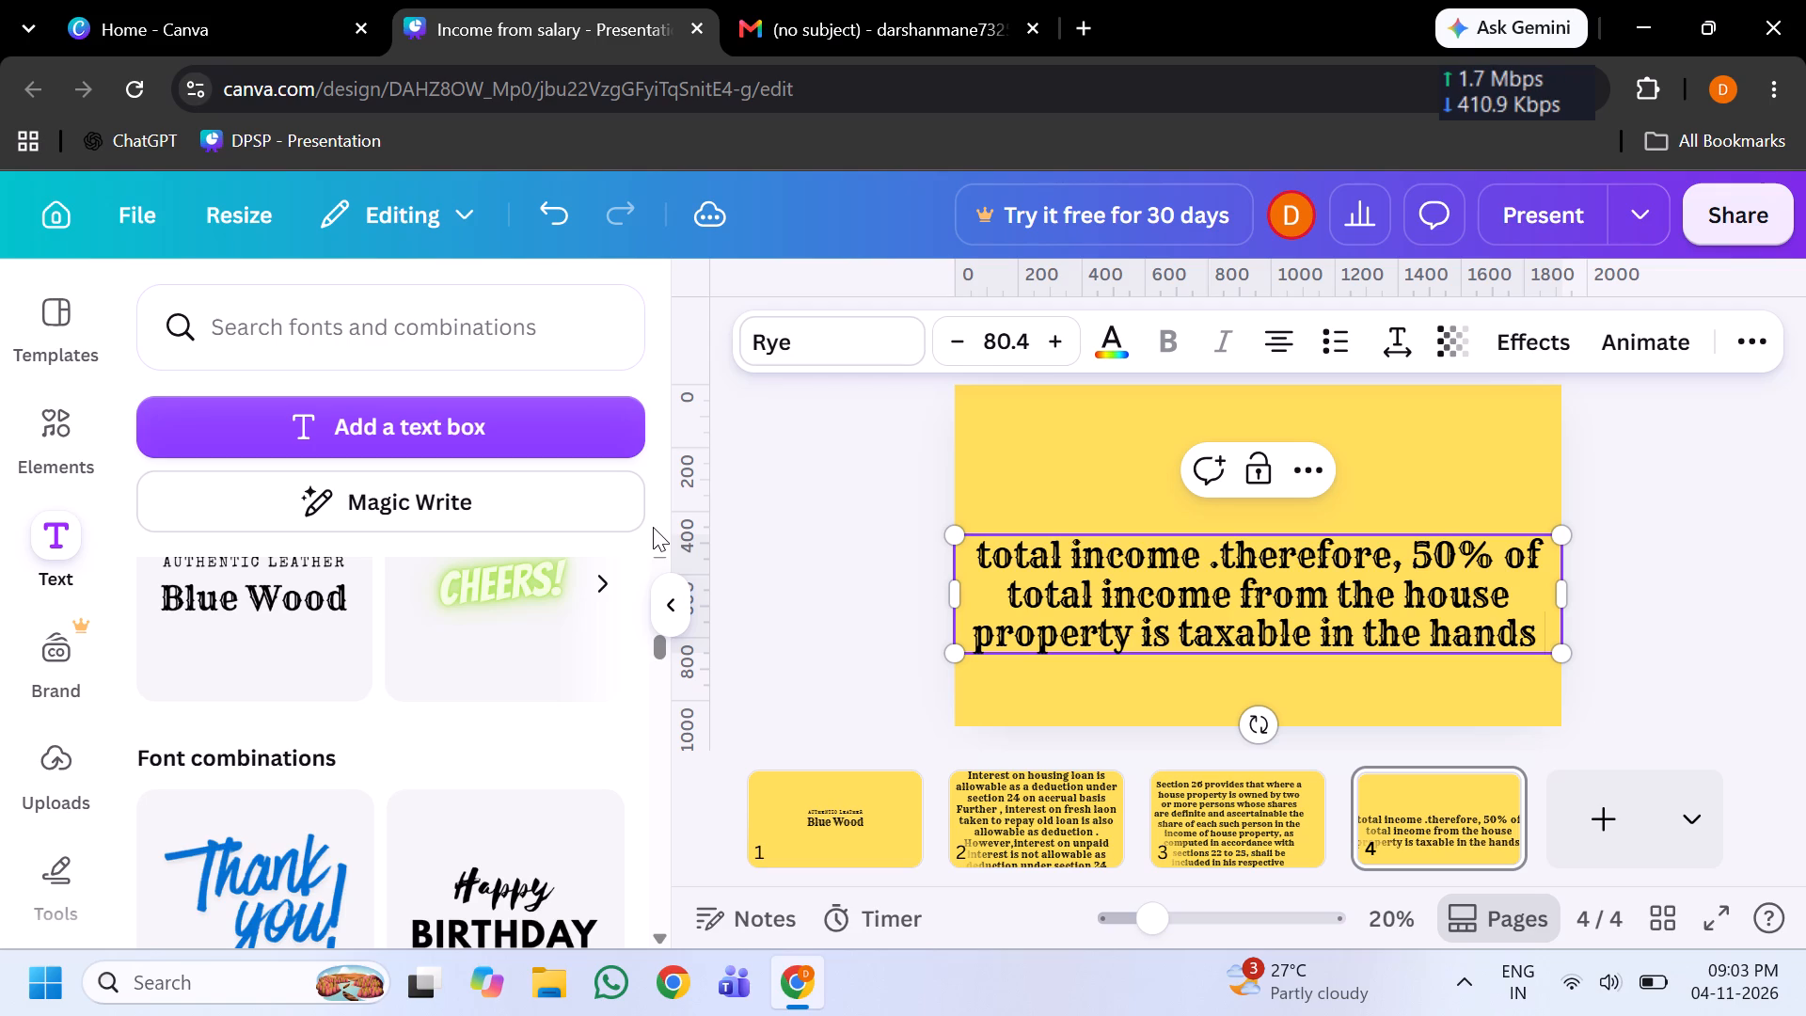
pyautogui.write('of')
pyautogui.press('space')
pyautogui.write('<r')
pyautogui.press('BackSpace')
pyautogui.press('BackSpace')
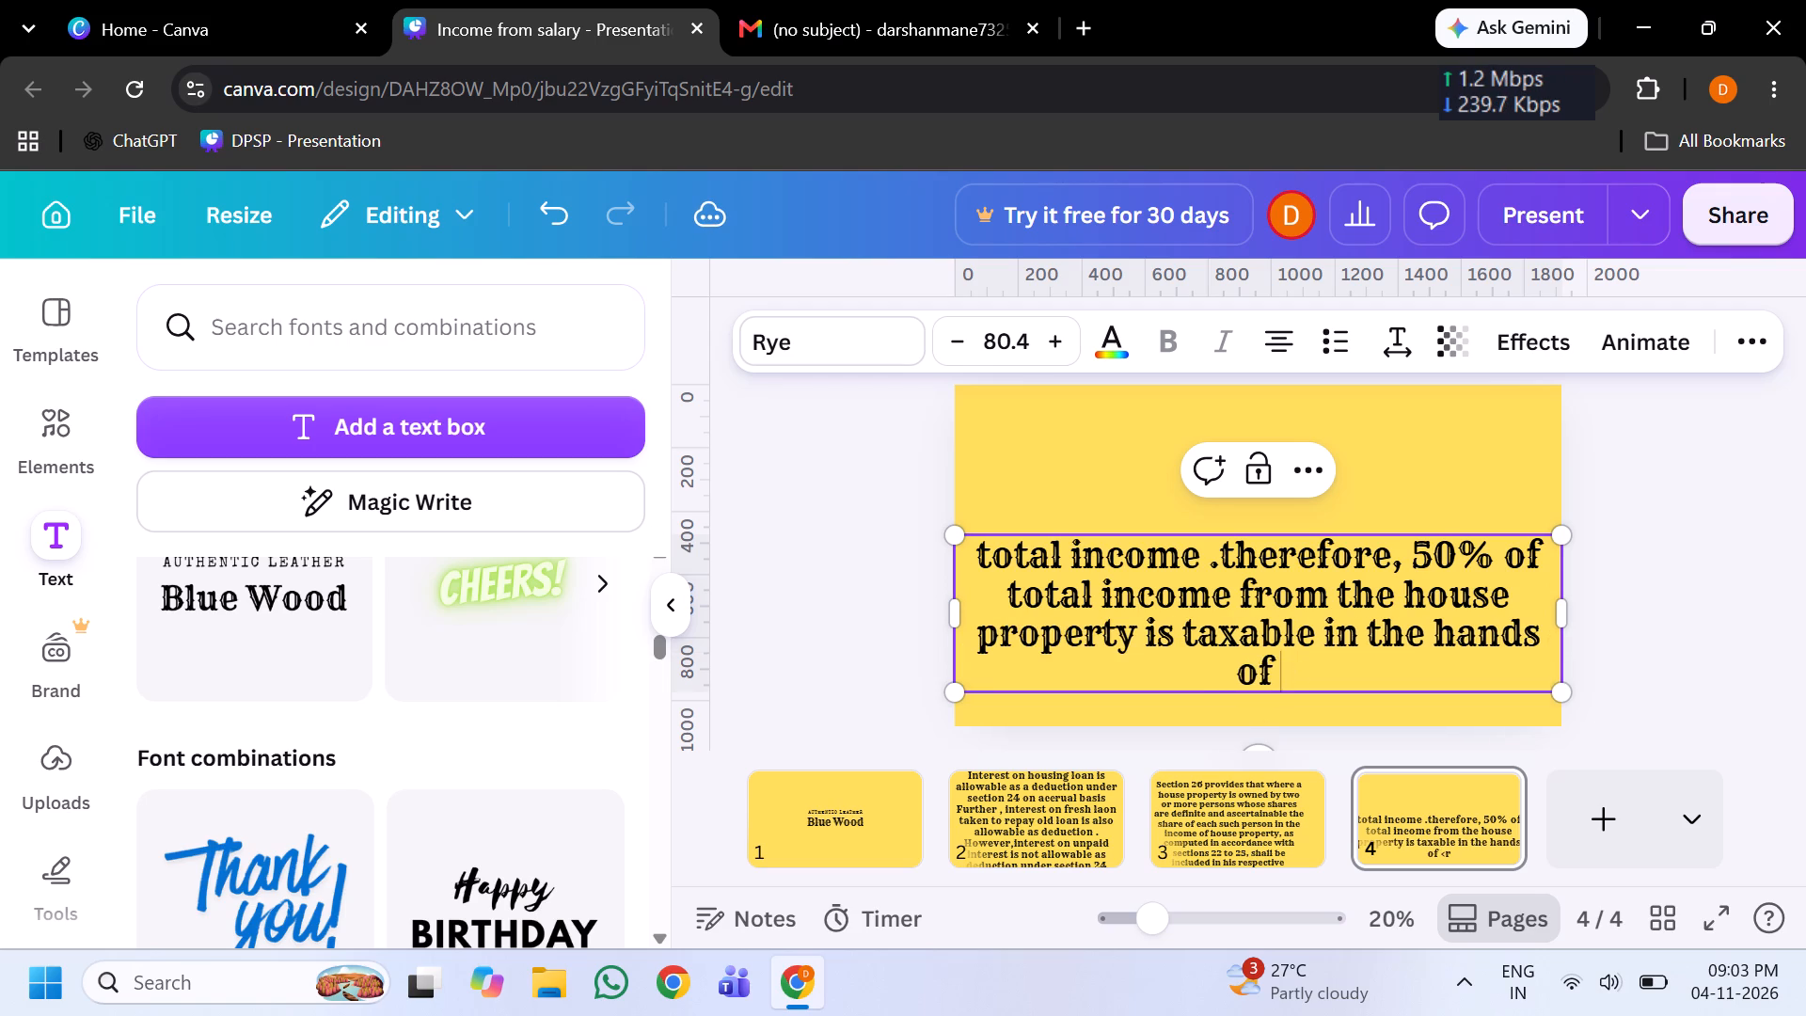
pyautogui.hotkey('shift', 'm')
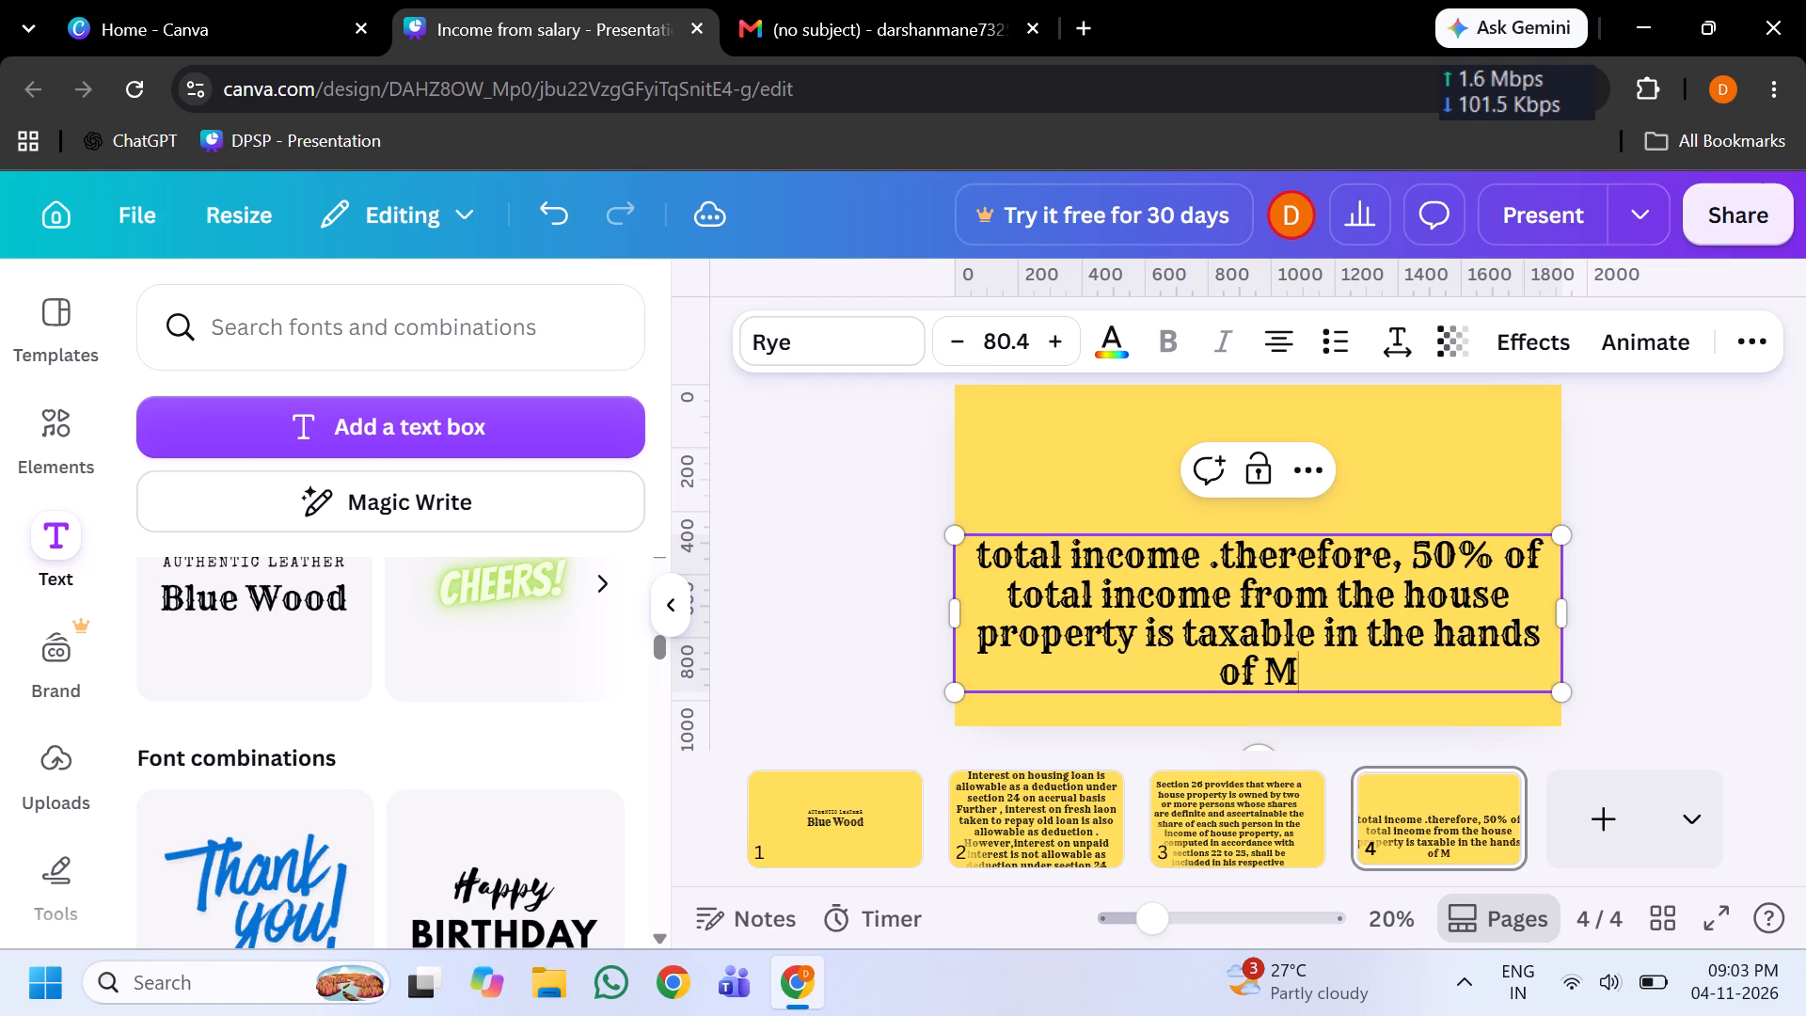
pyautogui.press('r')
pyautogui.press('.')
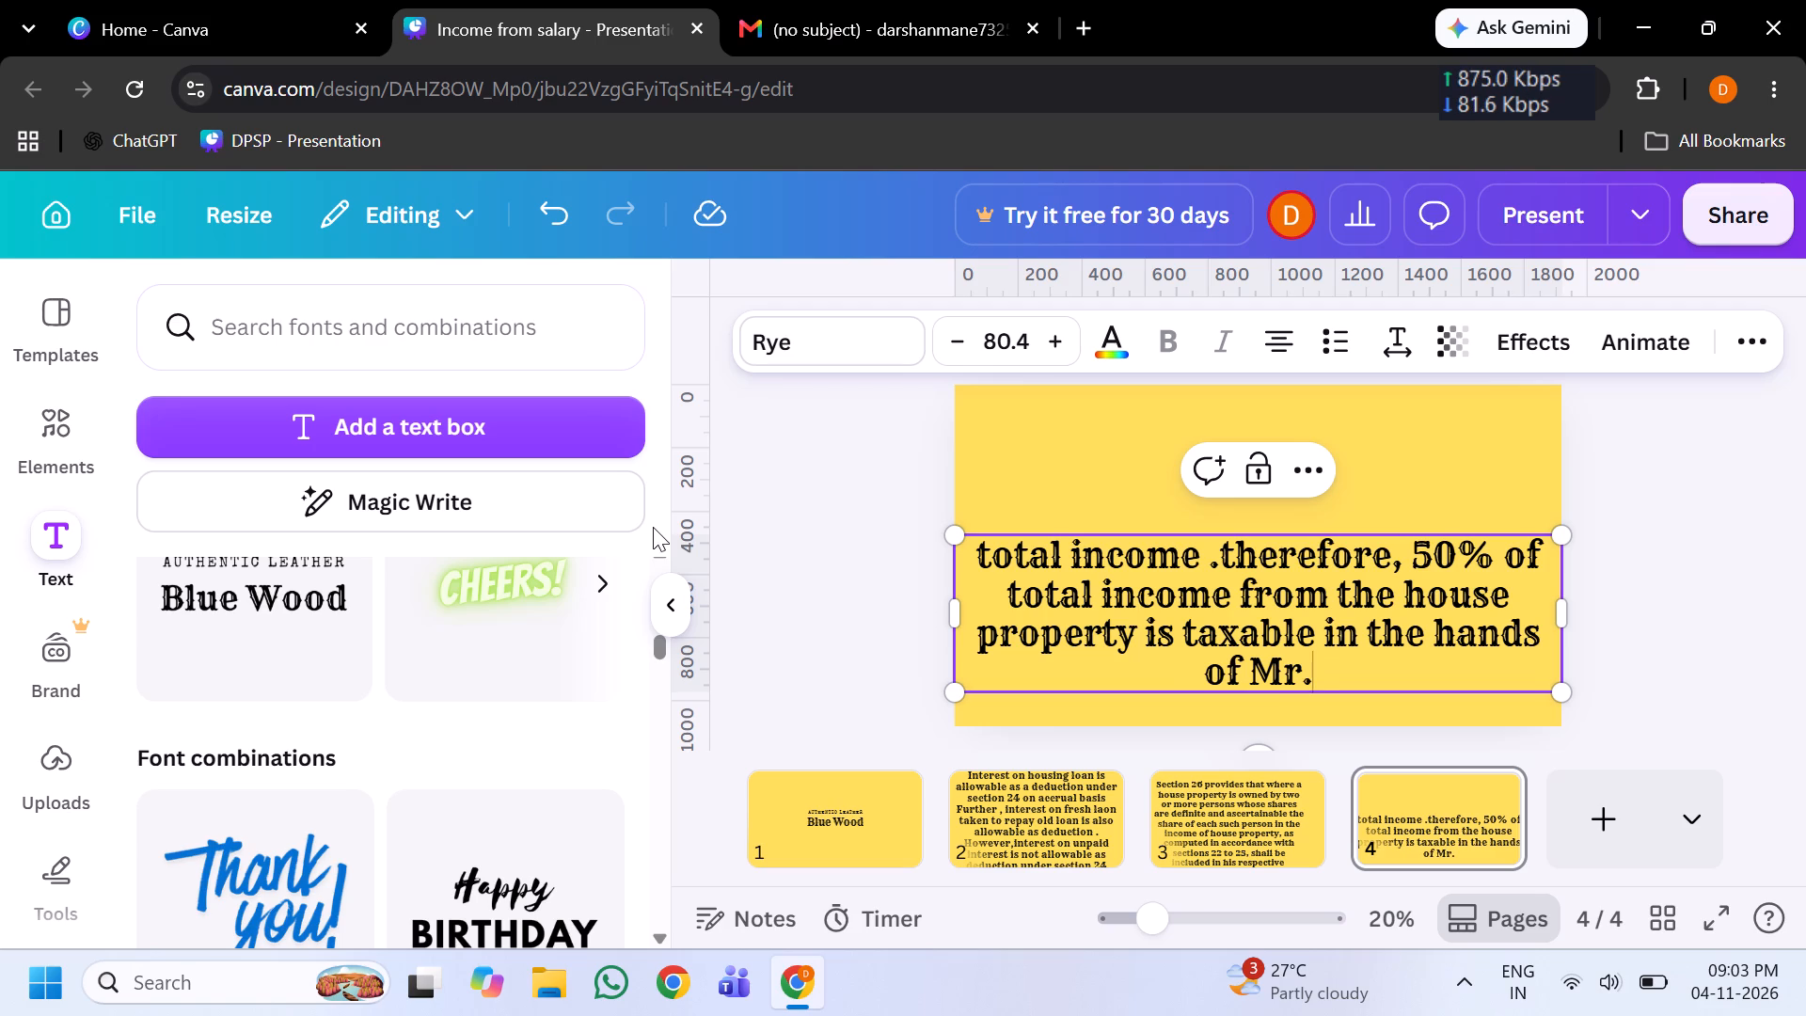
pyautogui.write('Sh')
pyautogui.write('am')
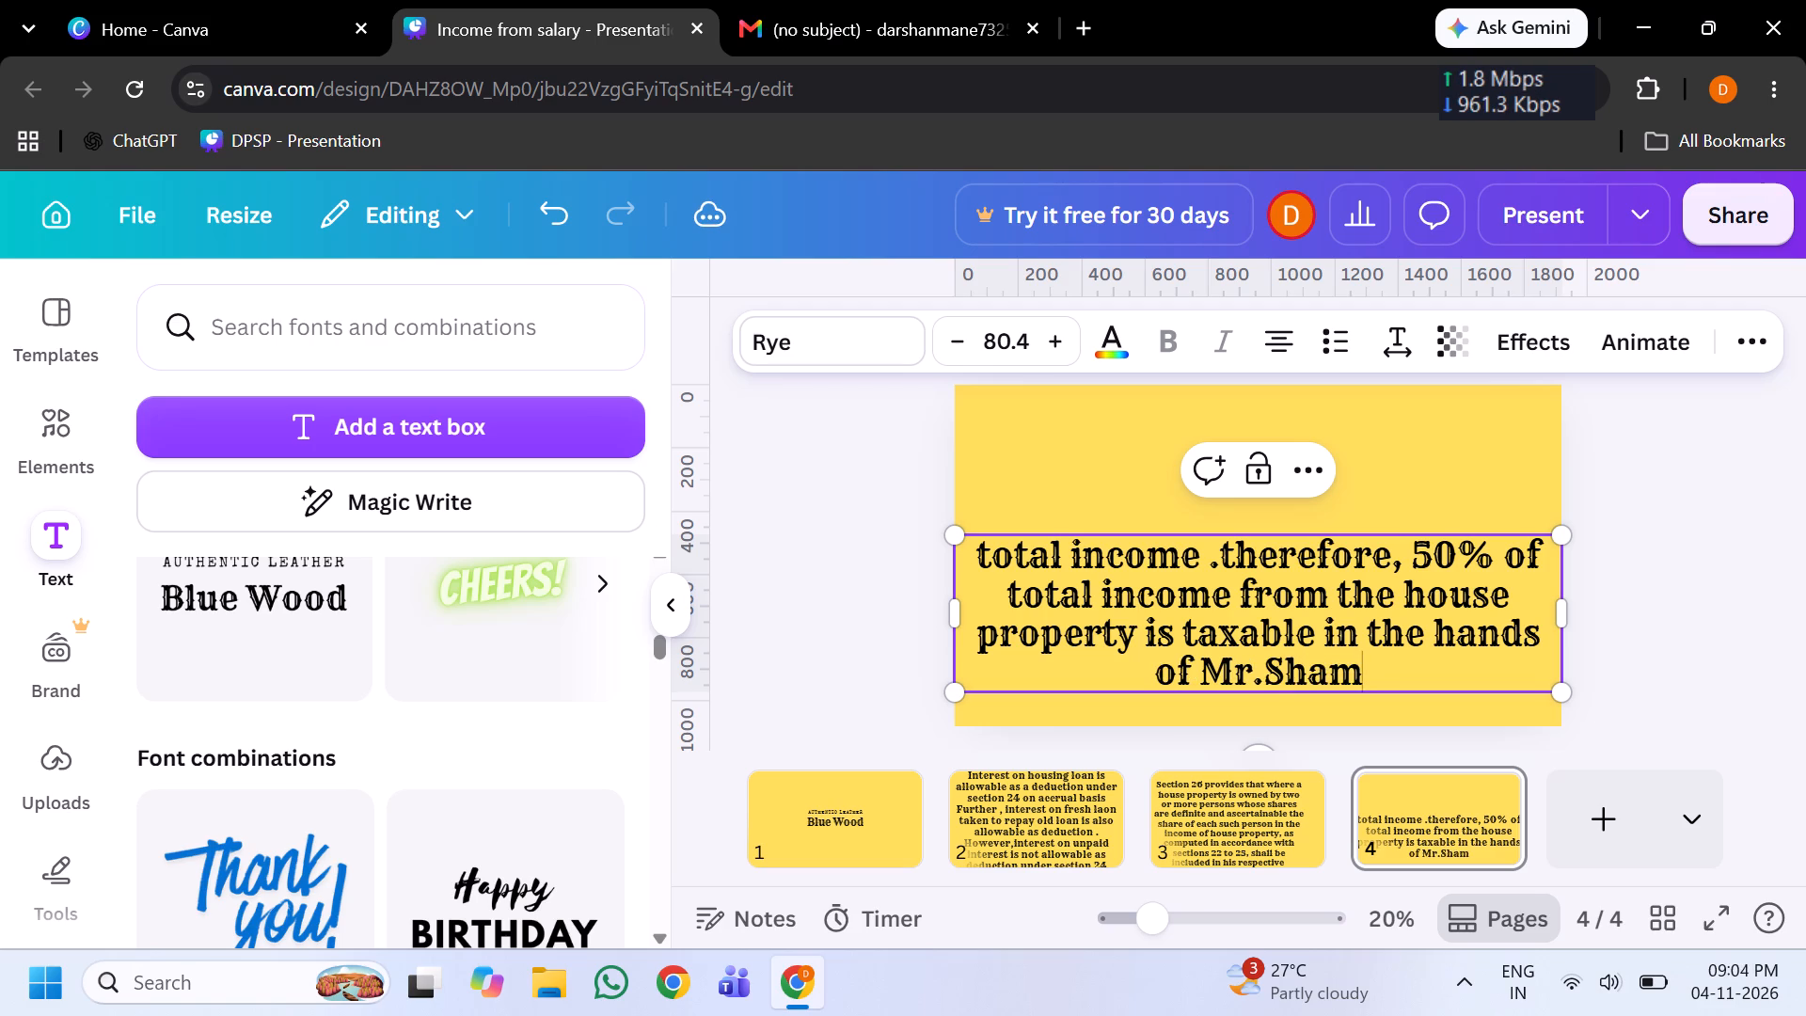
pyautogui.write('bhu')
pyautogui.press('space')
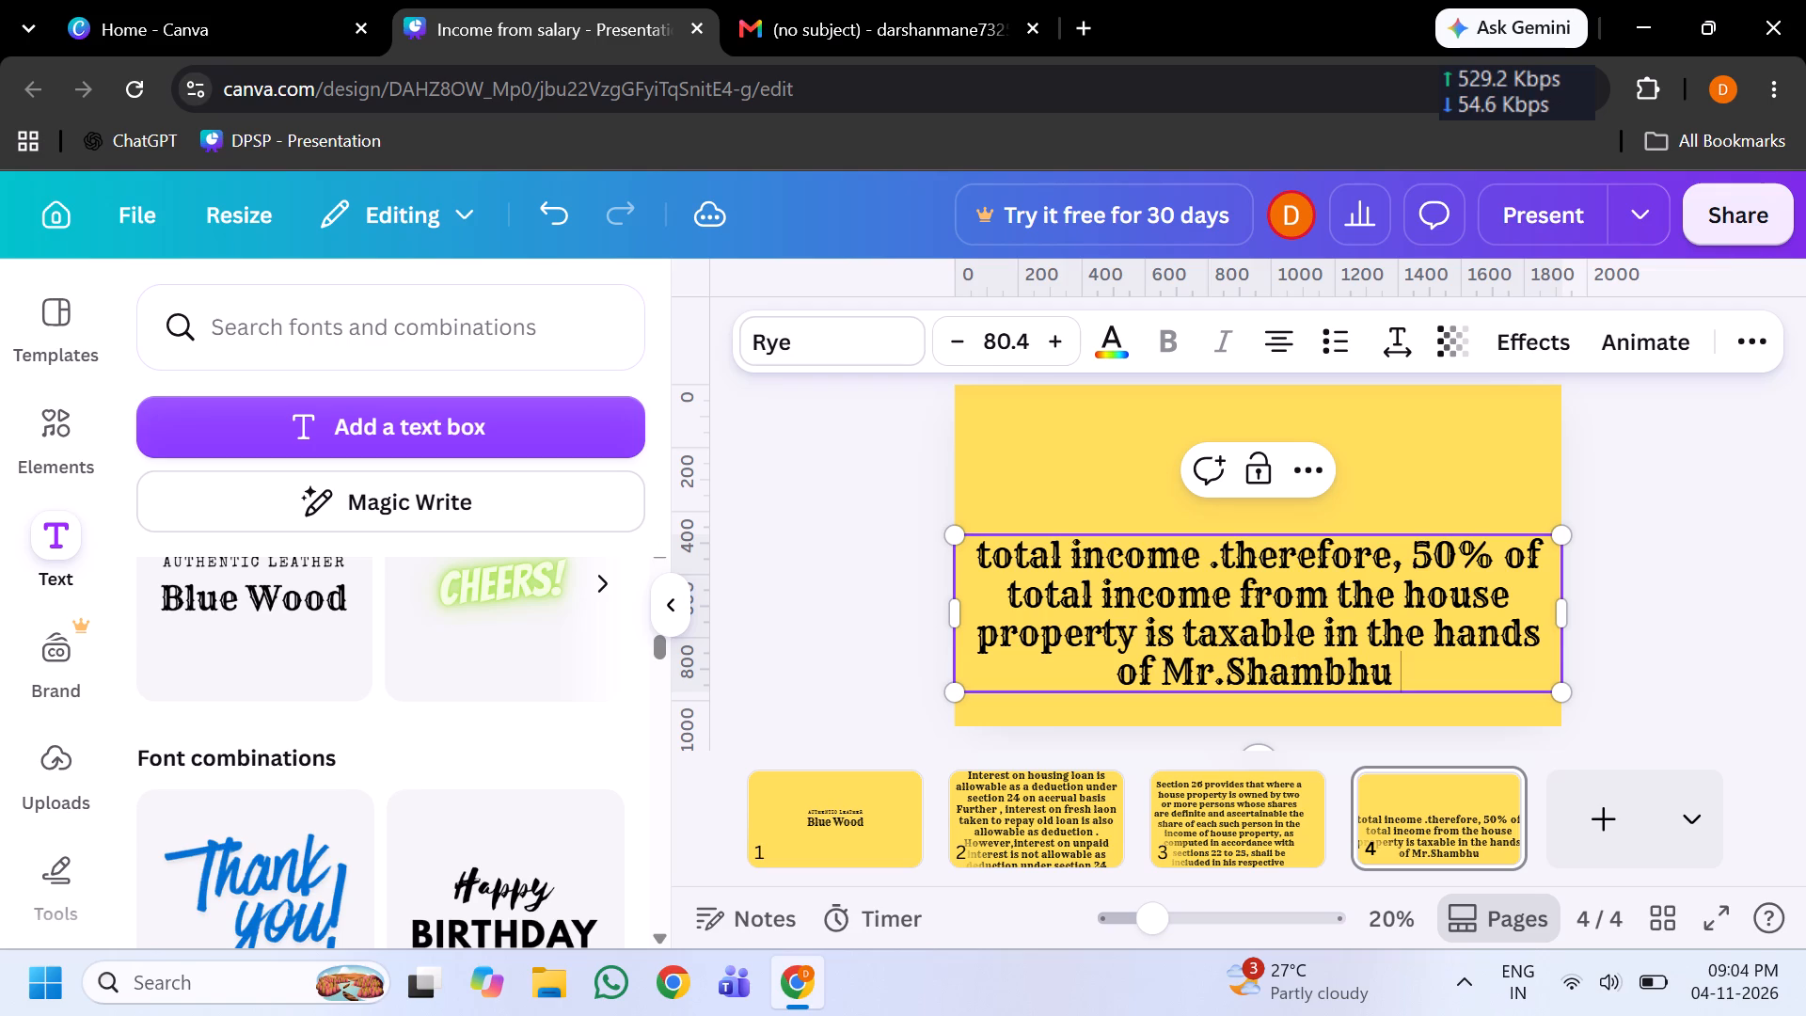
# Continue the page 4 sentence after the name with "since he is an equal he".
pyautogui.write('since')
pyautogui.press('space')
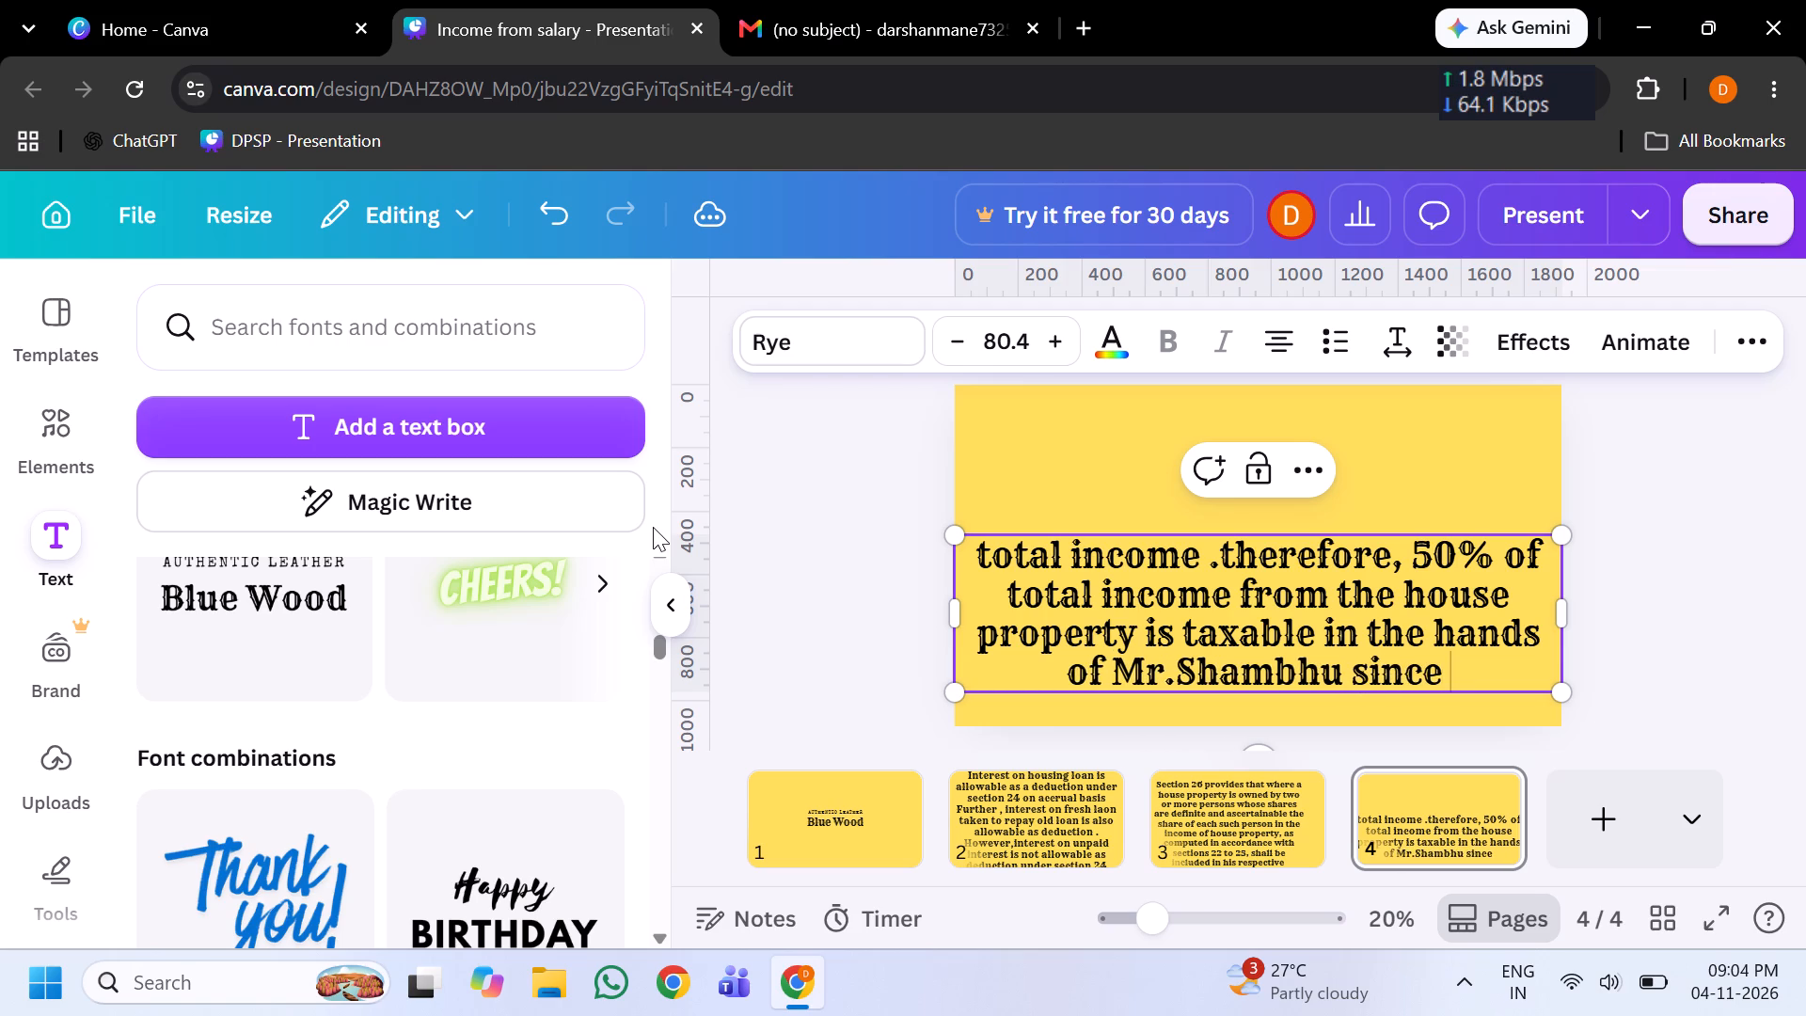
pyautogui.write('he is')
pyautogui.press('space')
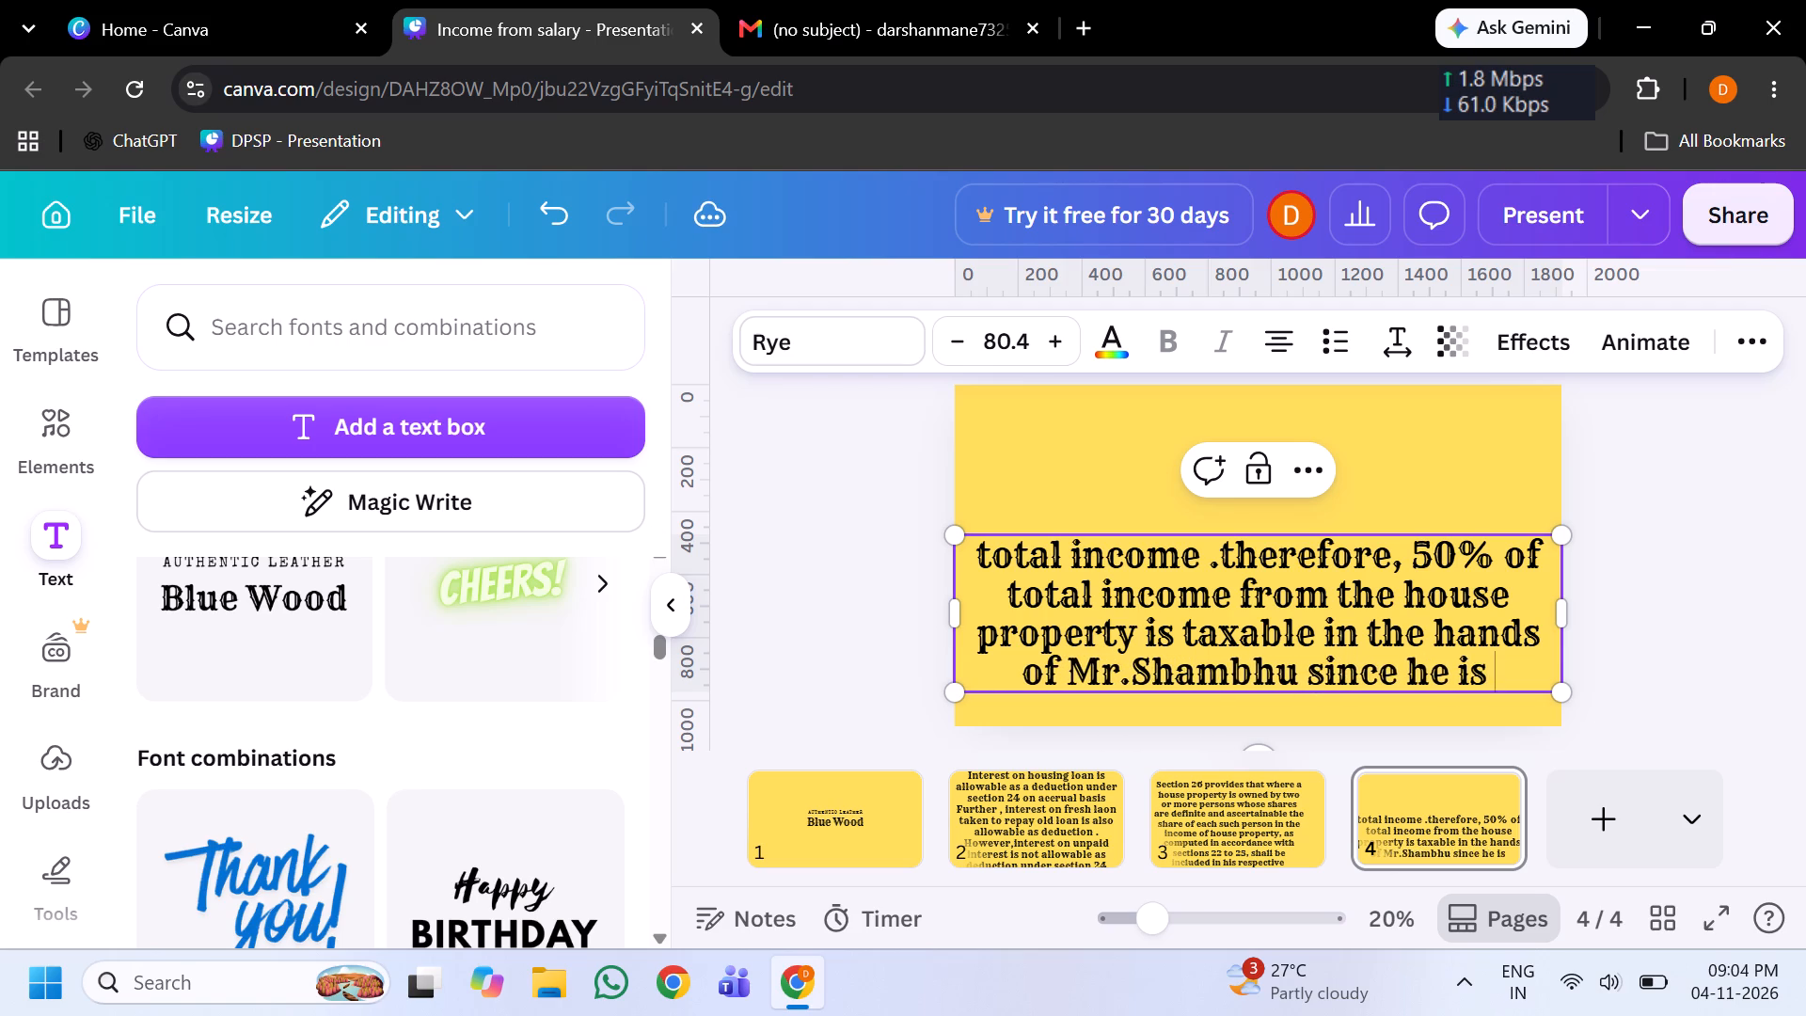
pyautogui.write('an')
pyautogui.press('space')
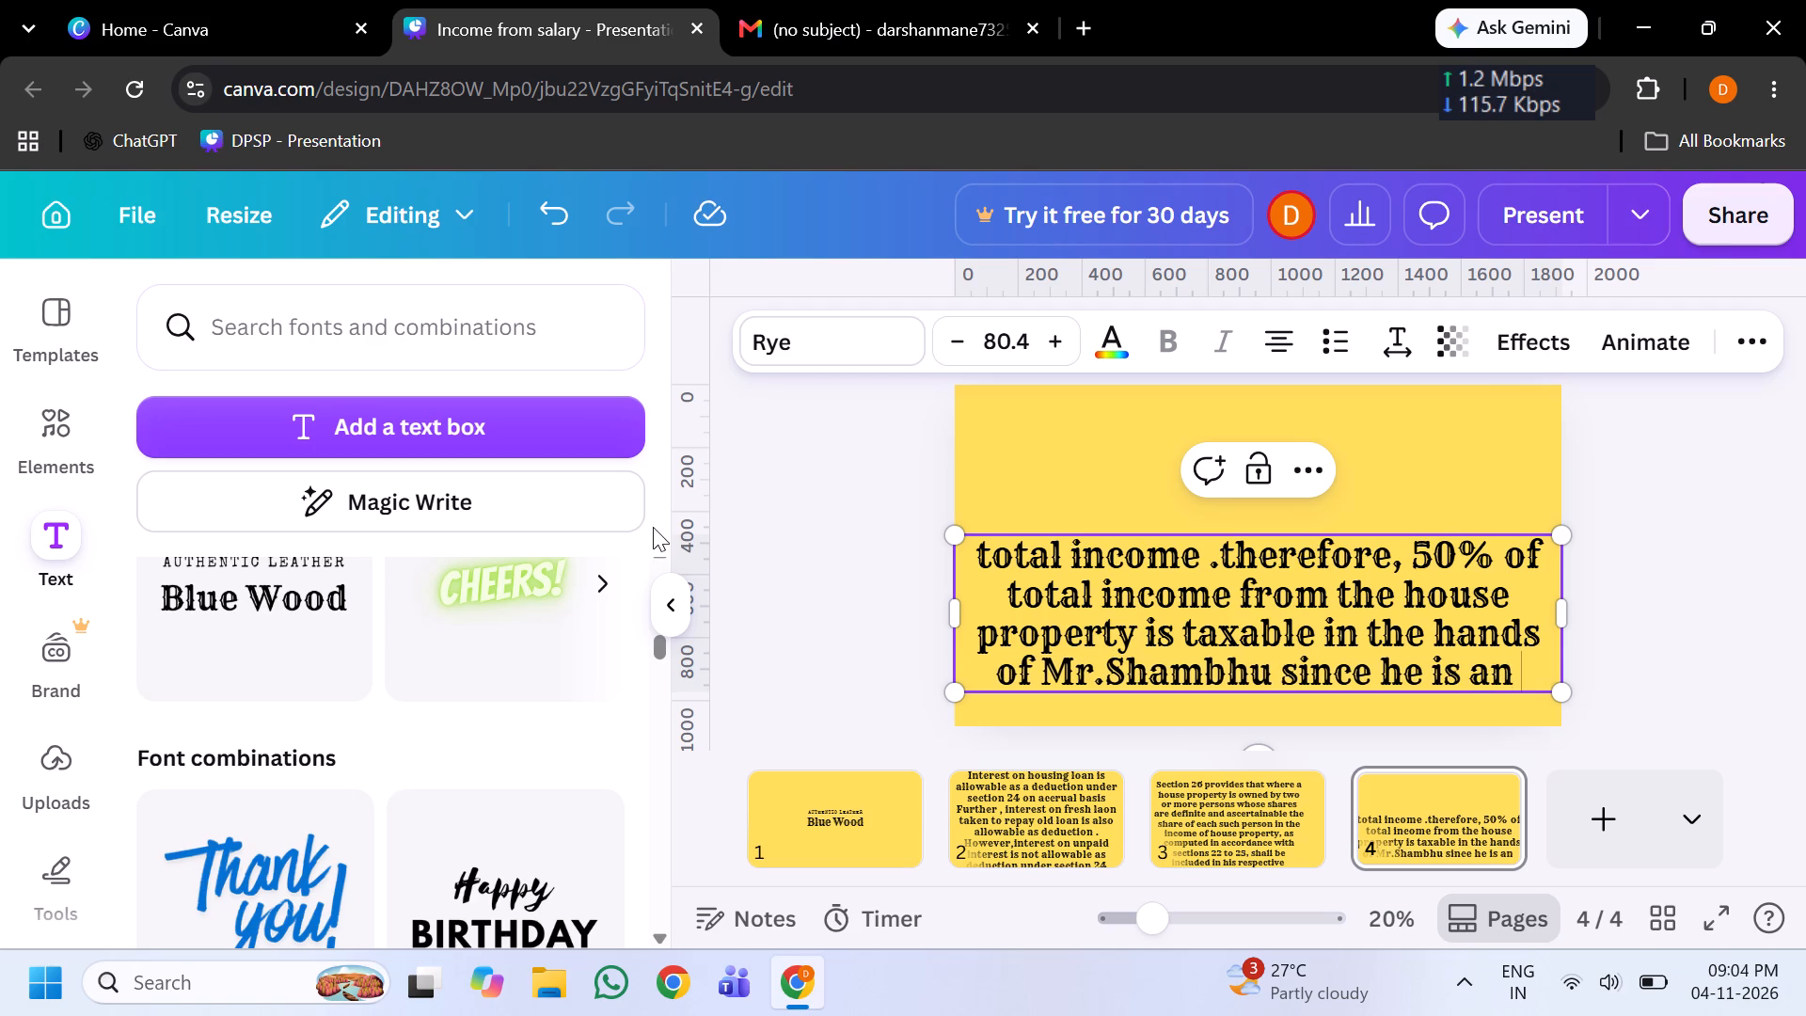
pyautogui.write('equa')
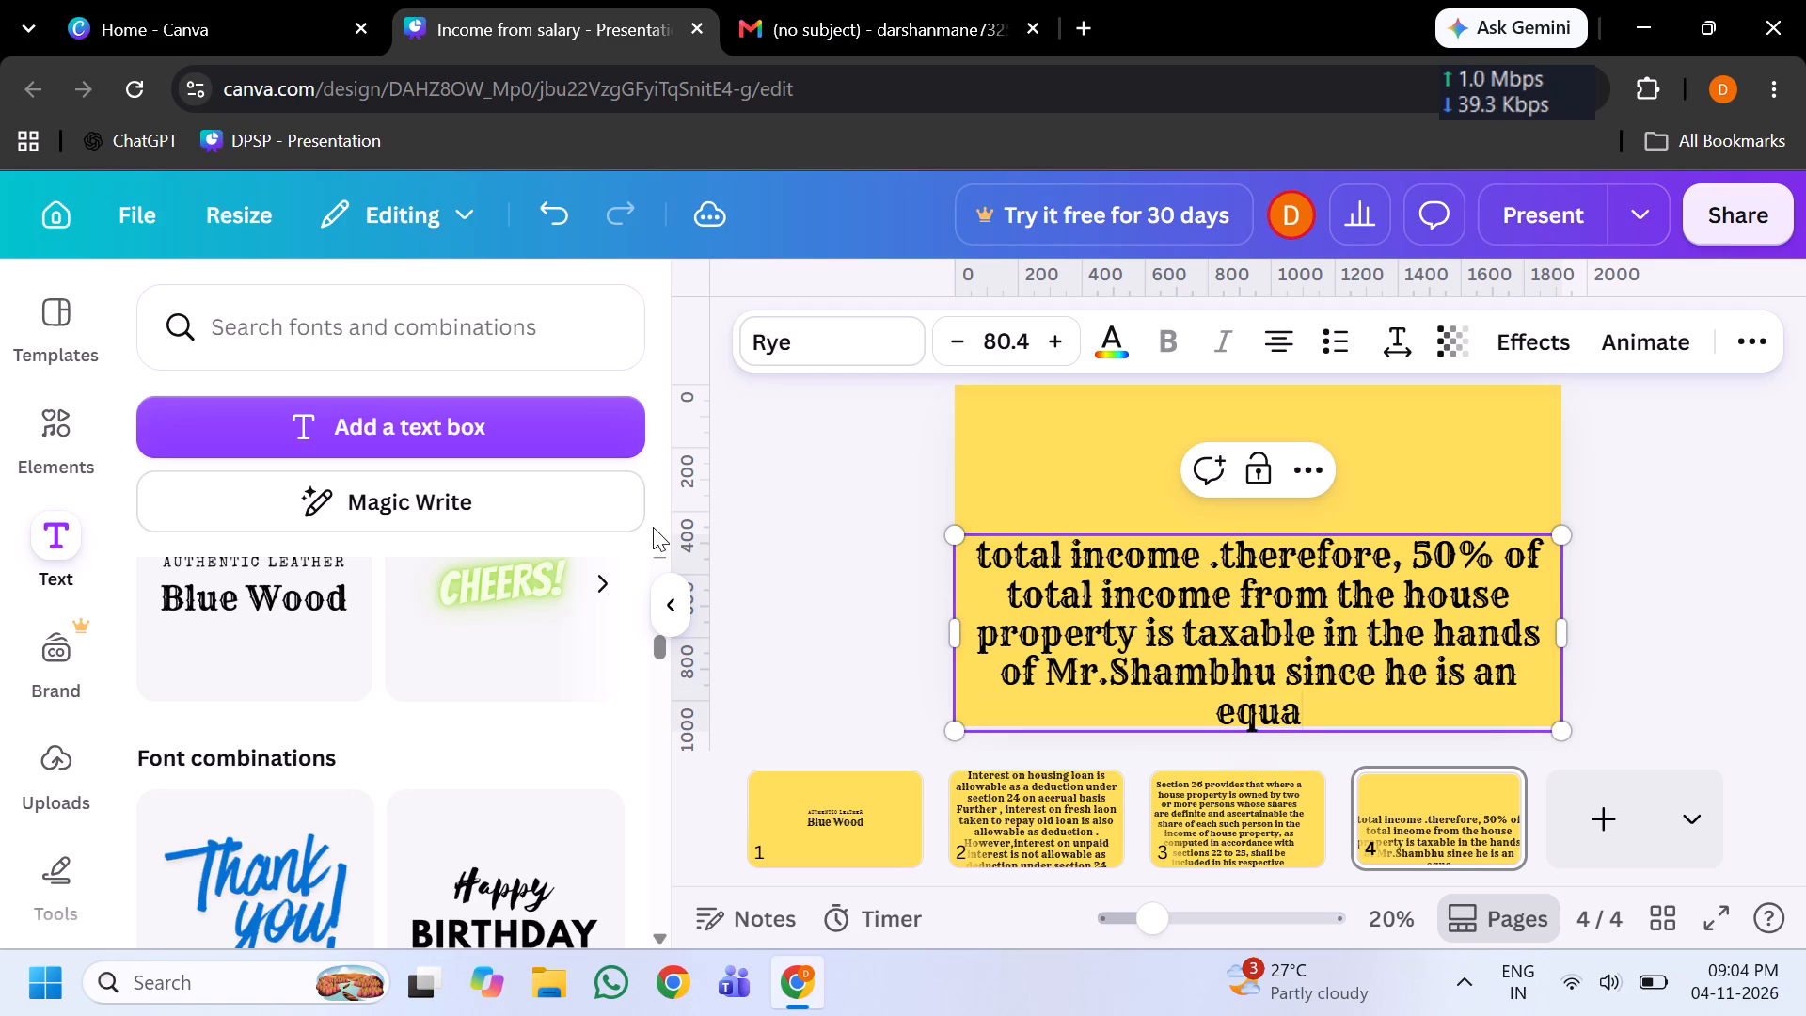
pyautogui.press('l')
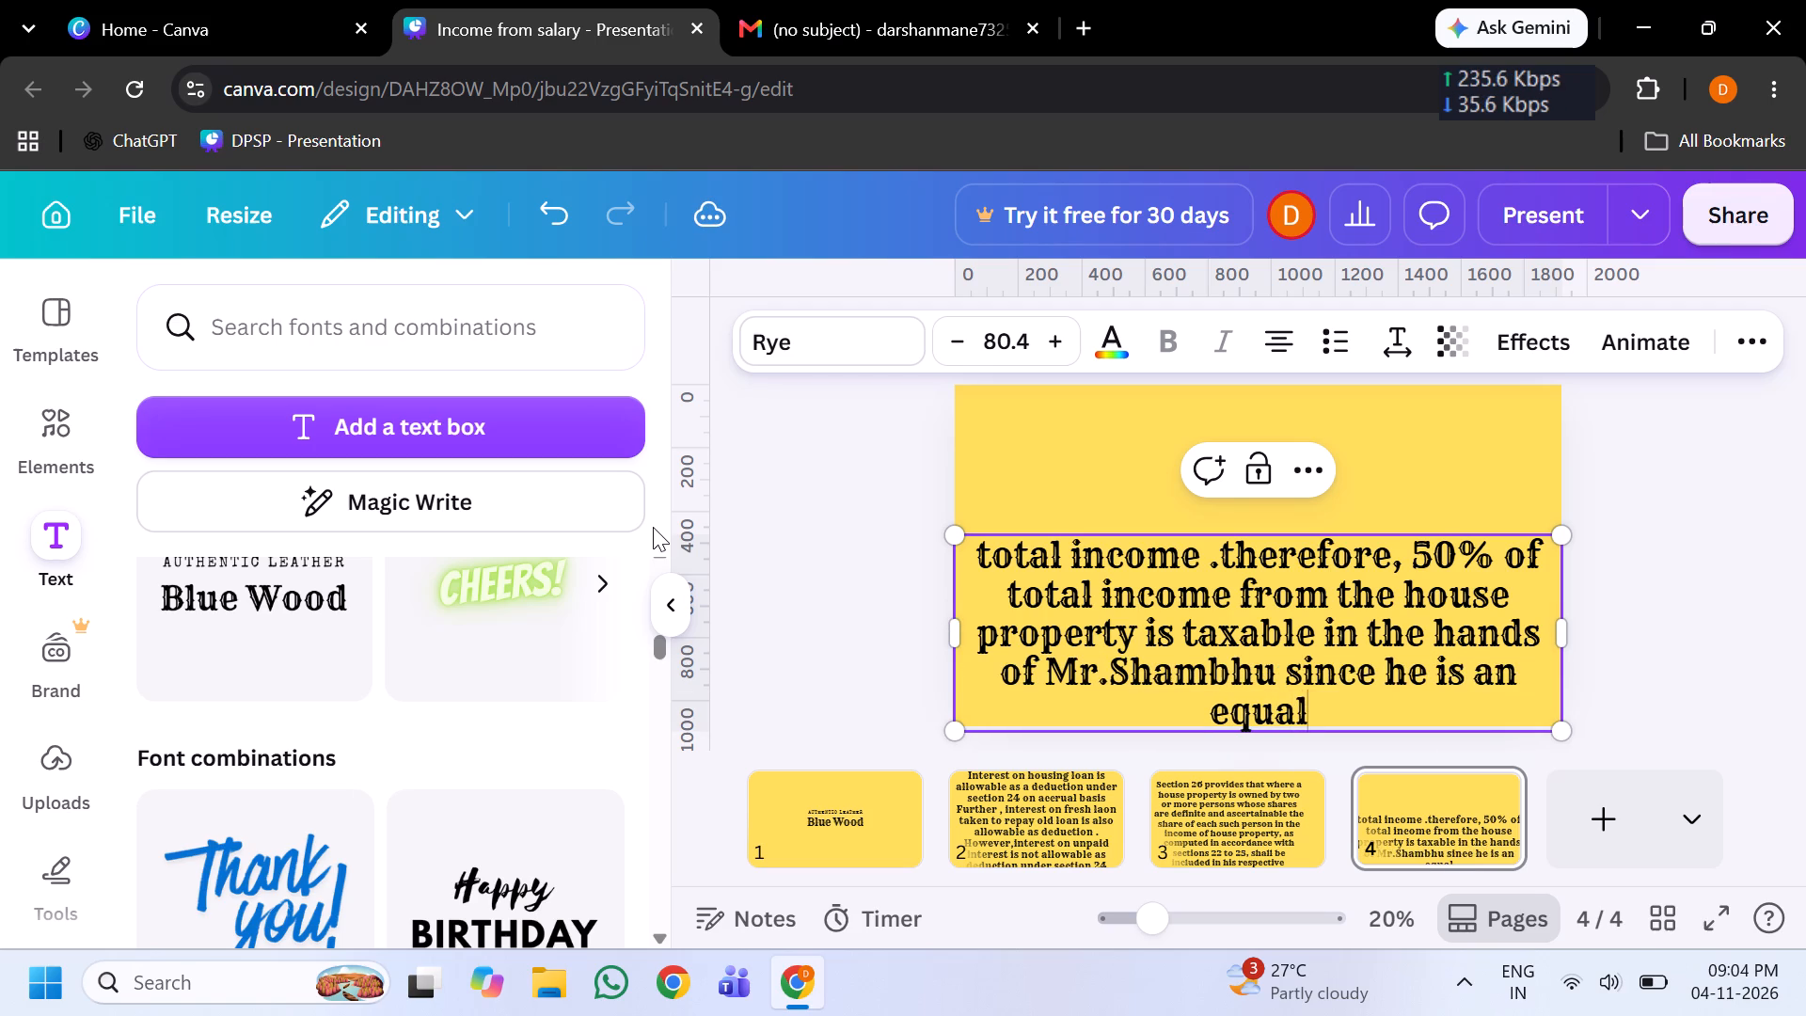
pyautogui.press('space')
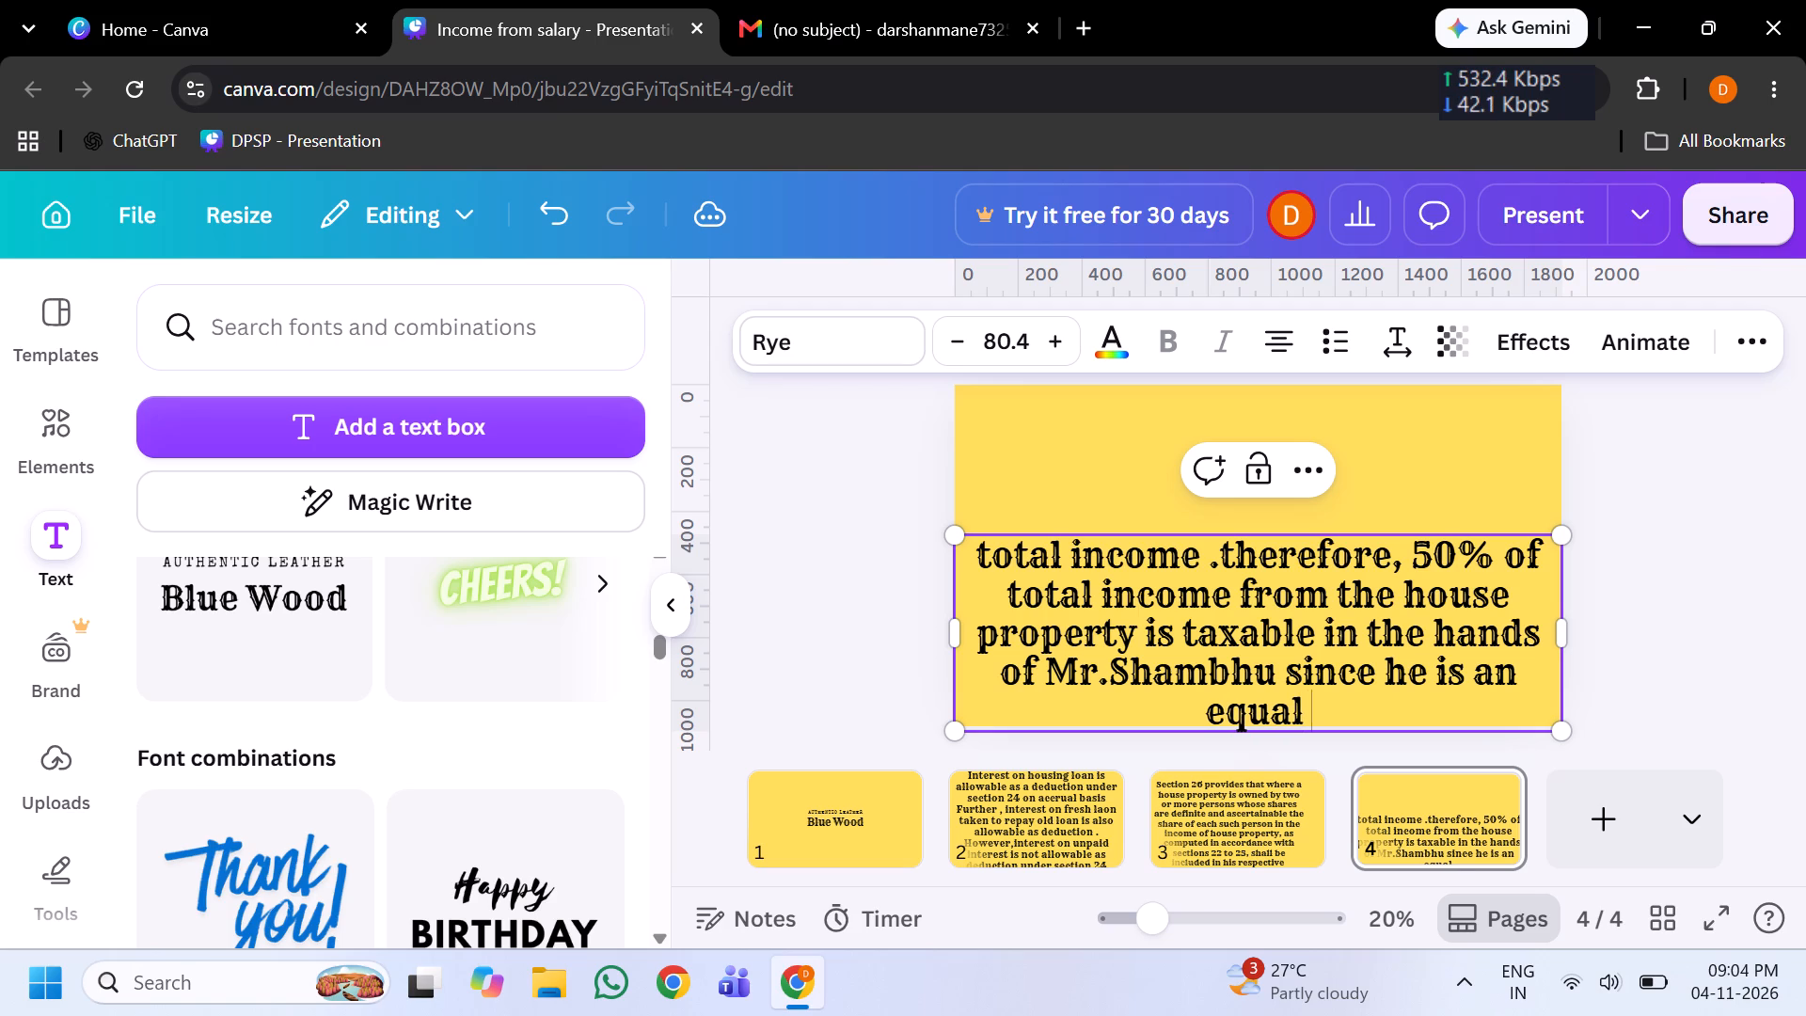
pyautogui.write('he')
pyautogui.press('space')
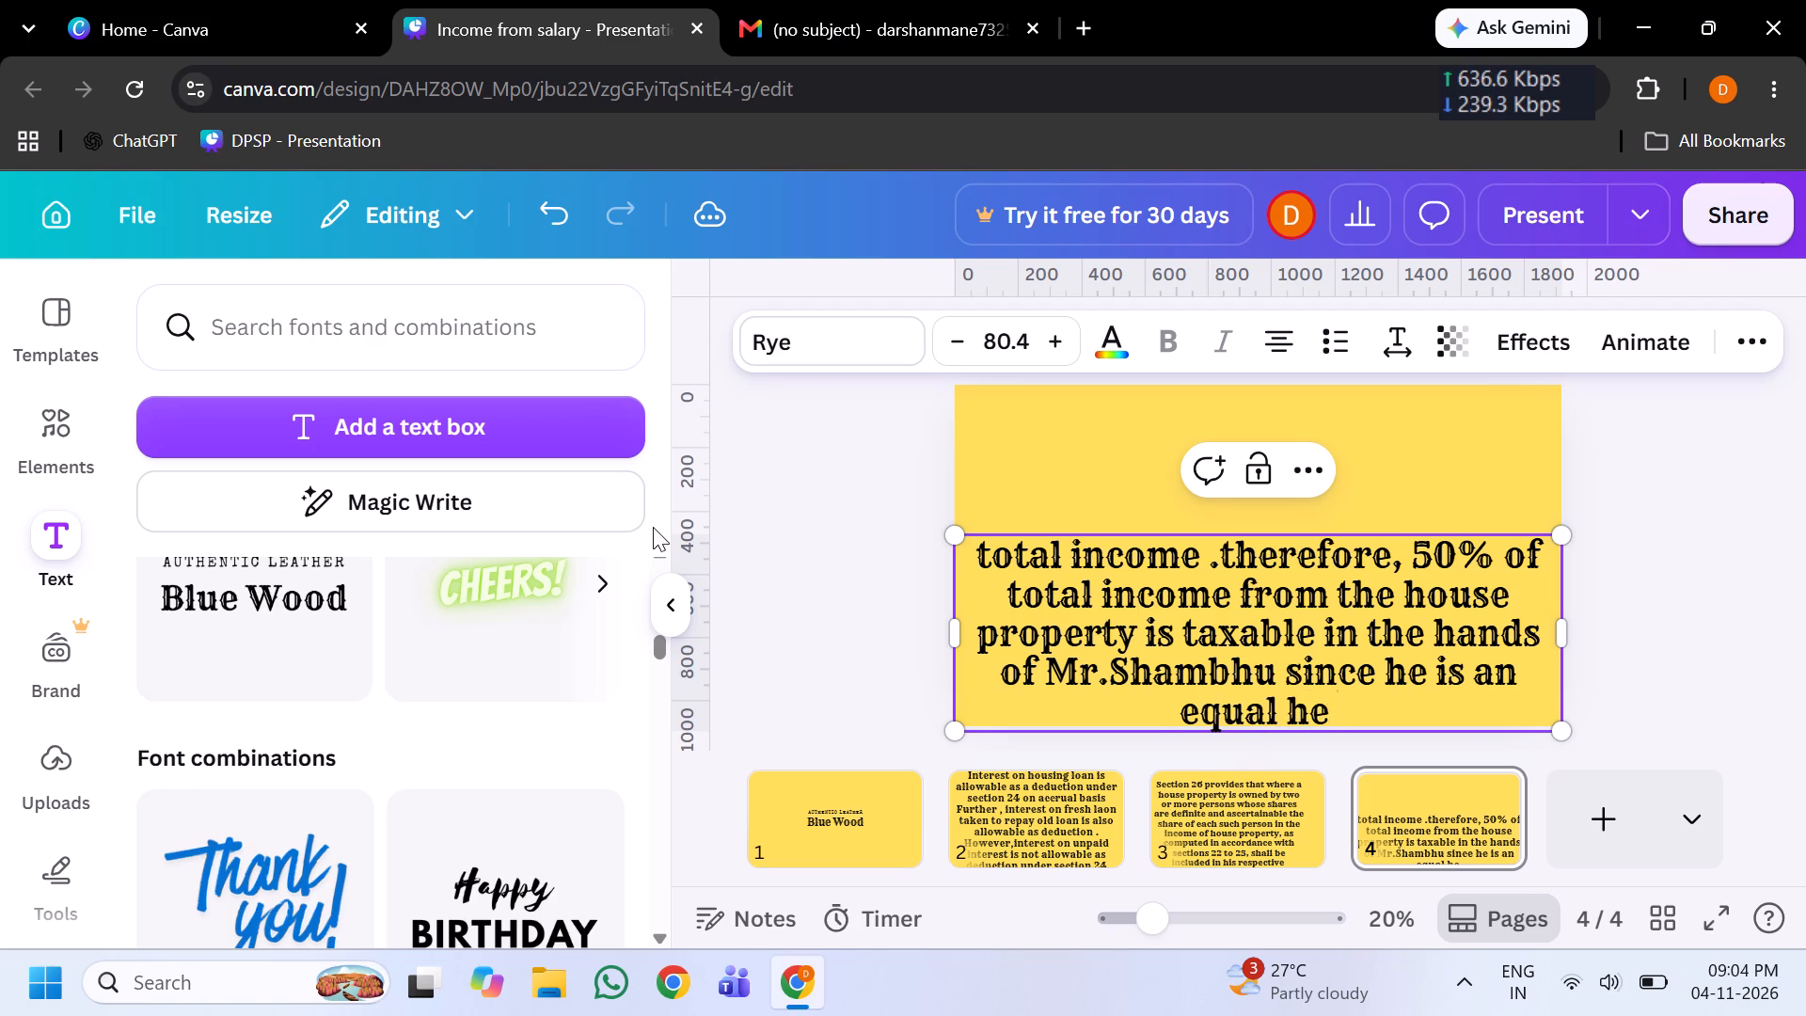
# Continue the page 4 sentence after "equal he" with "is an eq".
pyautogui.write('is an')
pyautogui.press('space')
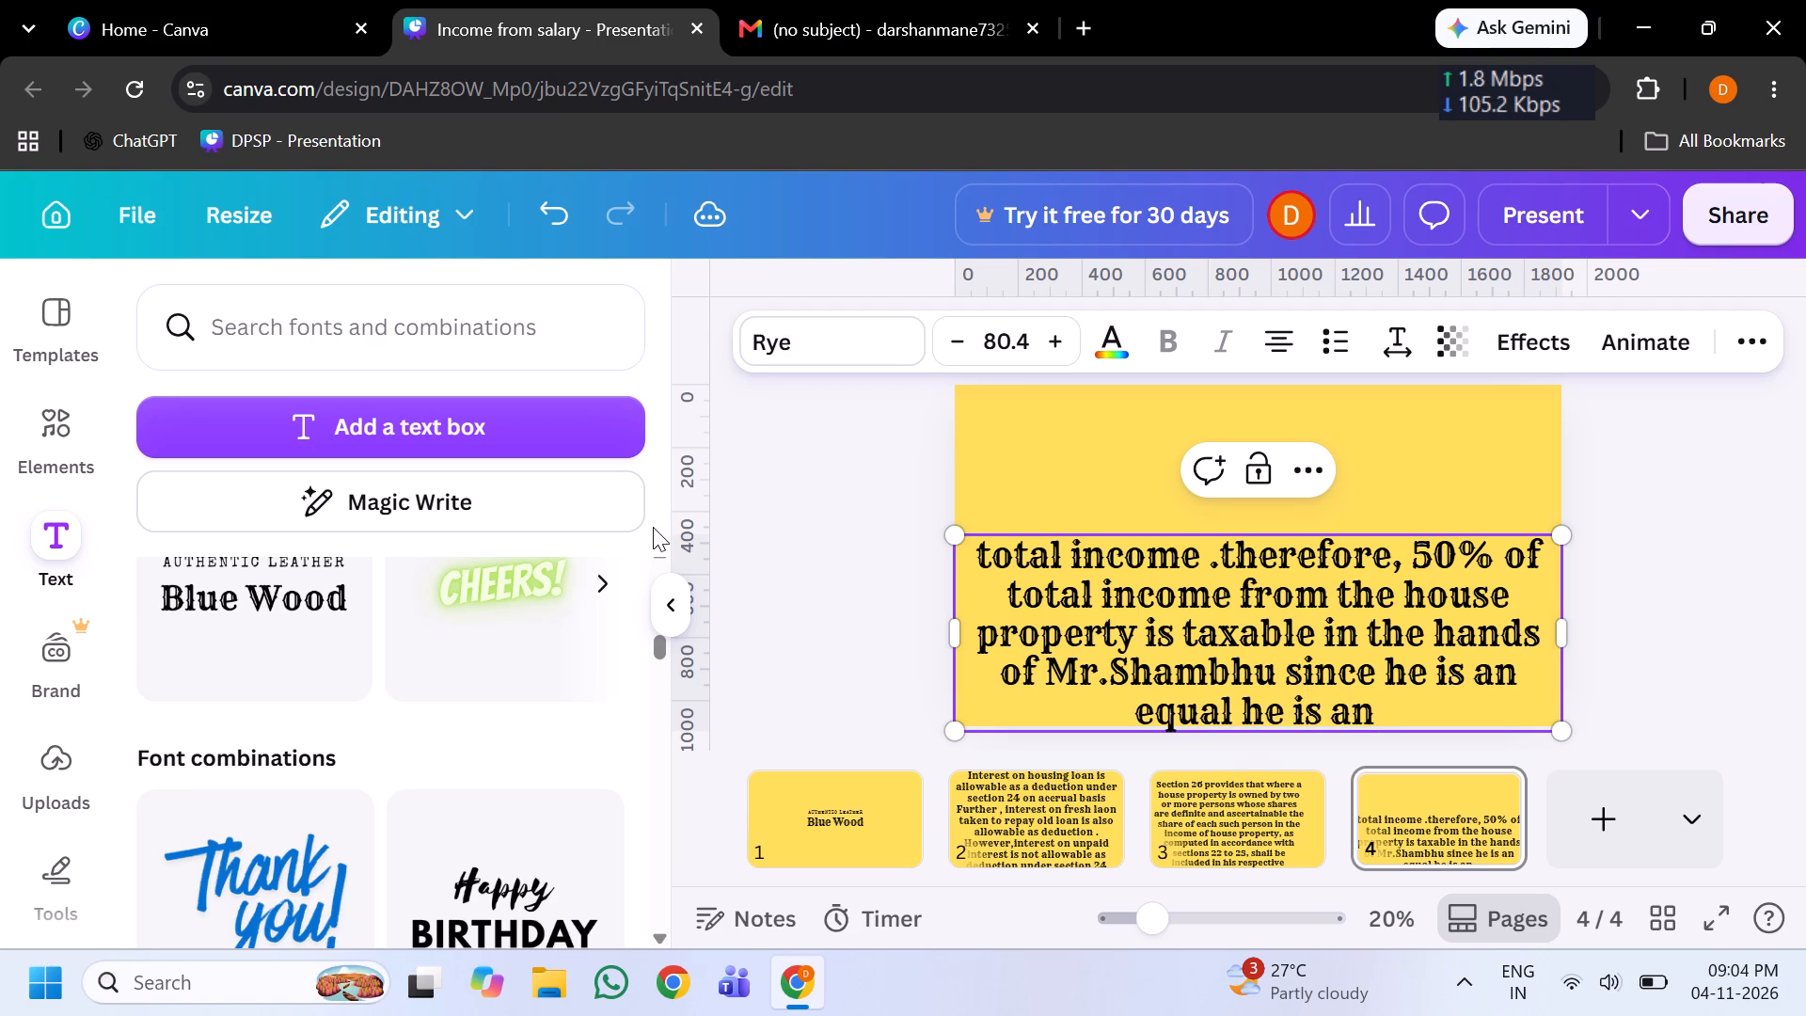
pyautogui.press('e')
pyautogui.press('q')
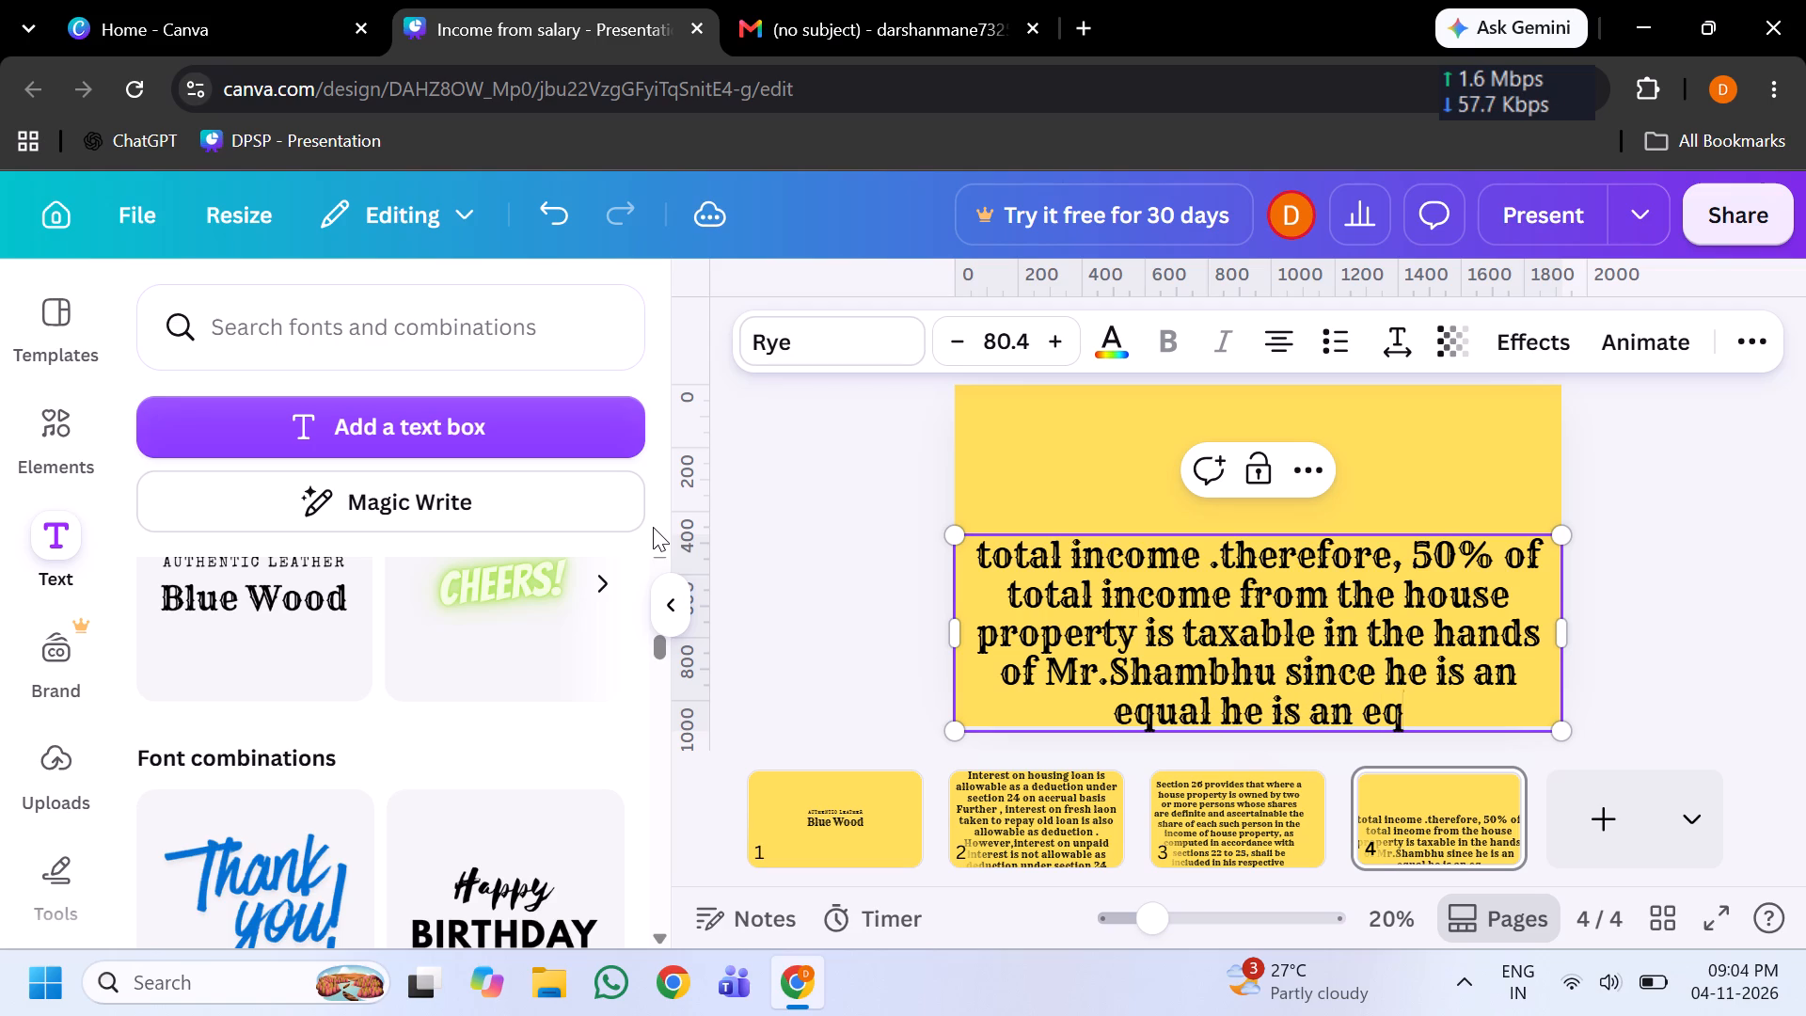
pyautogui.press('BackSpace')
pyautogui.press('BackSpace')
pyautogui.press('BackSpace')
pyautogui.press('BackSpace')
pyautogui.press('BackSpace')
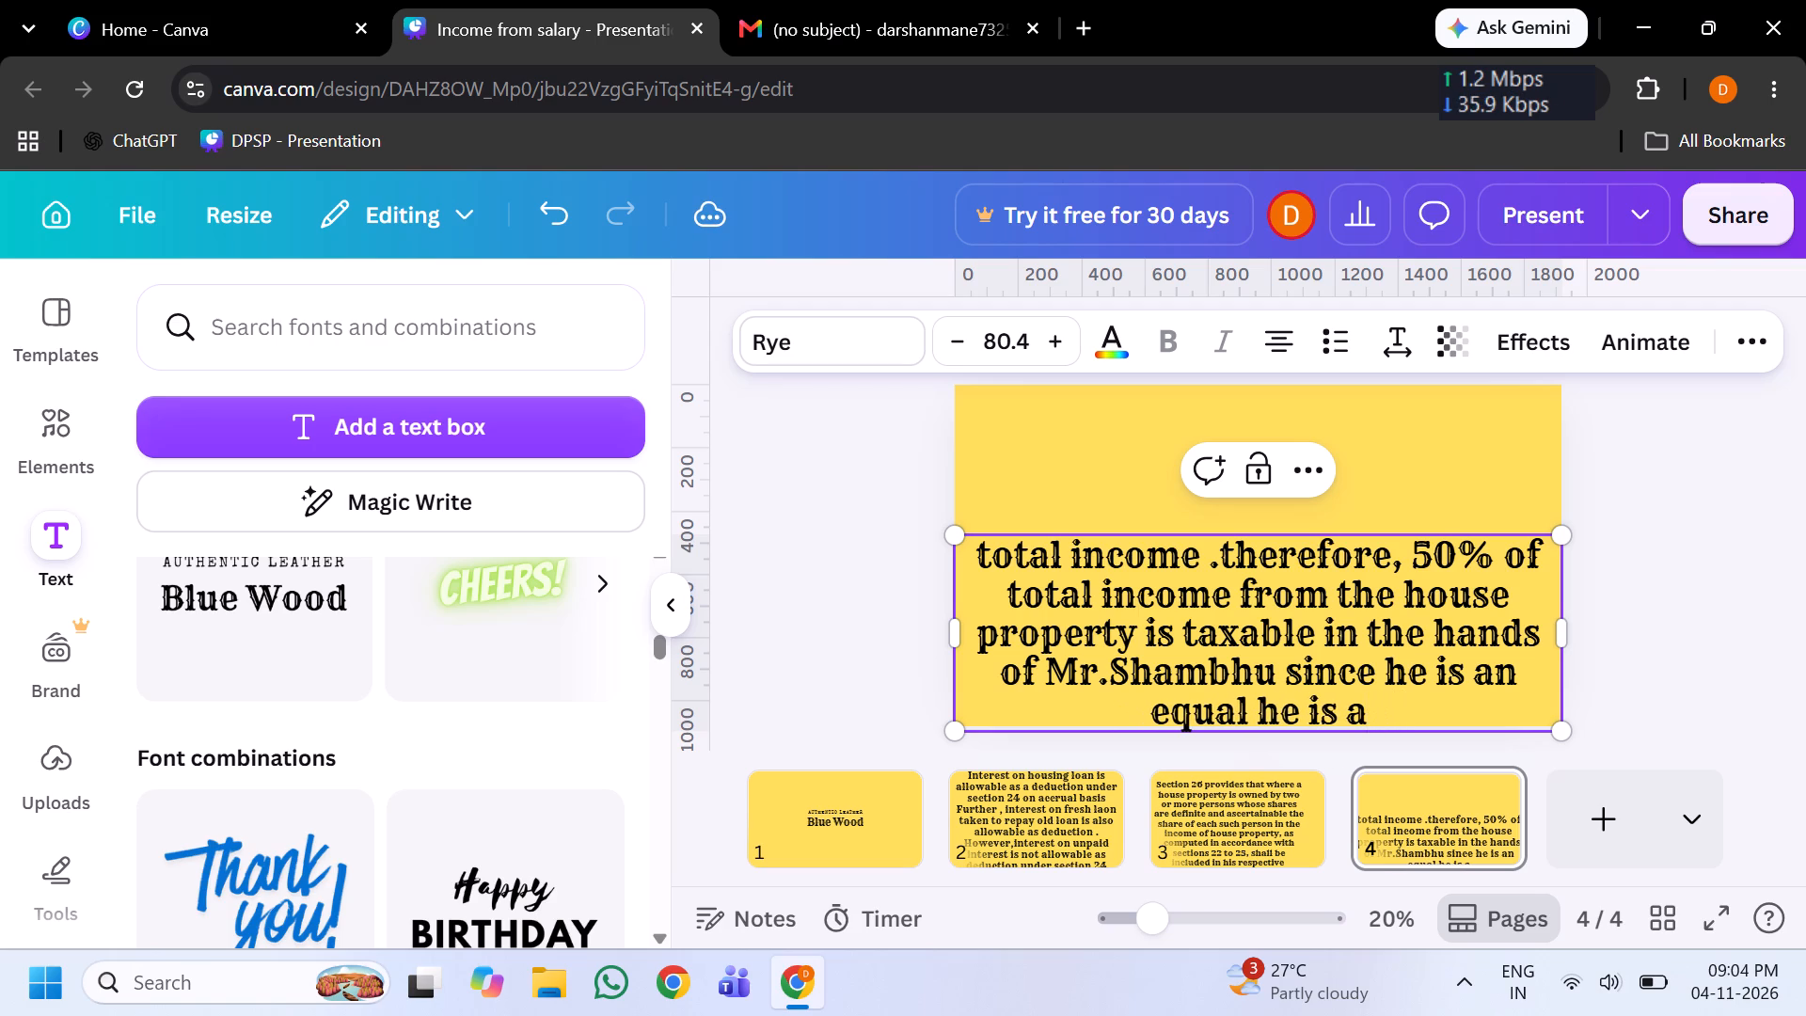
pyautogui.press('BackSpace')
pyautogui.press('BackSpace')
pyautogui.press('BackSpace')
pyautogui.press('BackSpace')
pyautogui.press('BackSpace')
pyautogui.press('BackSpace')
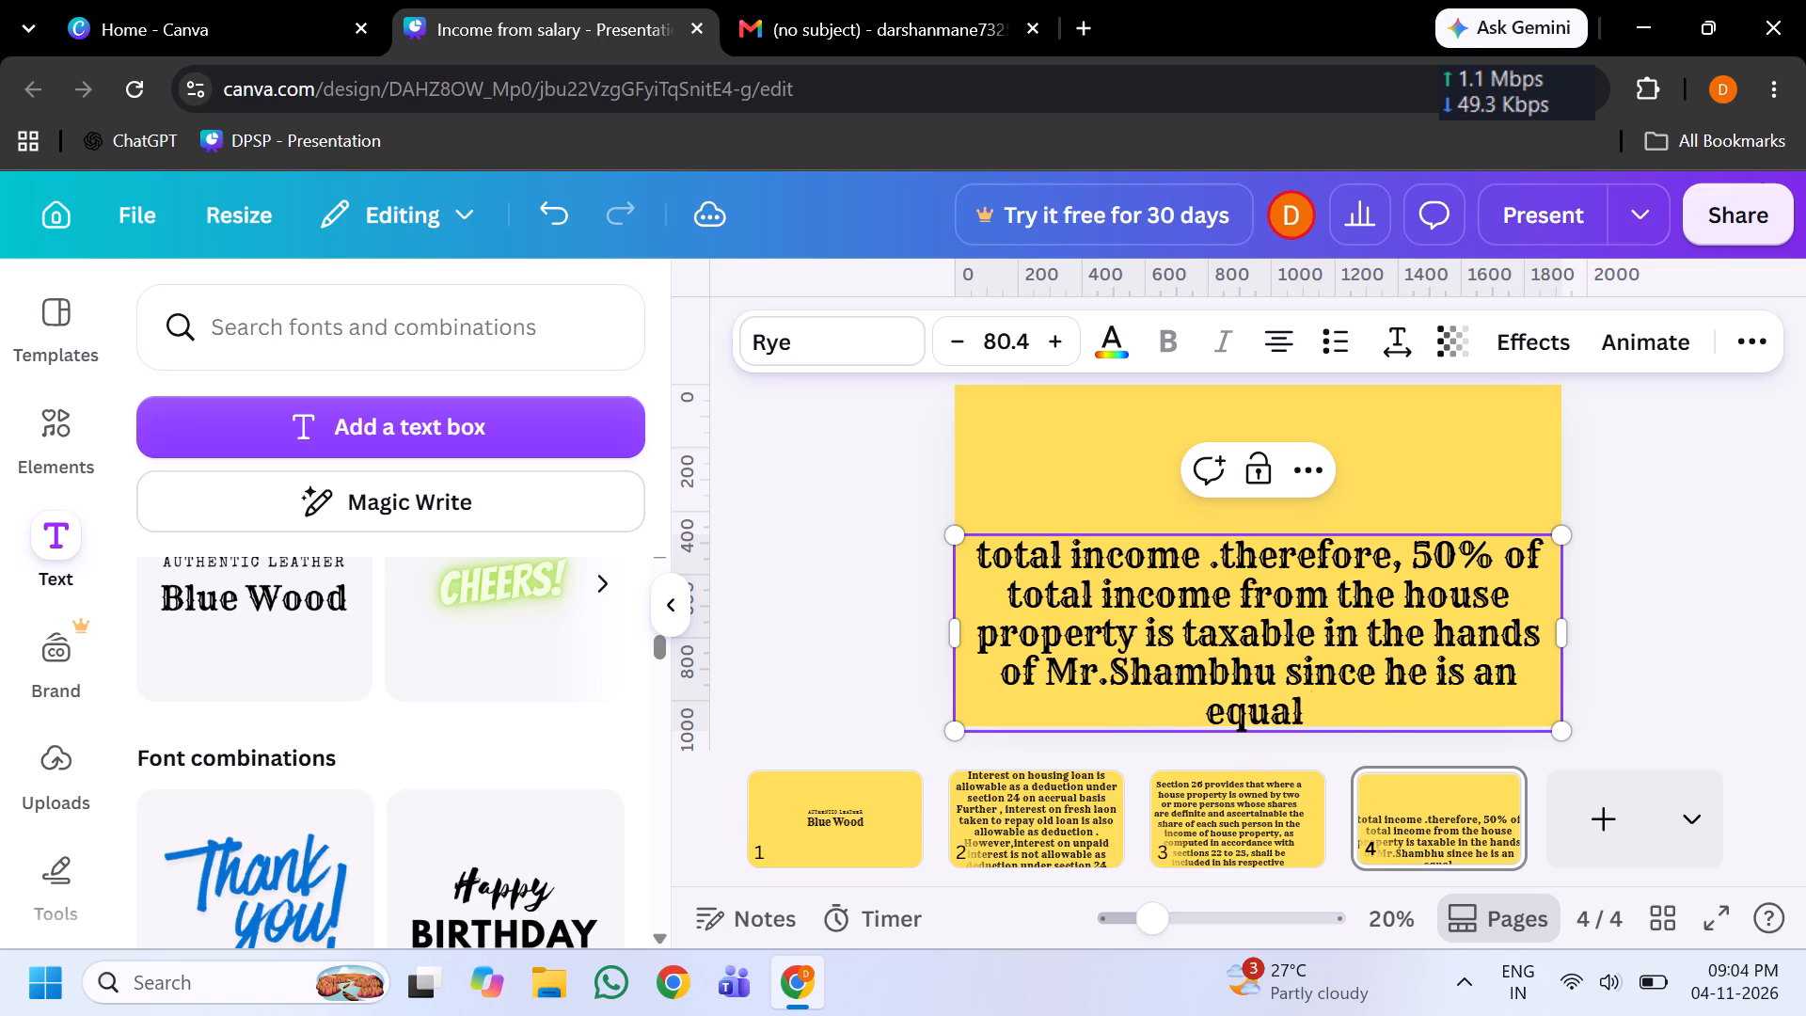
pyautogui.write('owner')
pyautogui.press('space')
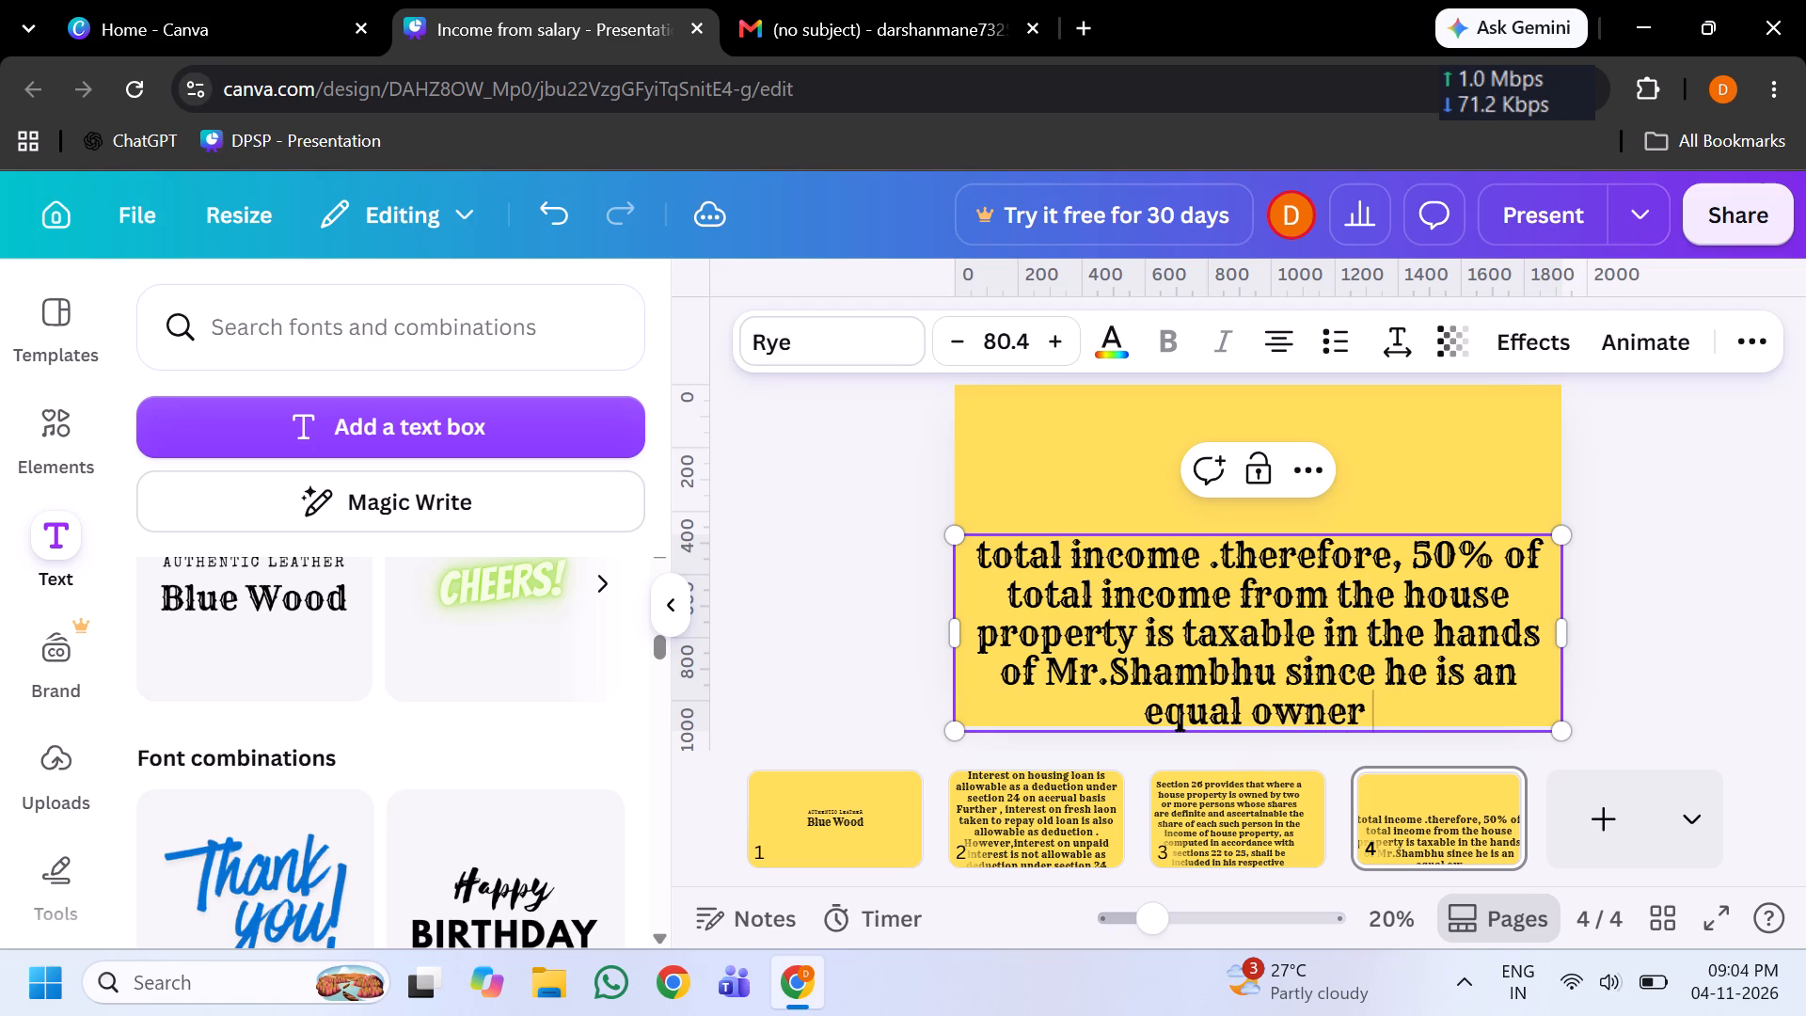
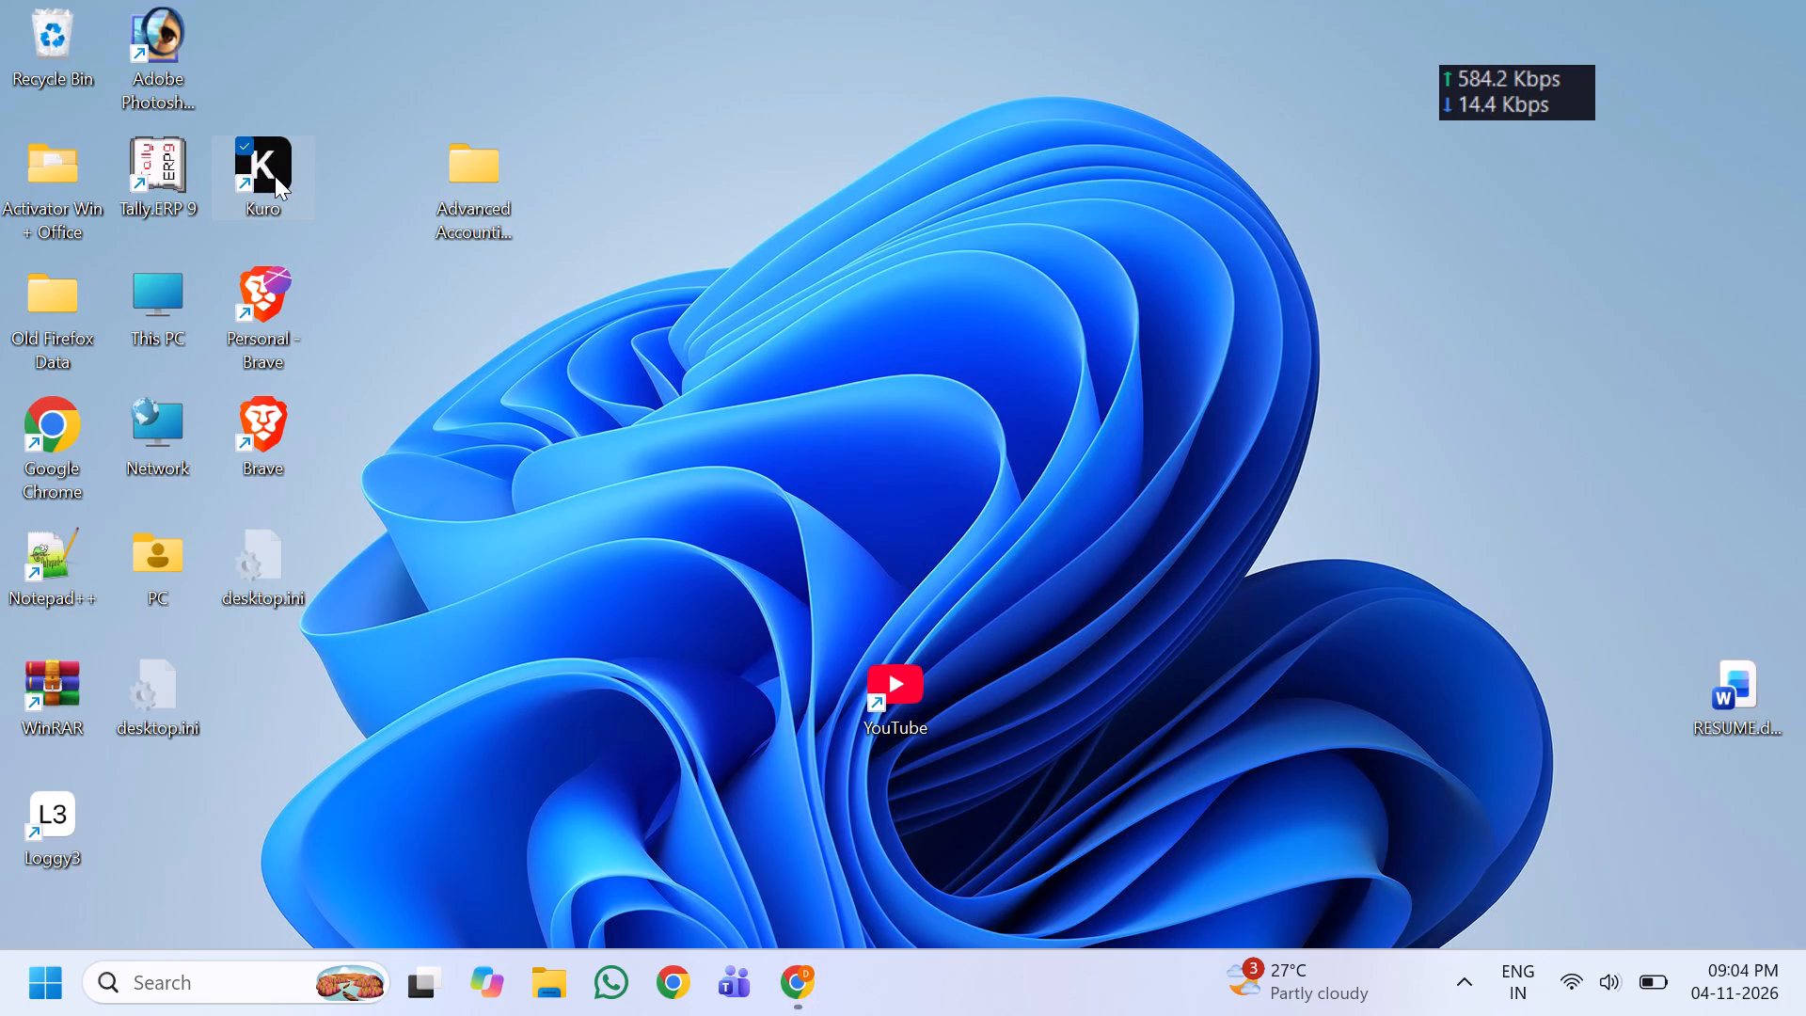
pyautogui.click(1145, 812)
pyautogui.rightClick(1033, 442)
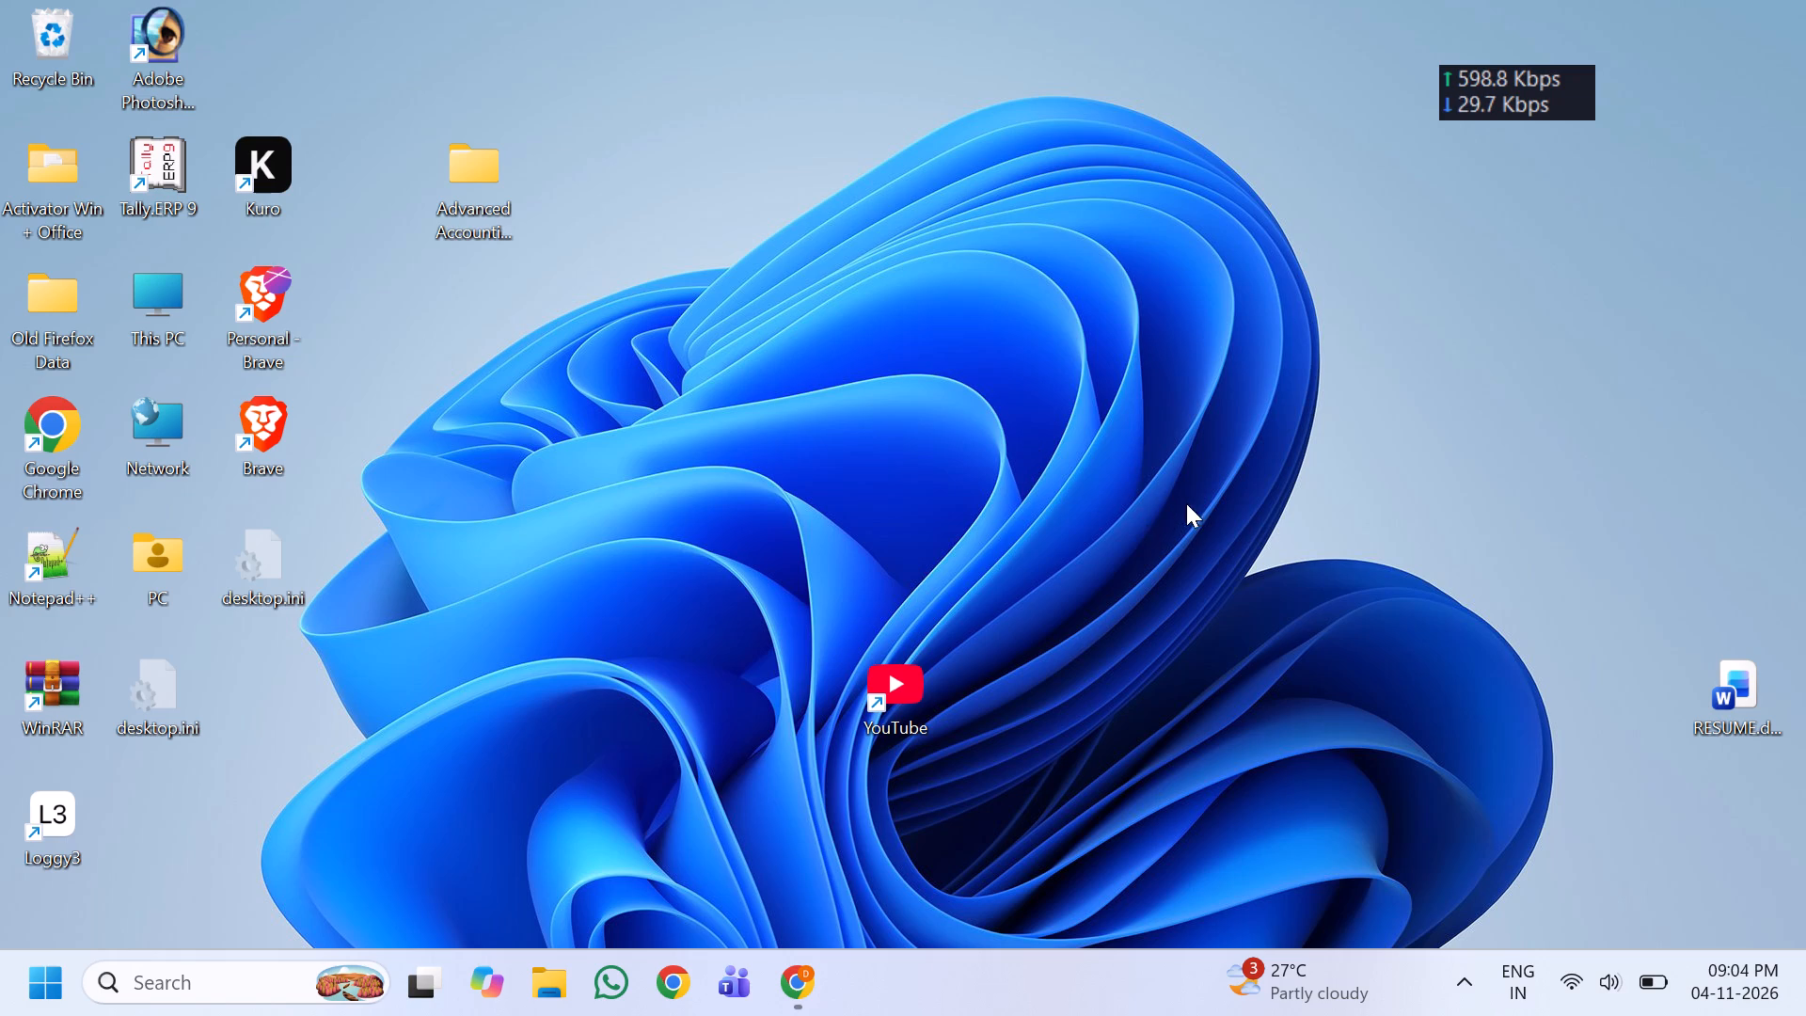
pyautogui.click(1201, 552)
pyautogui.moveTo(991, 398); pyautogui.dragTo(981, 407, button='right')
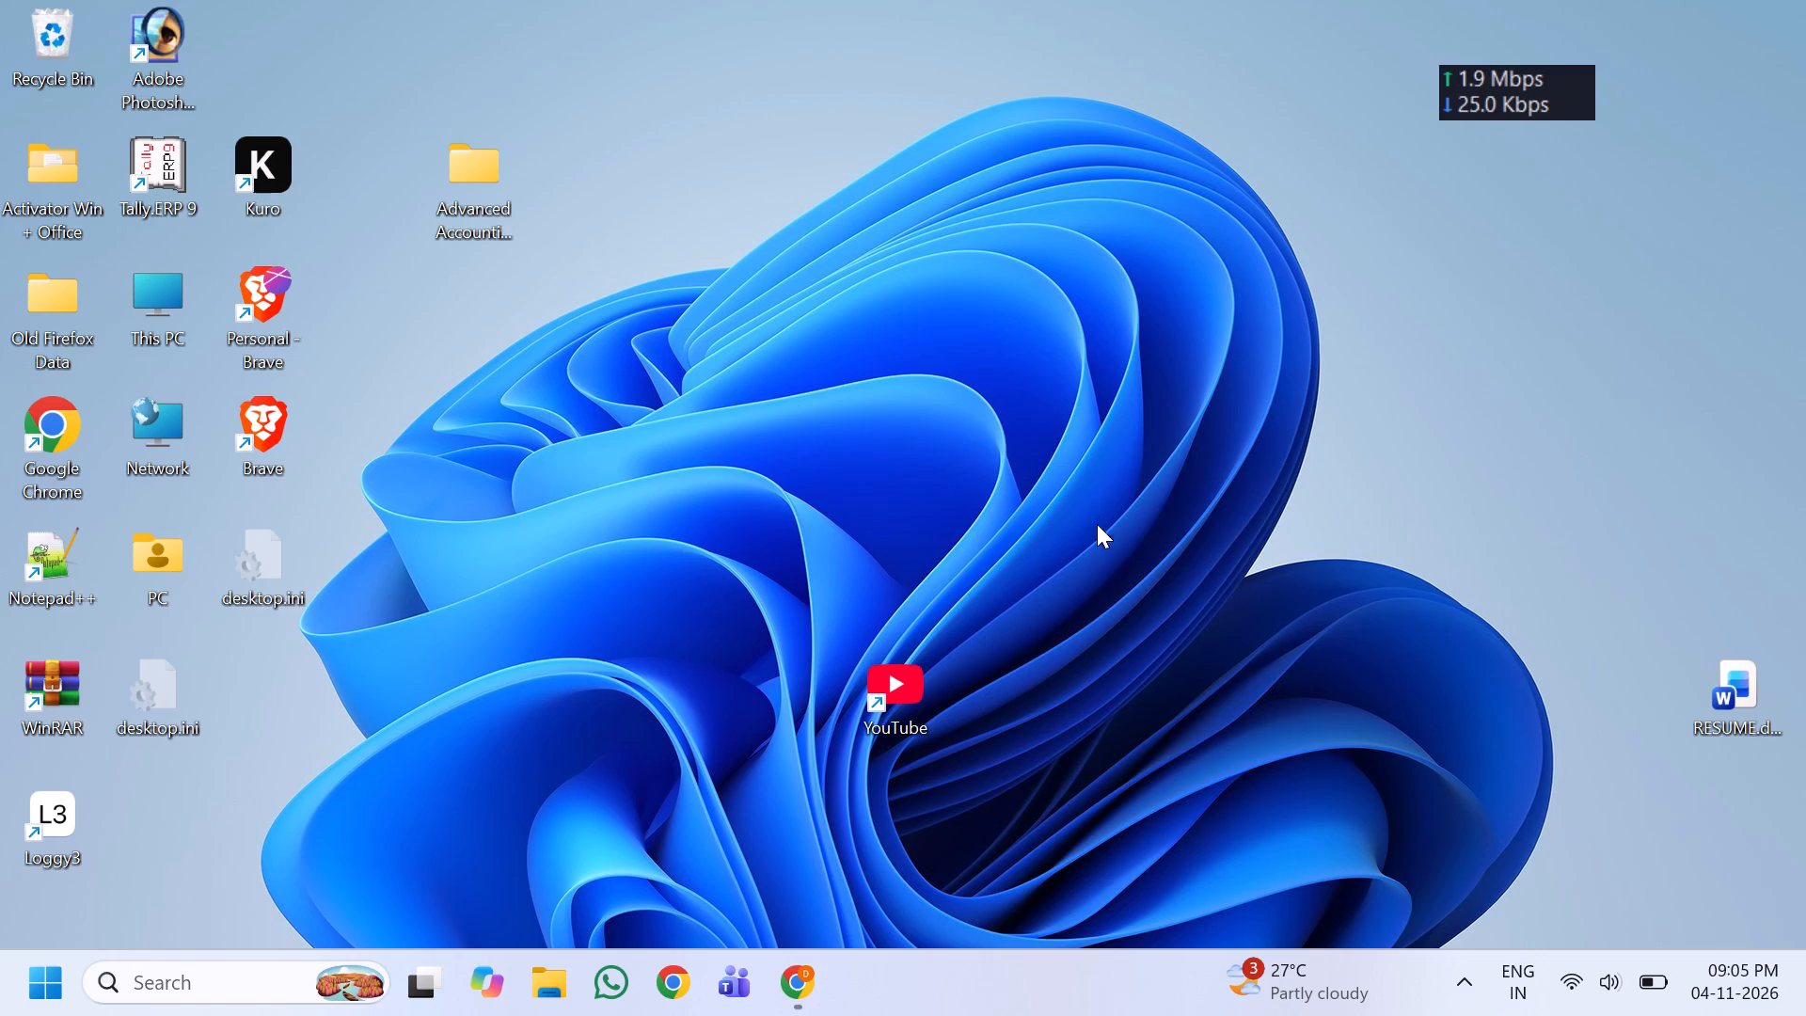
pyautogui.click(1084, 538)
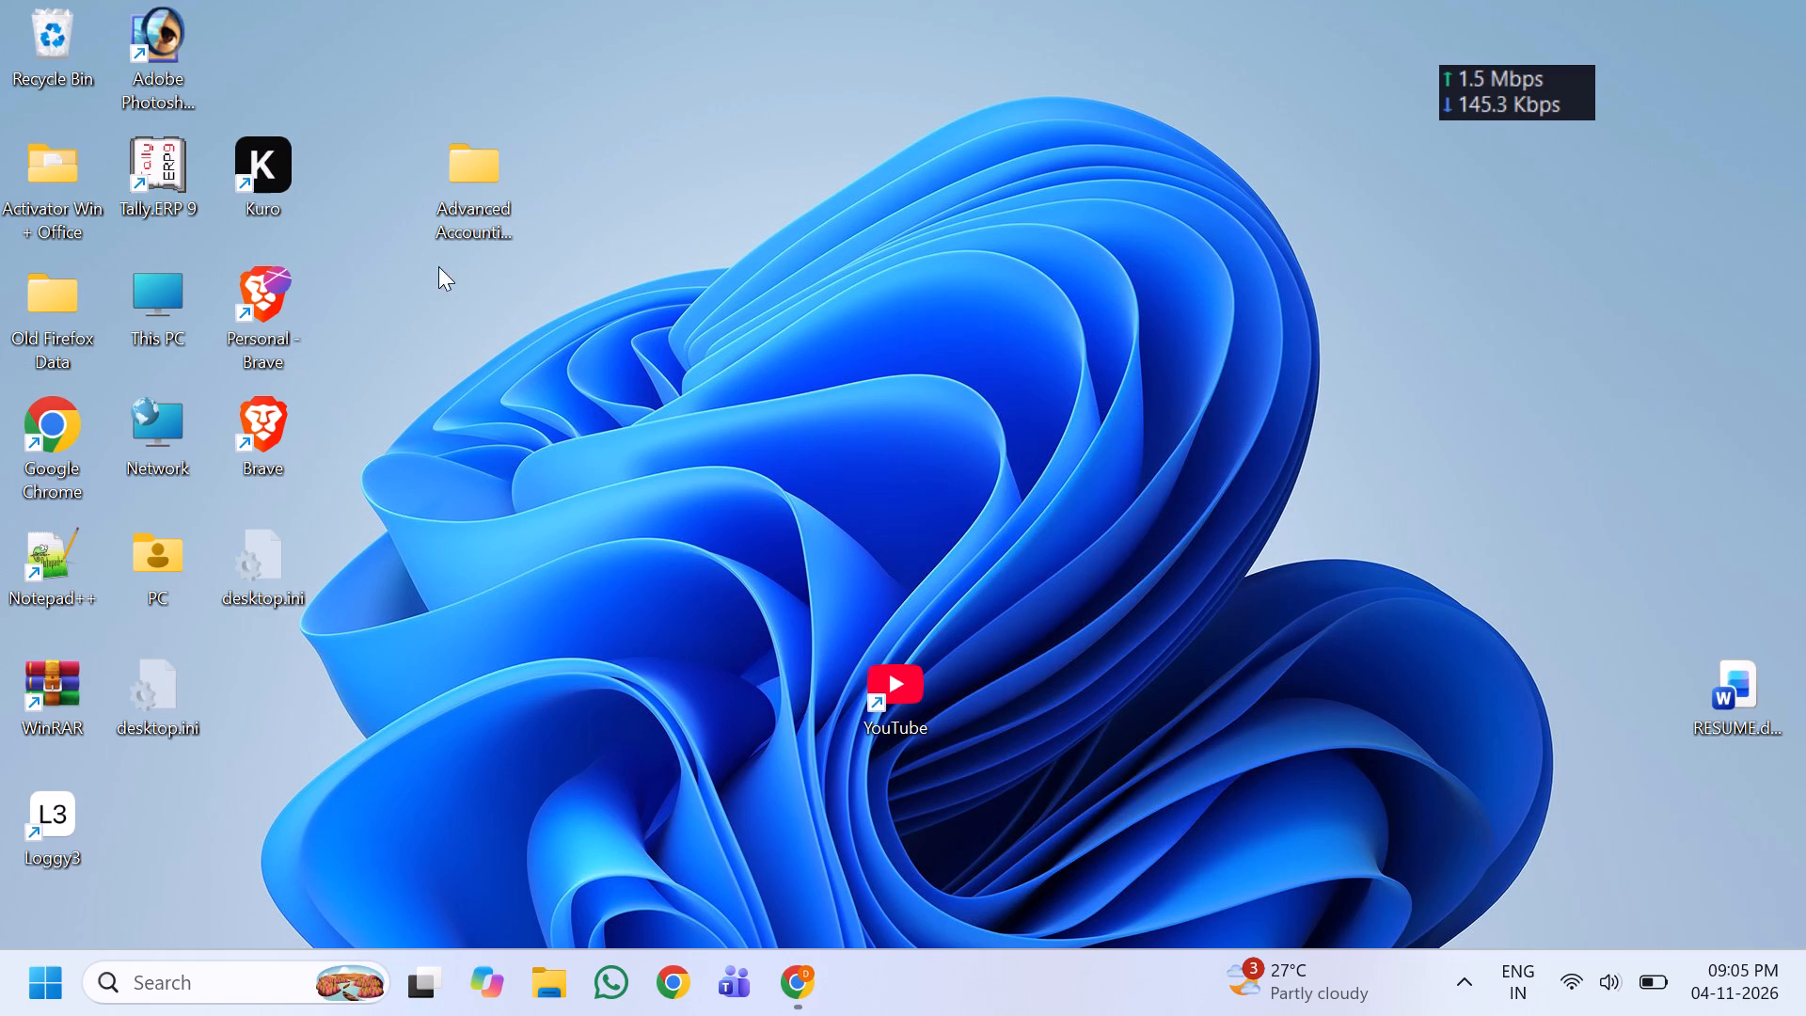
# Launch the Kuro application from its desktop shortcut.
pyautogui.doubleClick(257, 169)
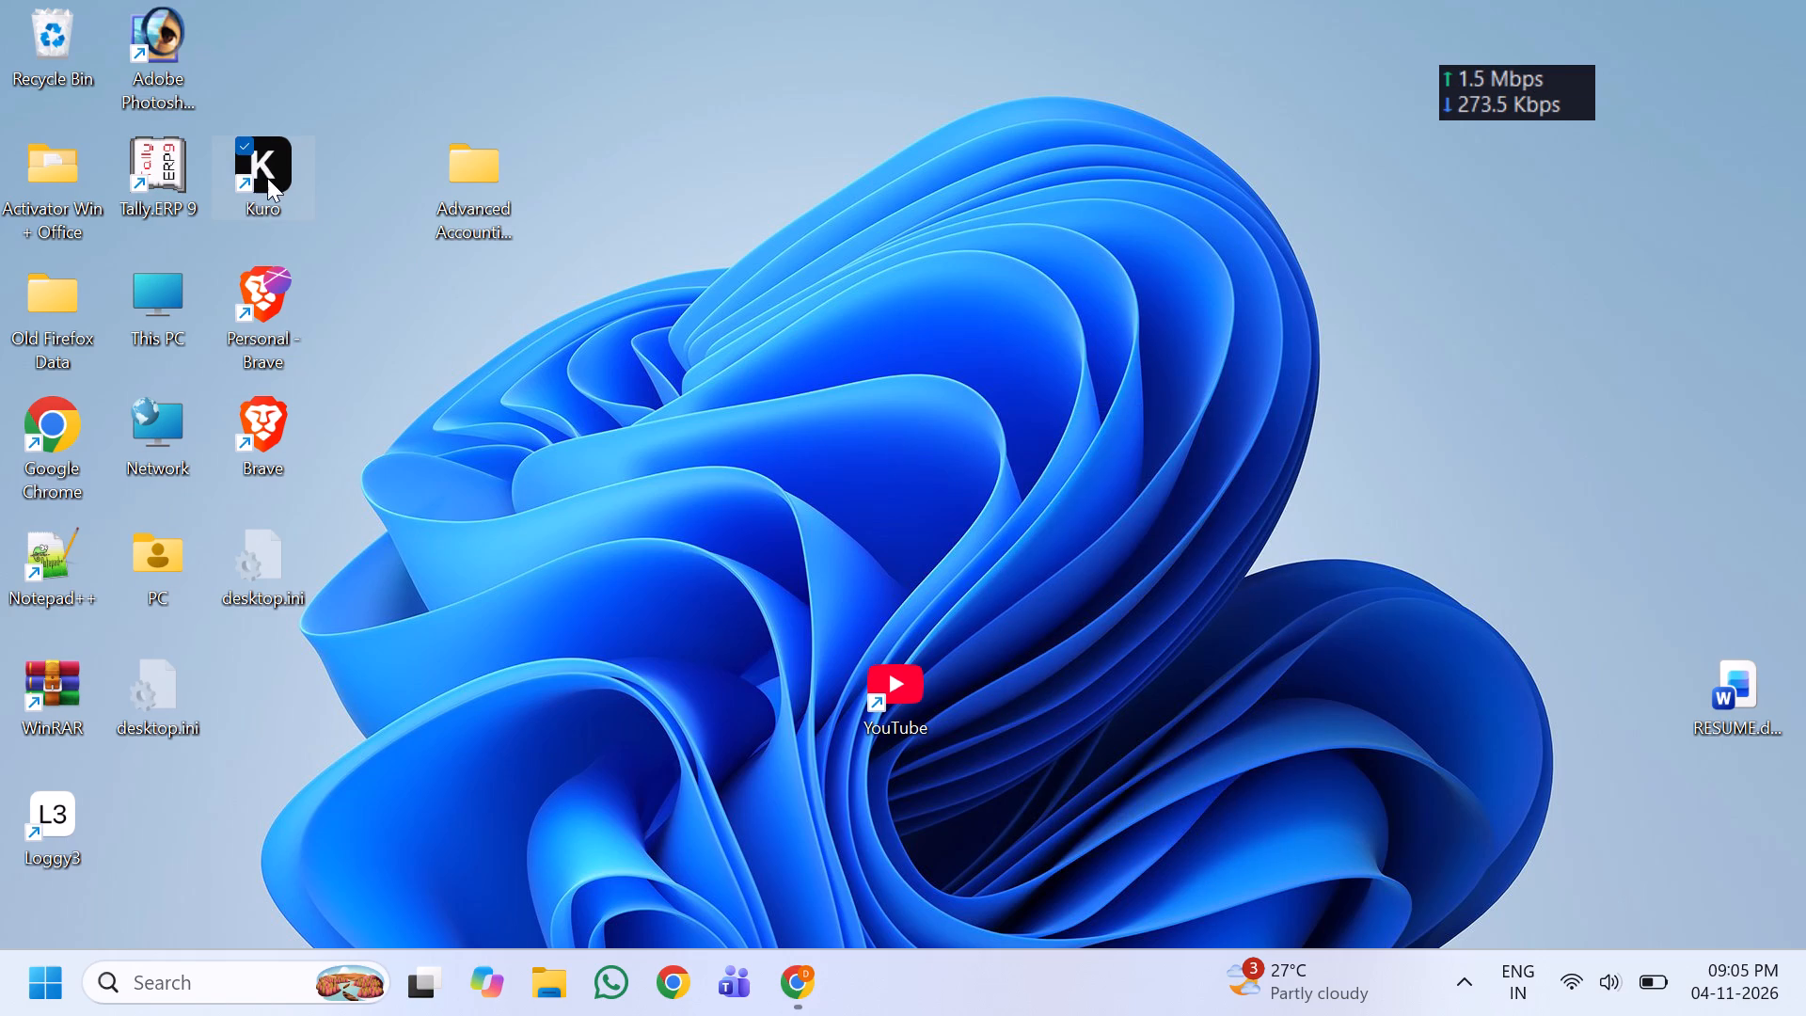
pyautogui.doubleClick(278, 179)
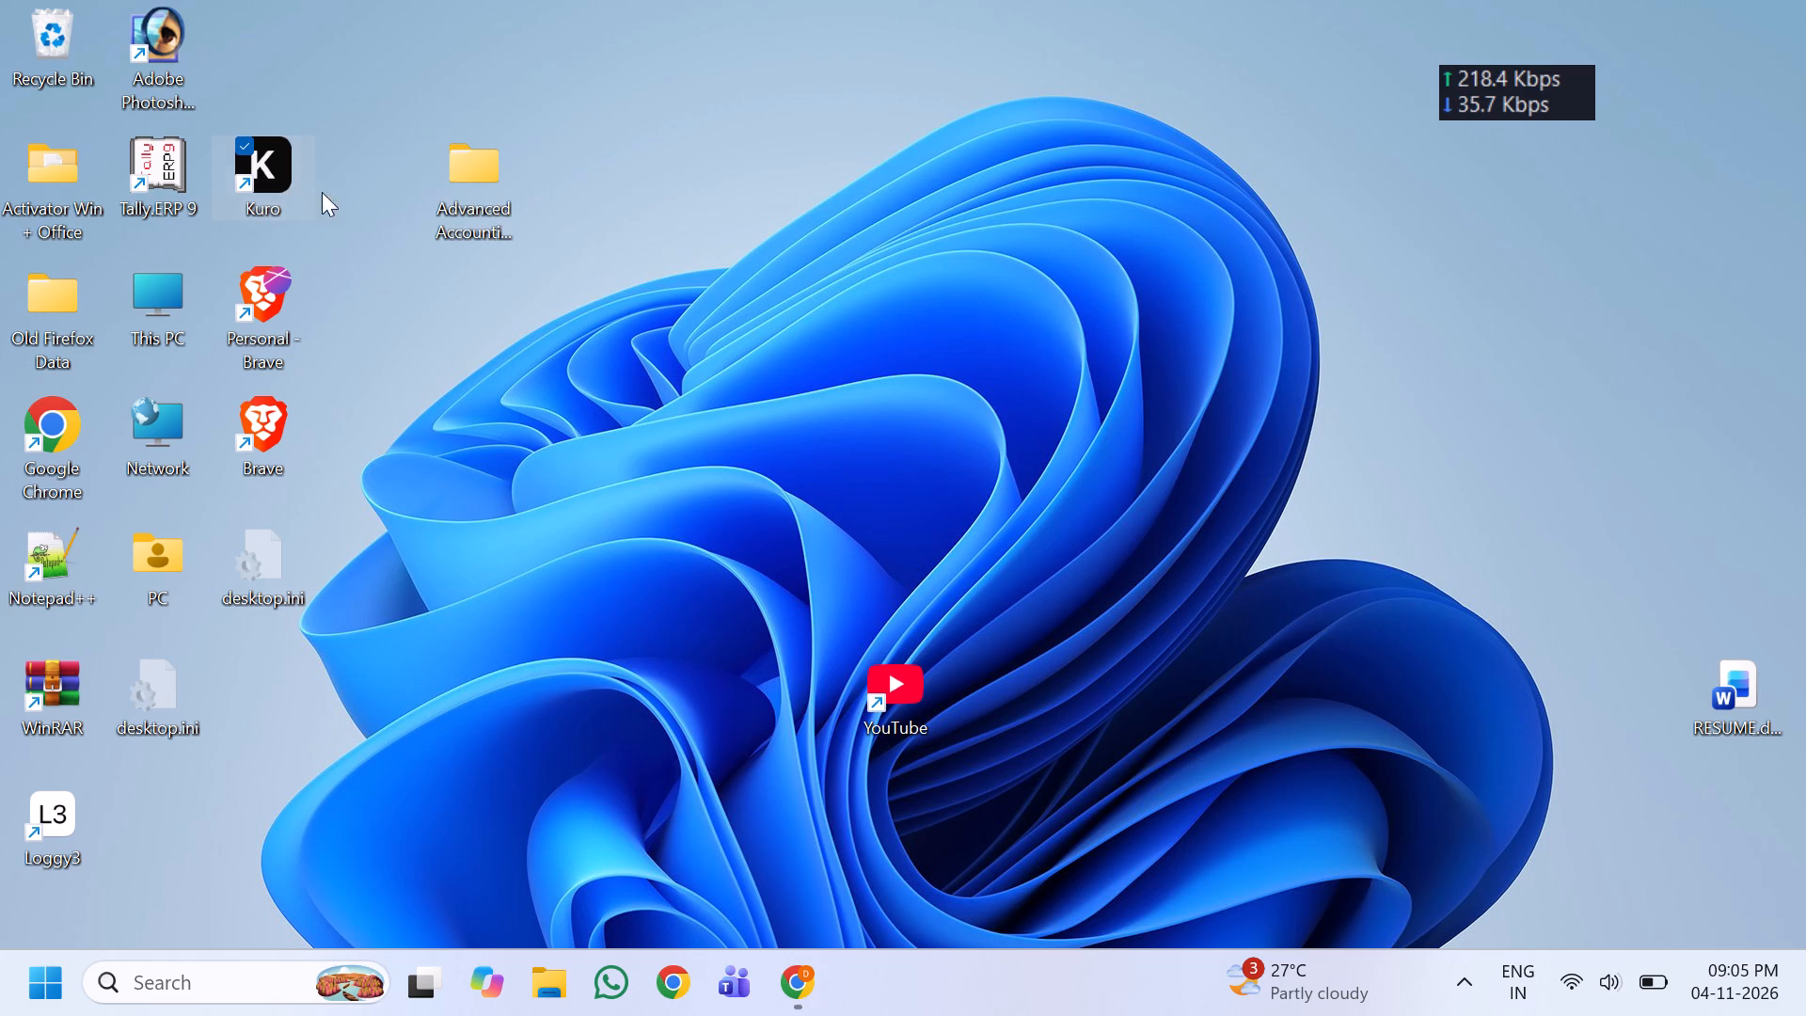
pyautogui.tripleClick(265, 176)
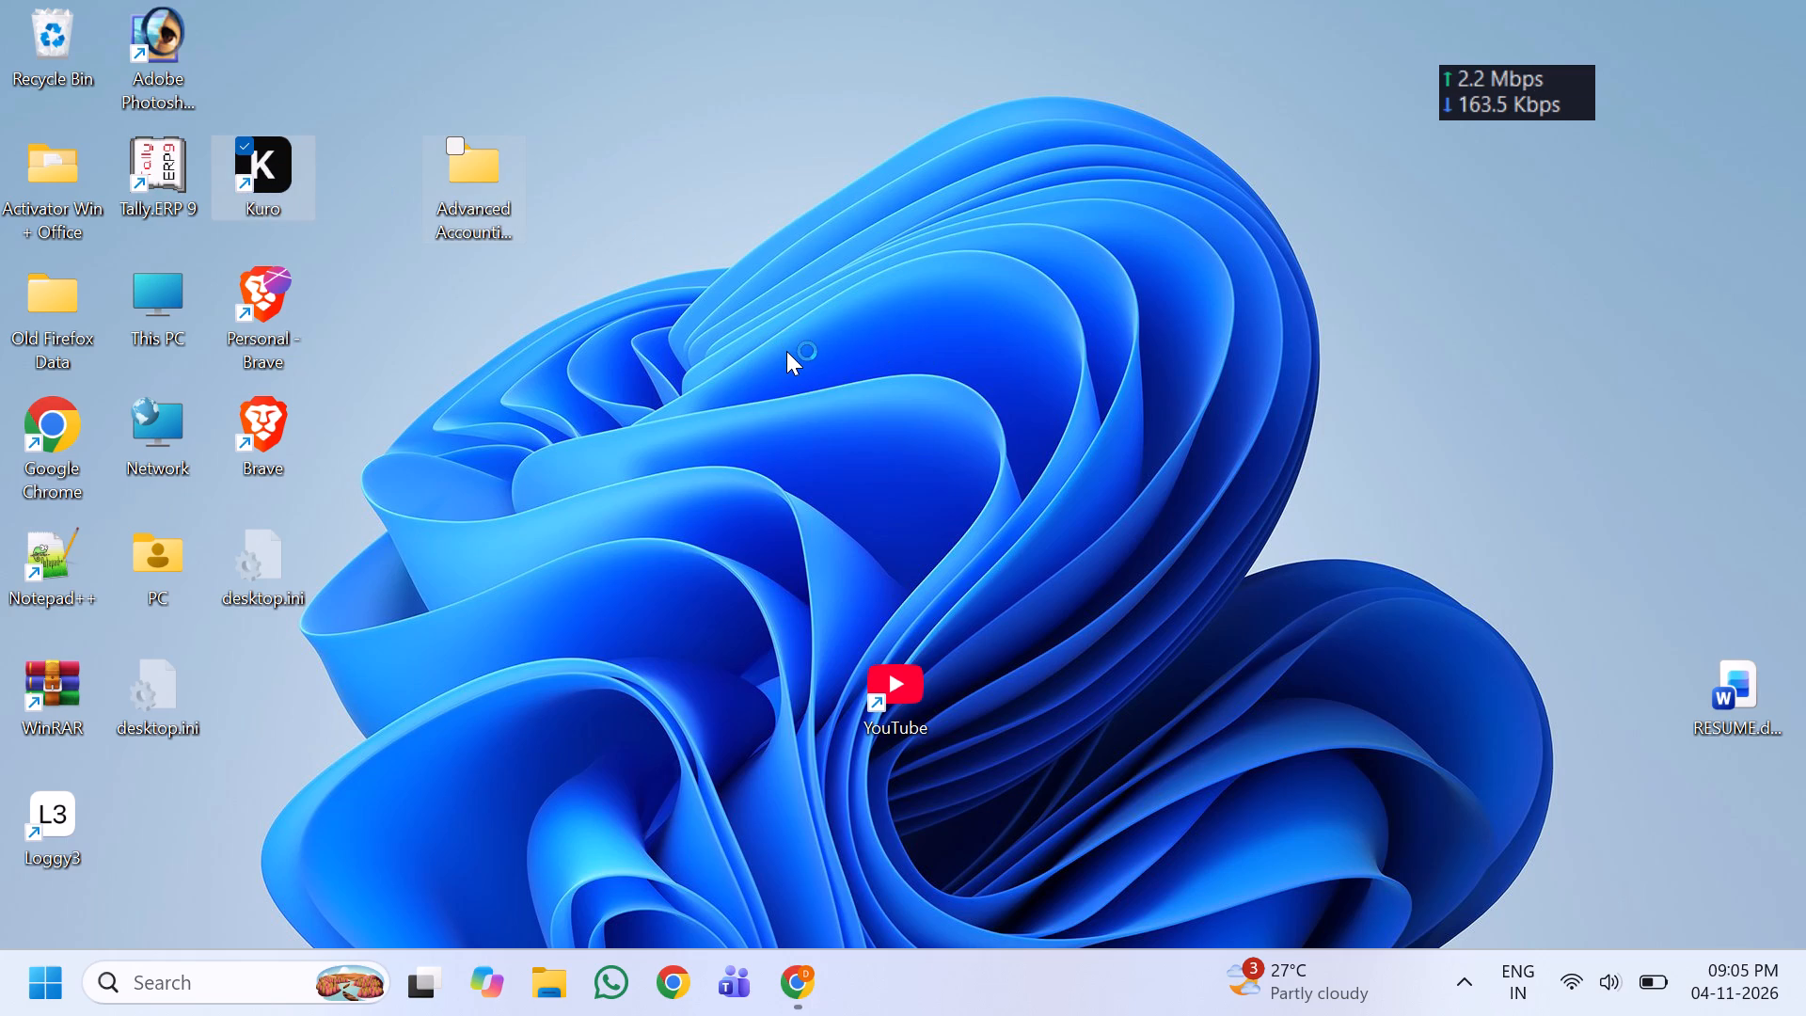